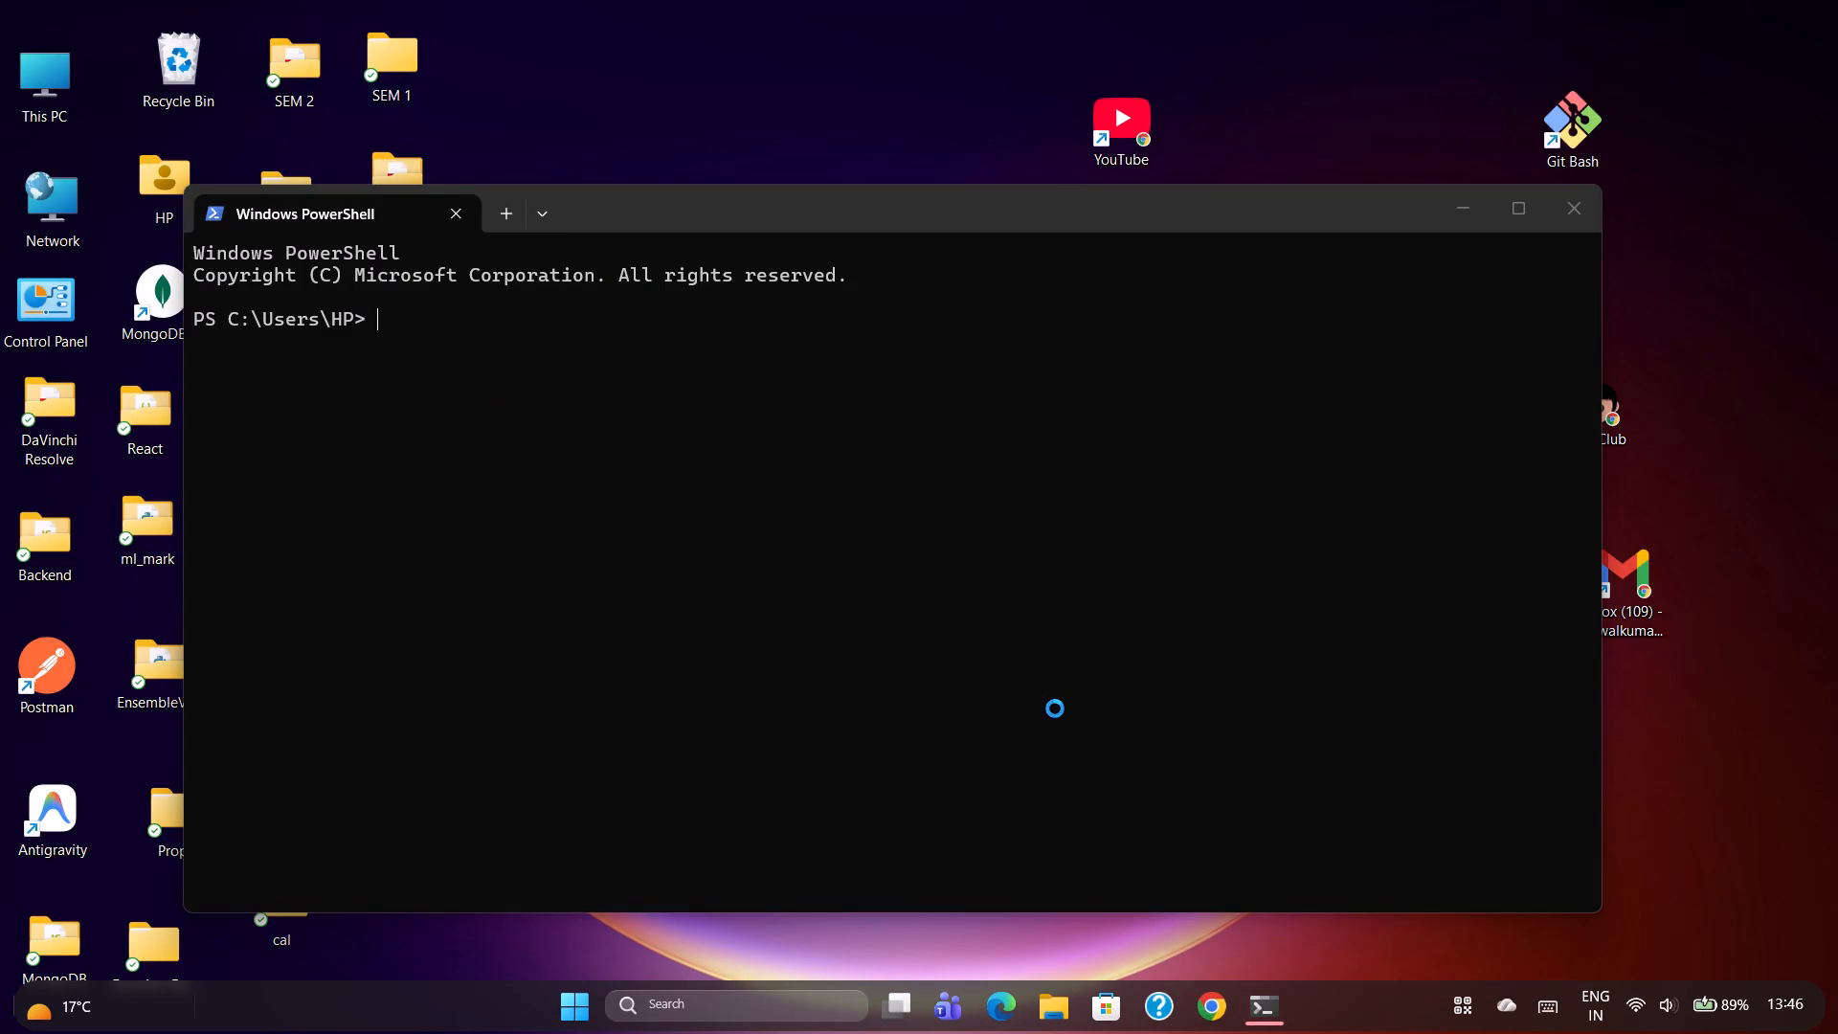
Close the PowerShell window and open YouTube from its desktop shortcut.
left_click(1566, 213)
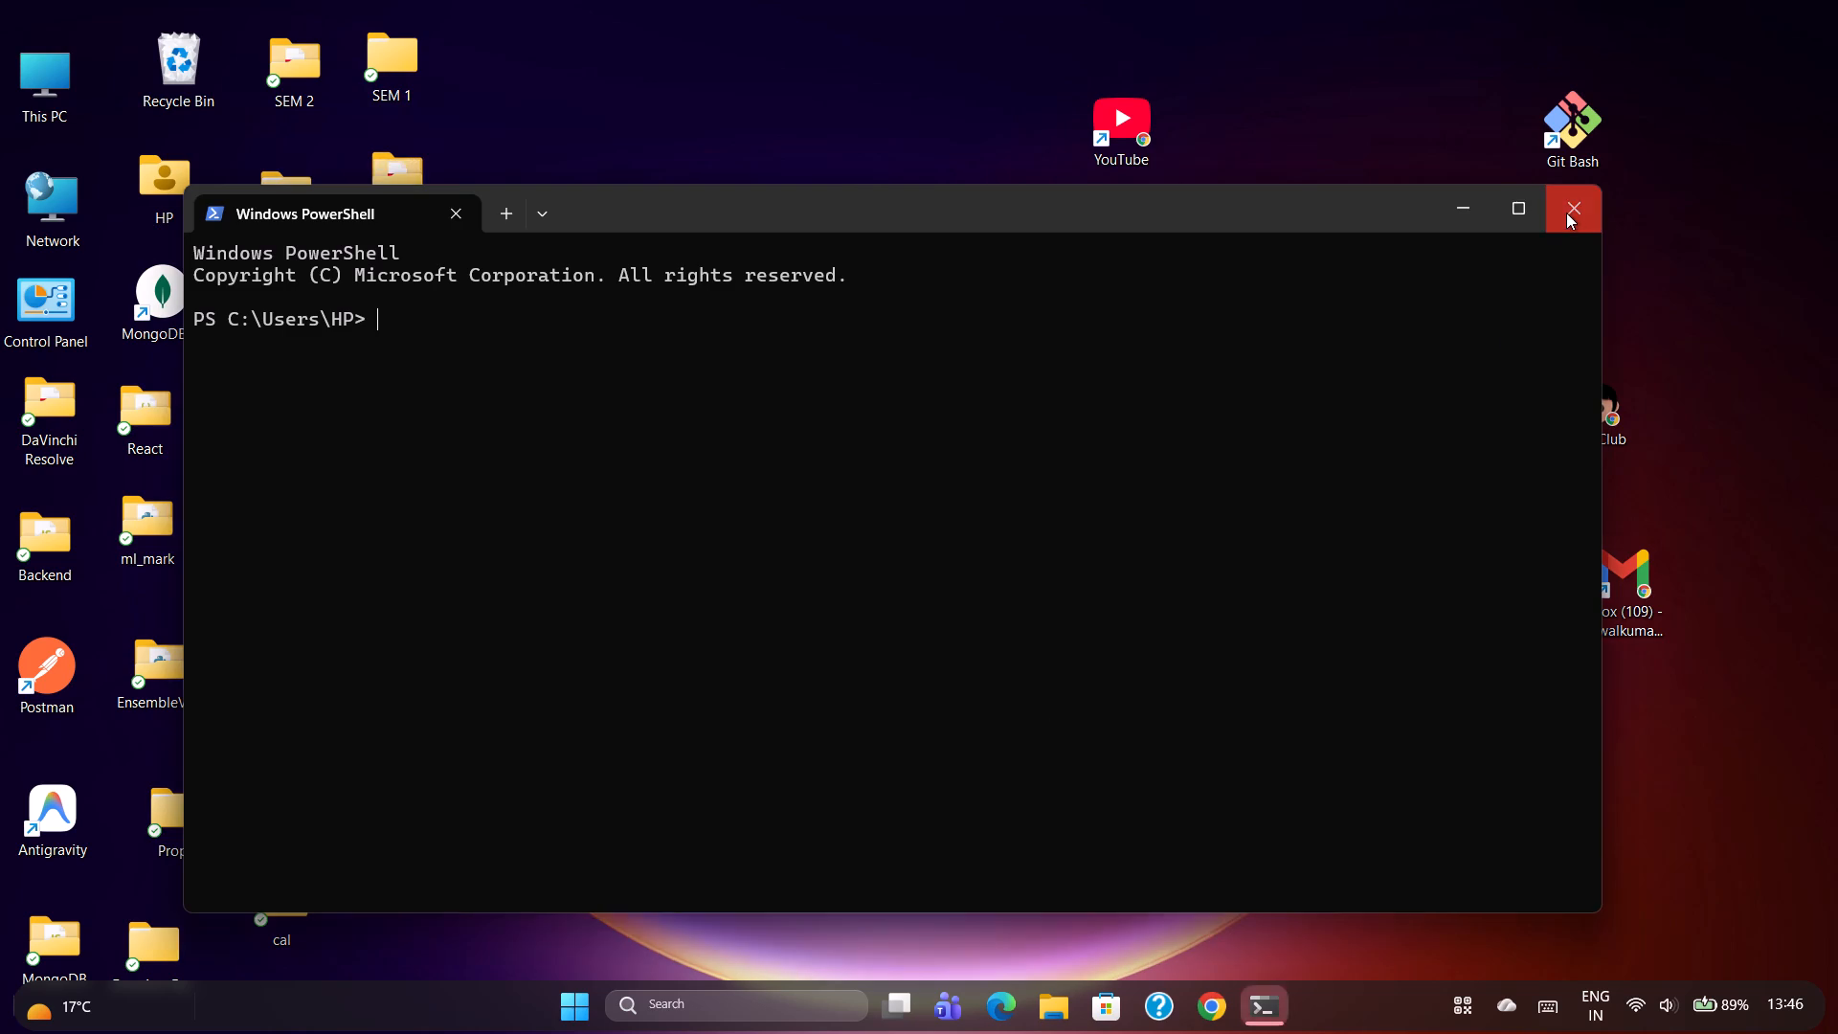
double_click(1110, 126)
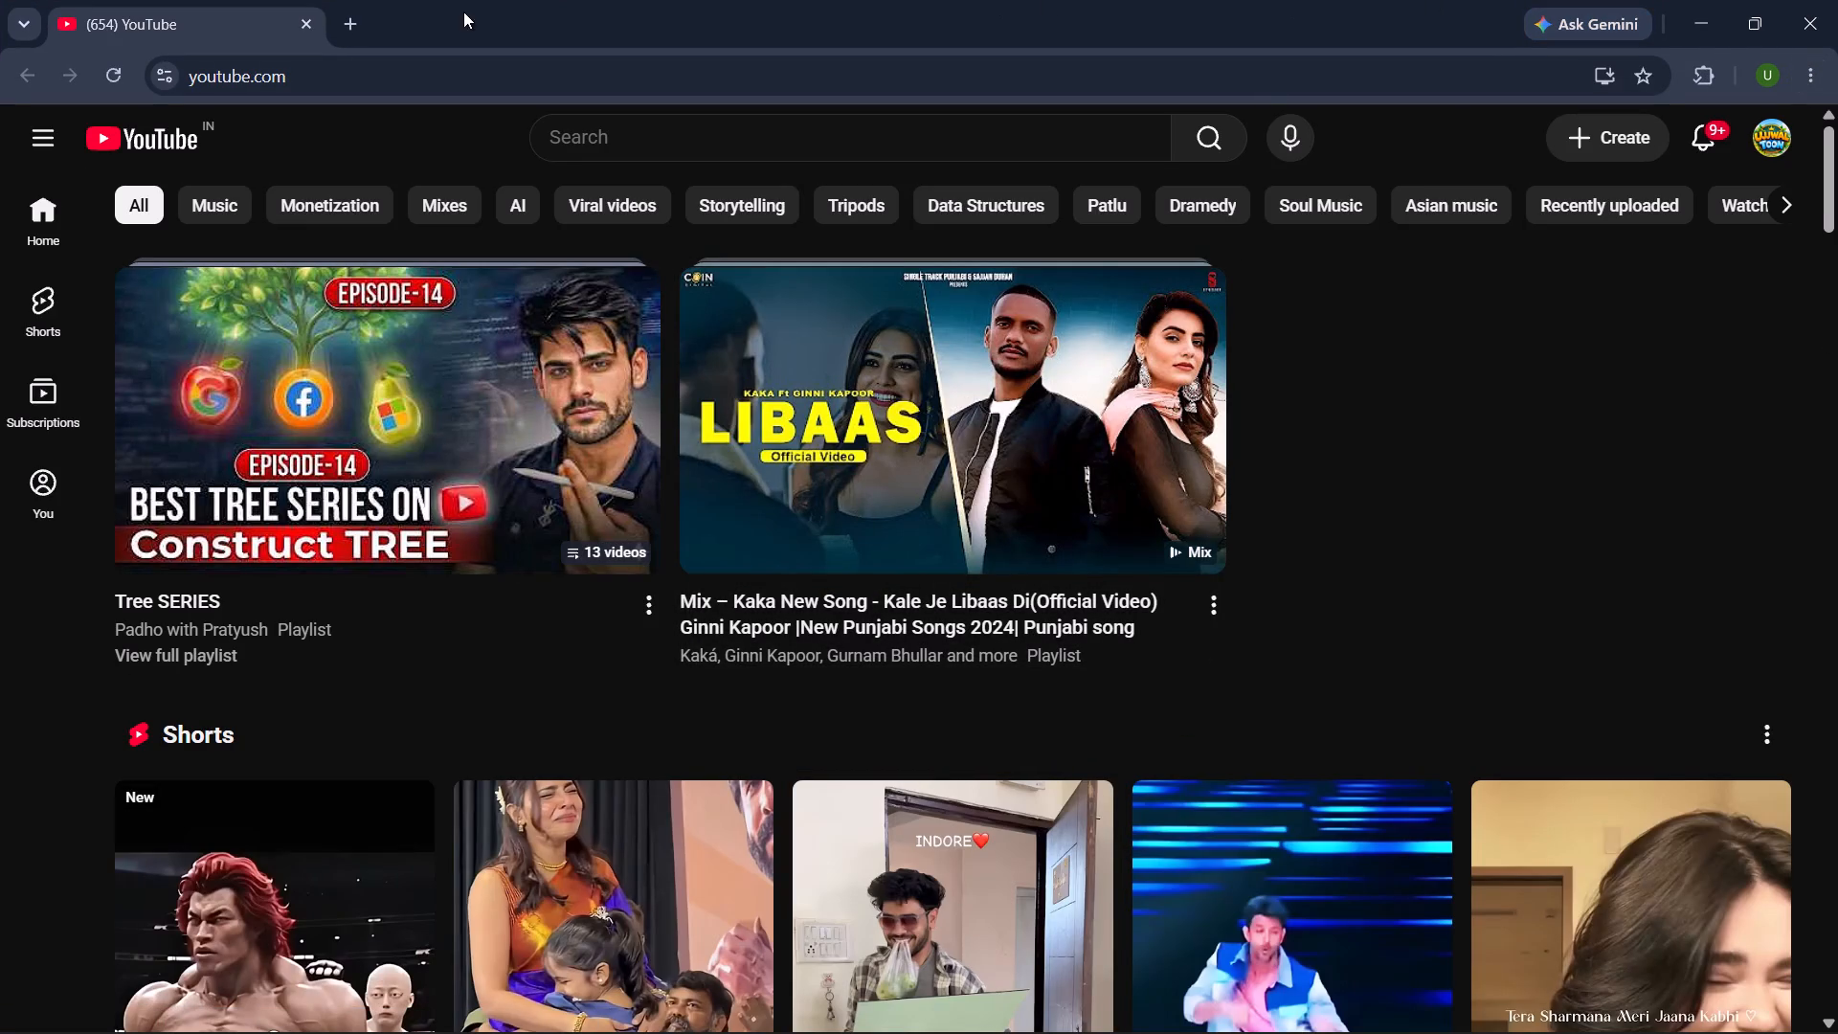
Search Google for "yt studio" in a new tab, open YouTube Studio and continue past the welcome screen to the channel dashboard.
left_click(347, 21)
left_click(494, 67)
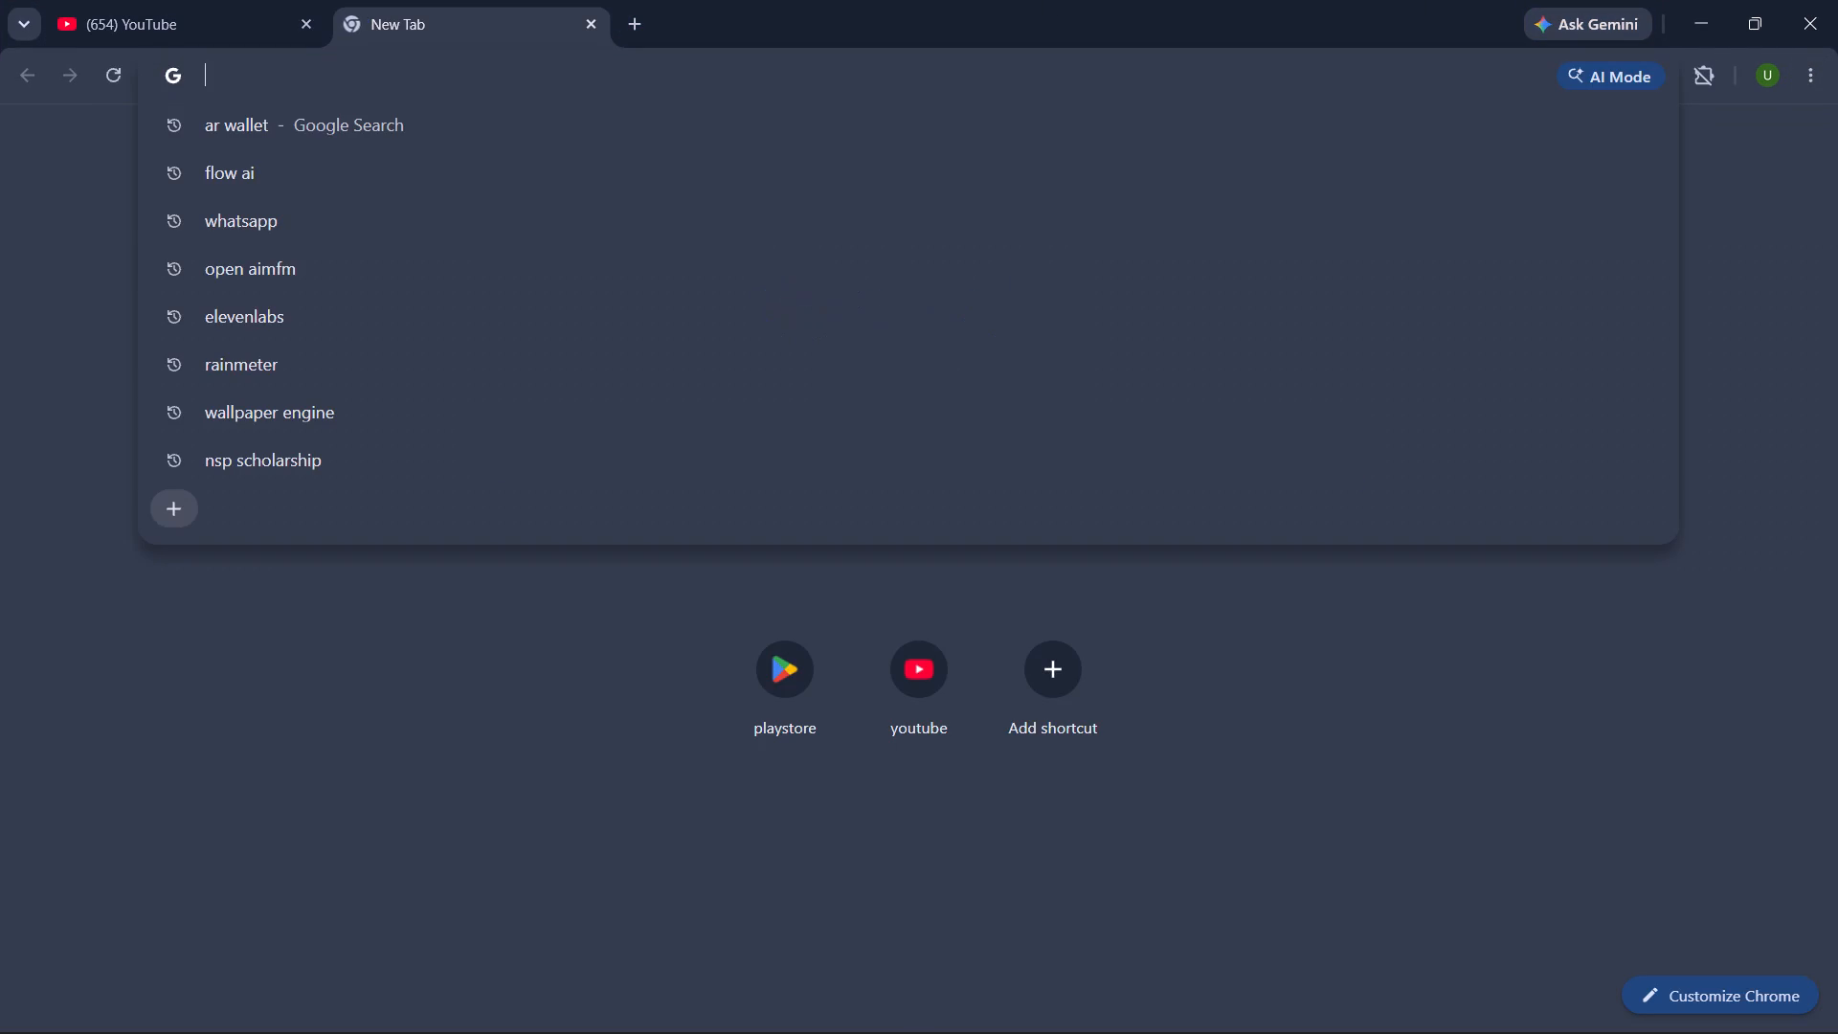
type("yt")
key("space")
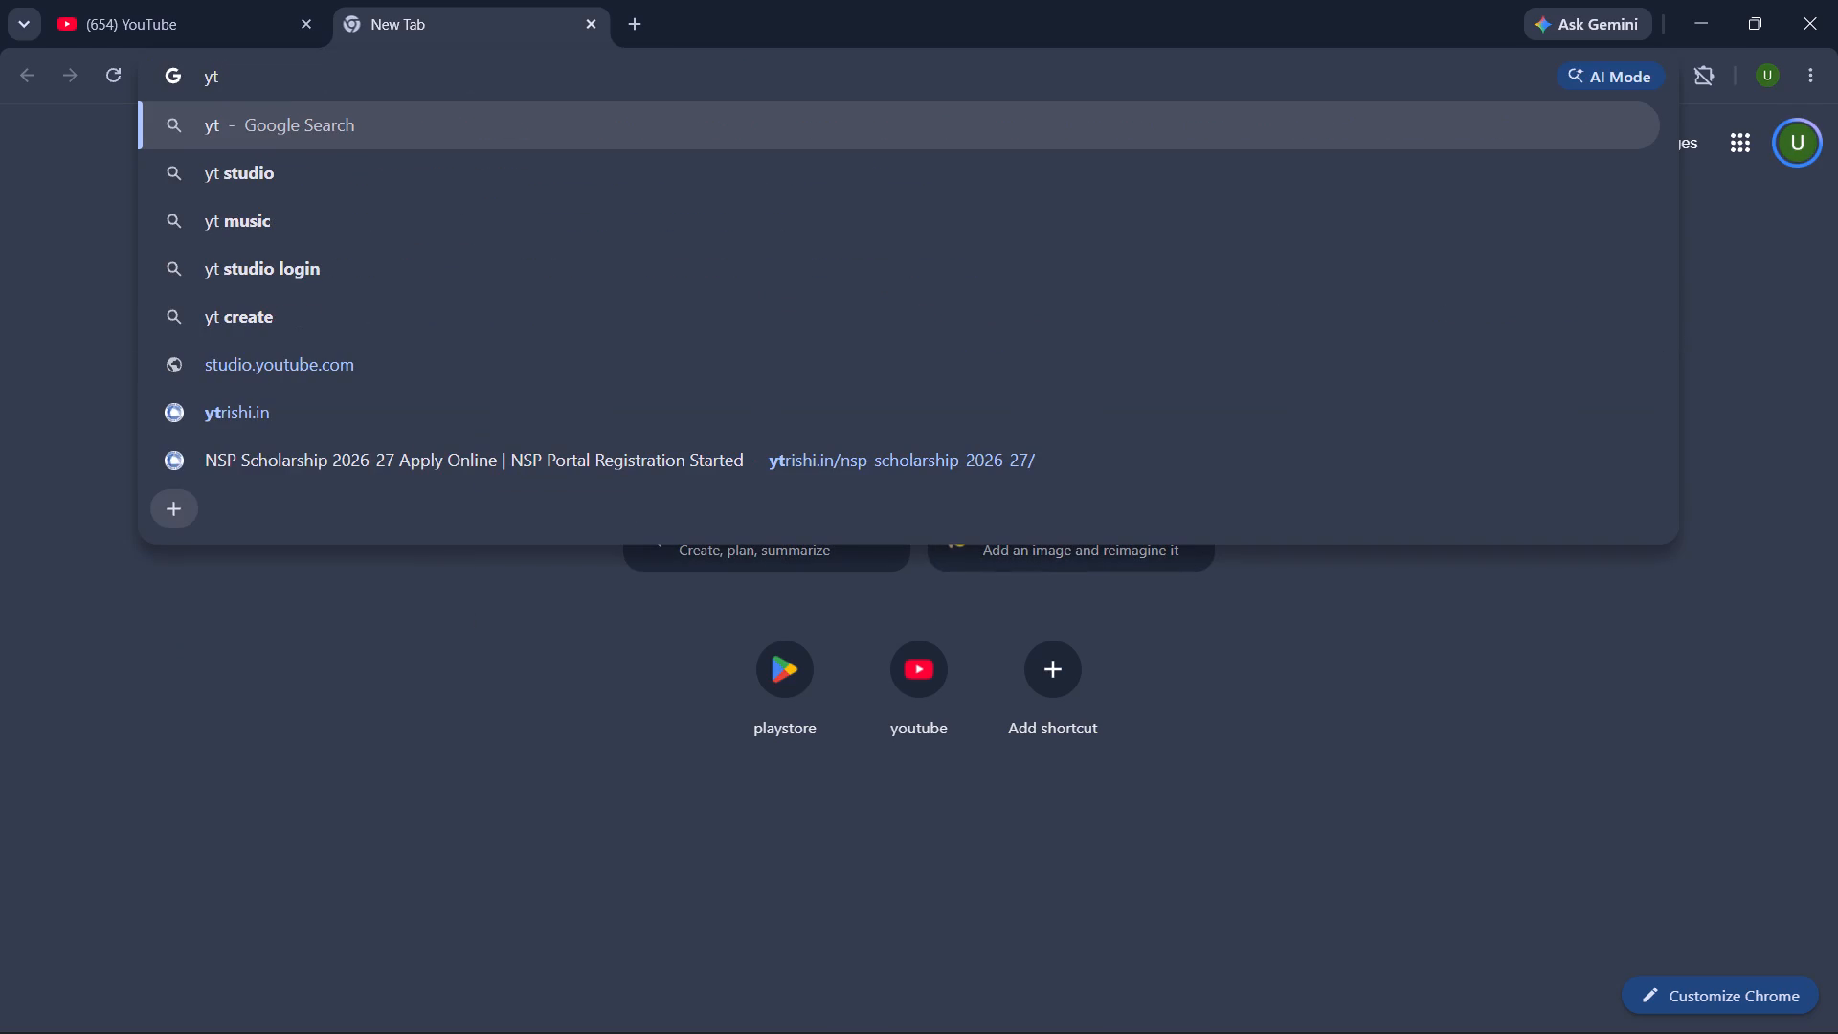
key("Down")
key("Return")
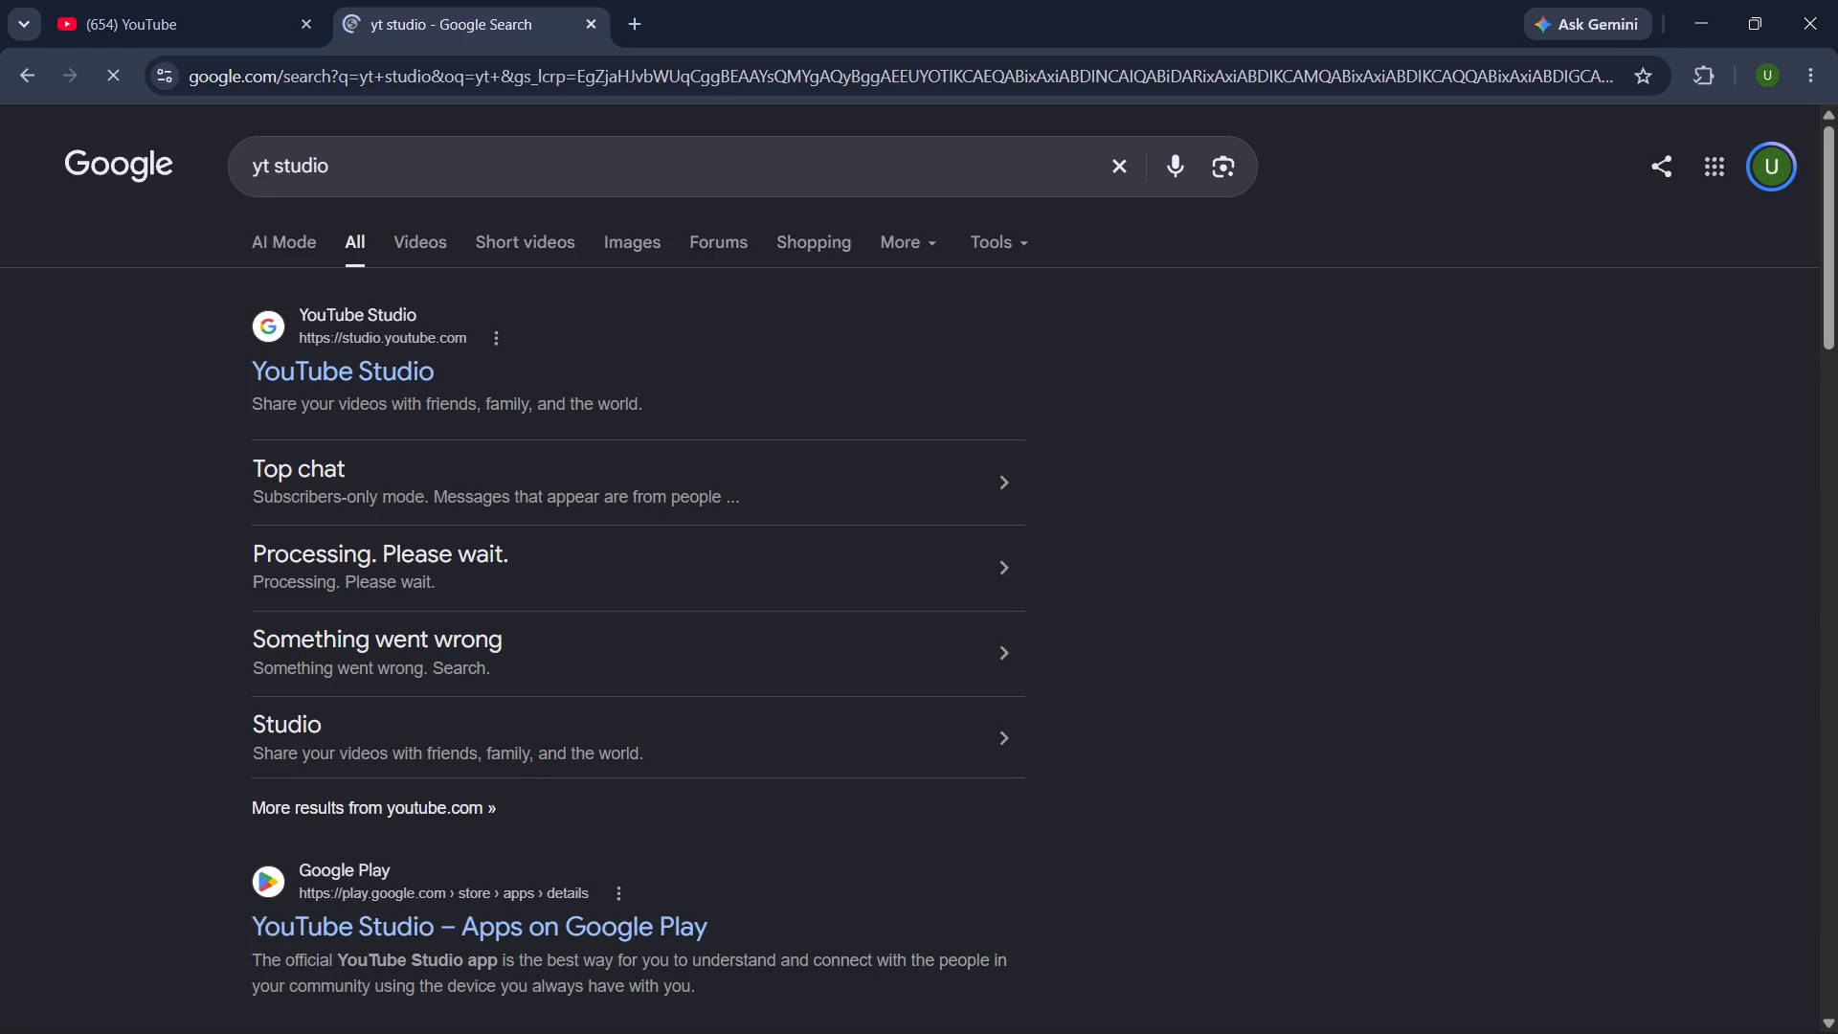
left_click(371, 383)
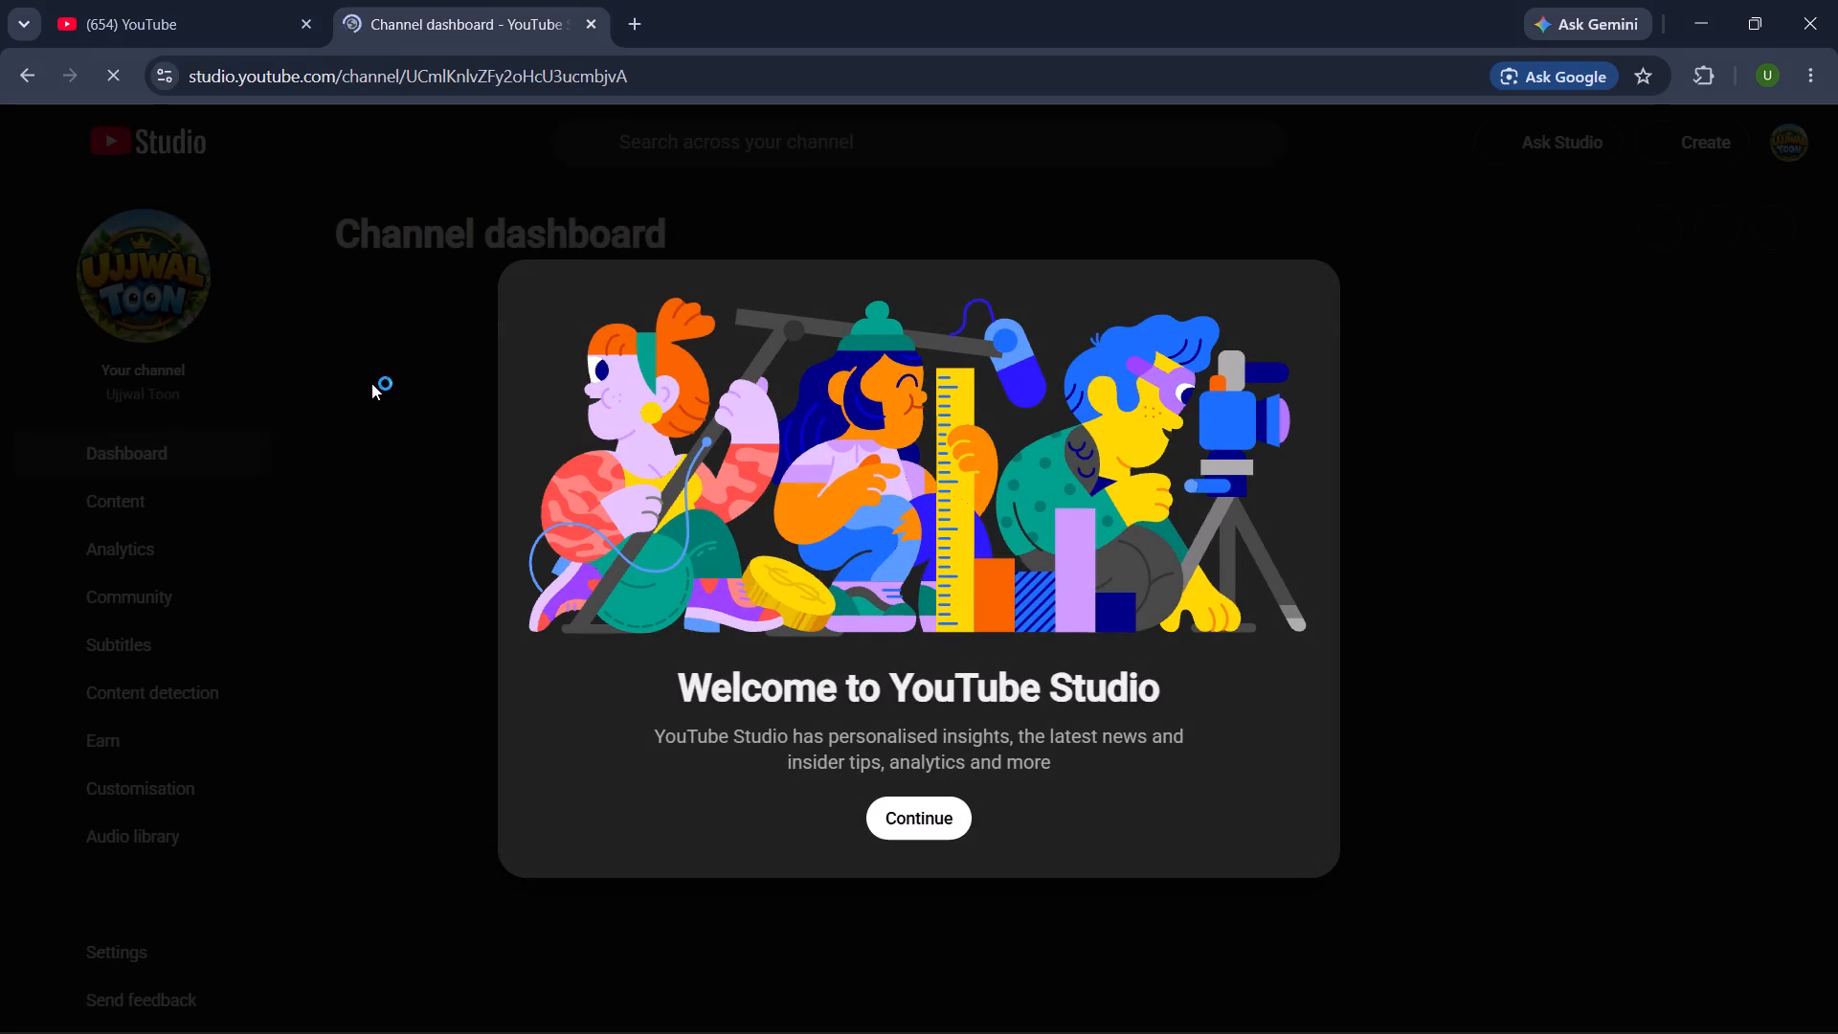
left_click(927, 831)
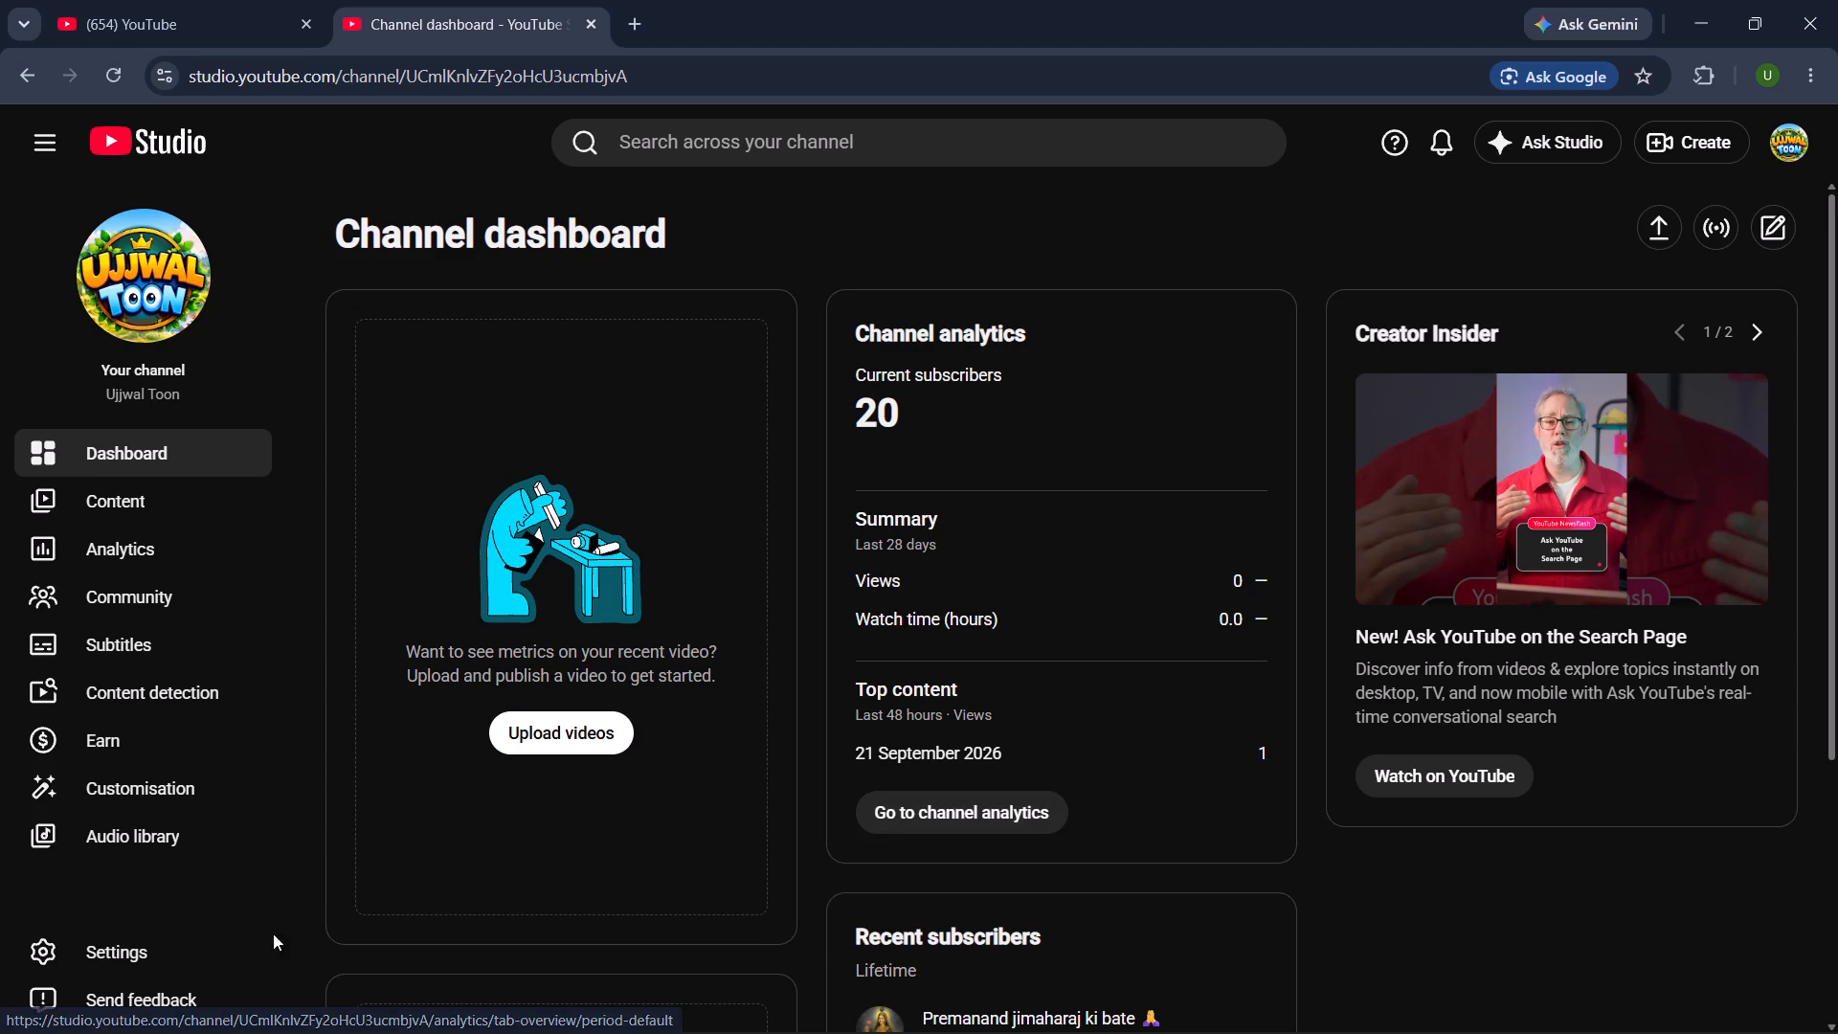
Open the channel's Feature eligibility settings and expand the Intermediate features details.
left_click(165, 927)
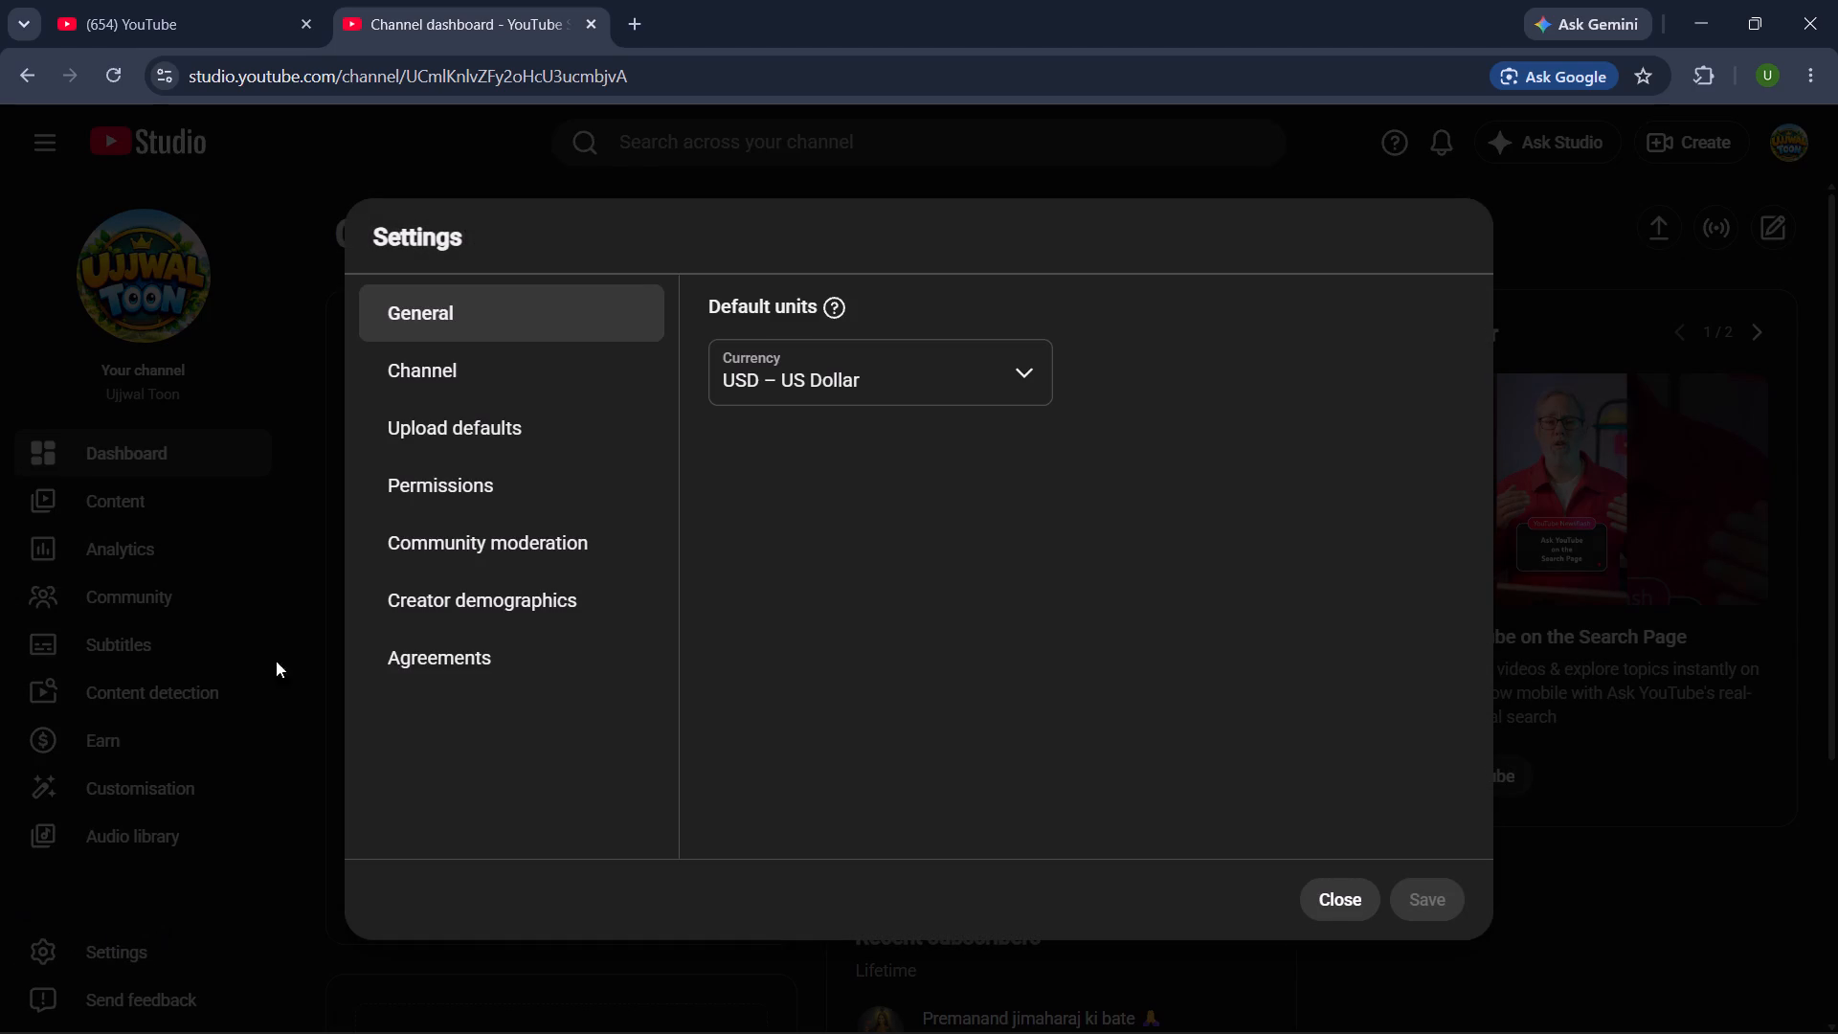
left_click(569, 388)
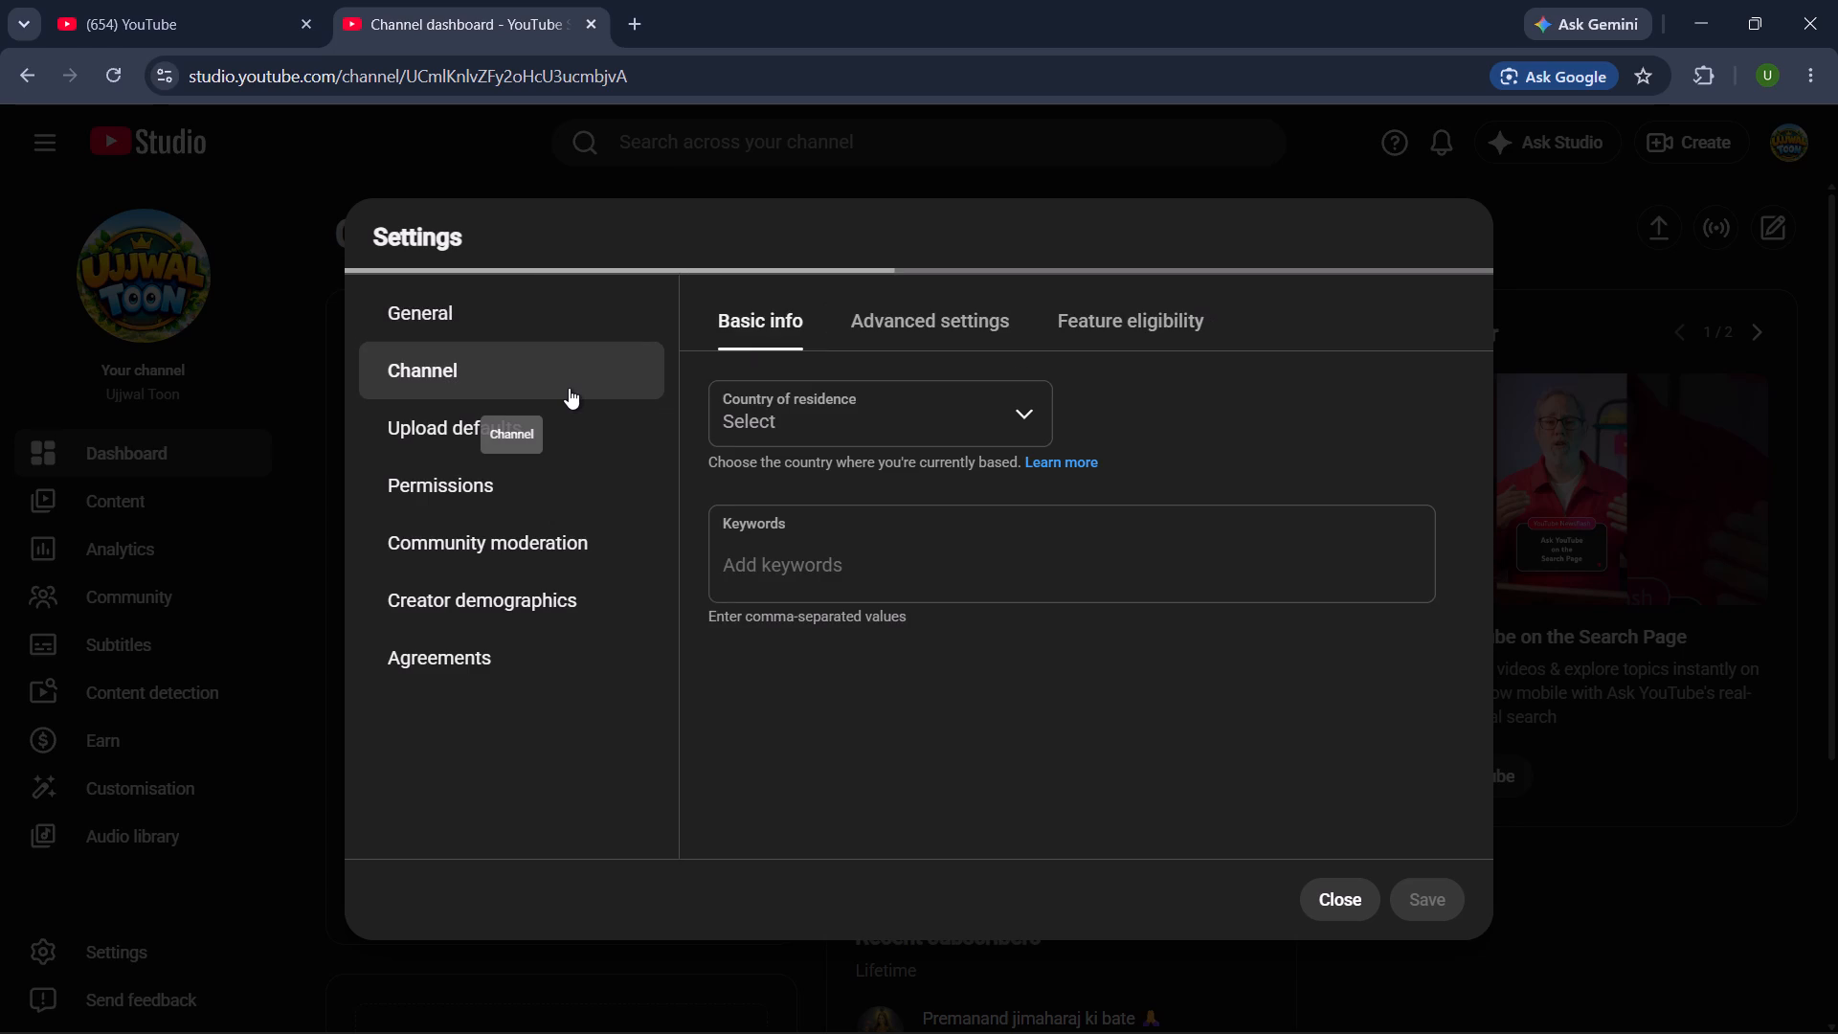
left_click(1090, 322)
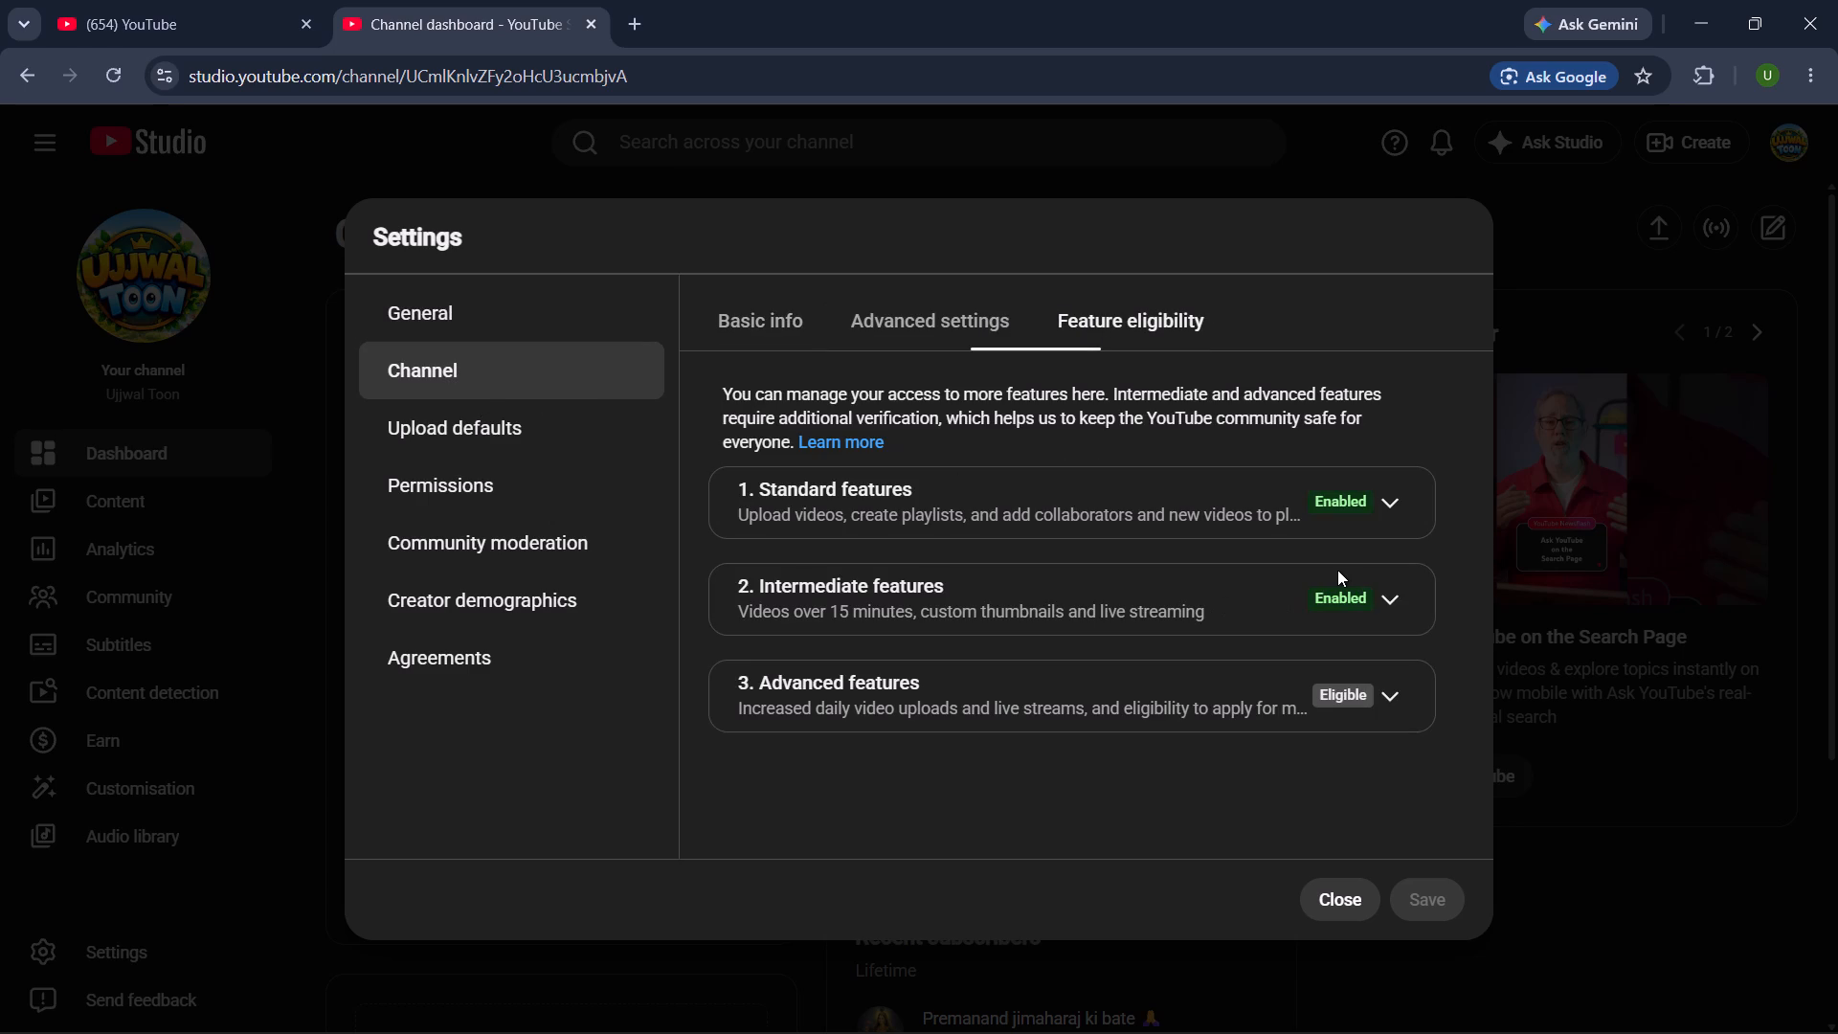
left_click(1403, 589)
scroll(1403, 589, "down", 2)
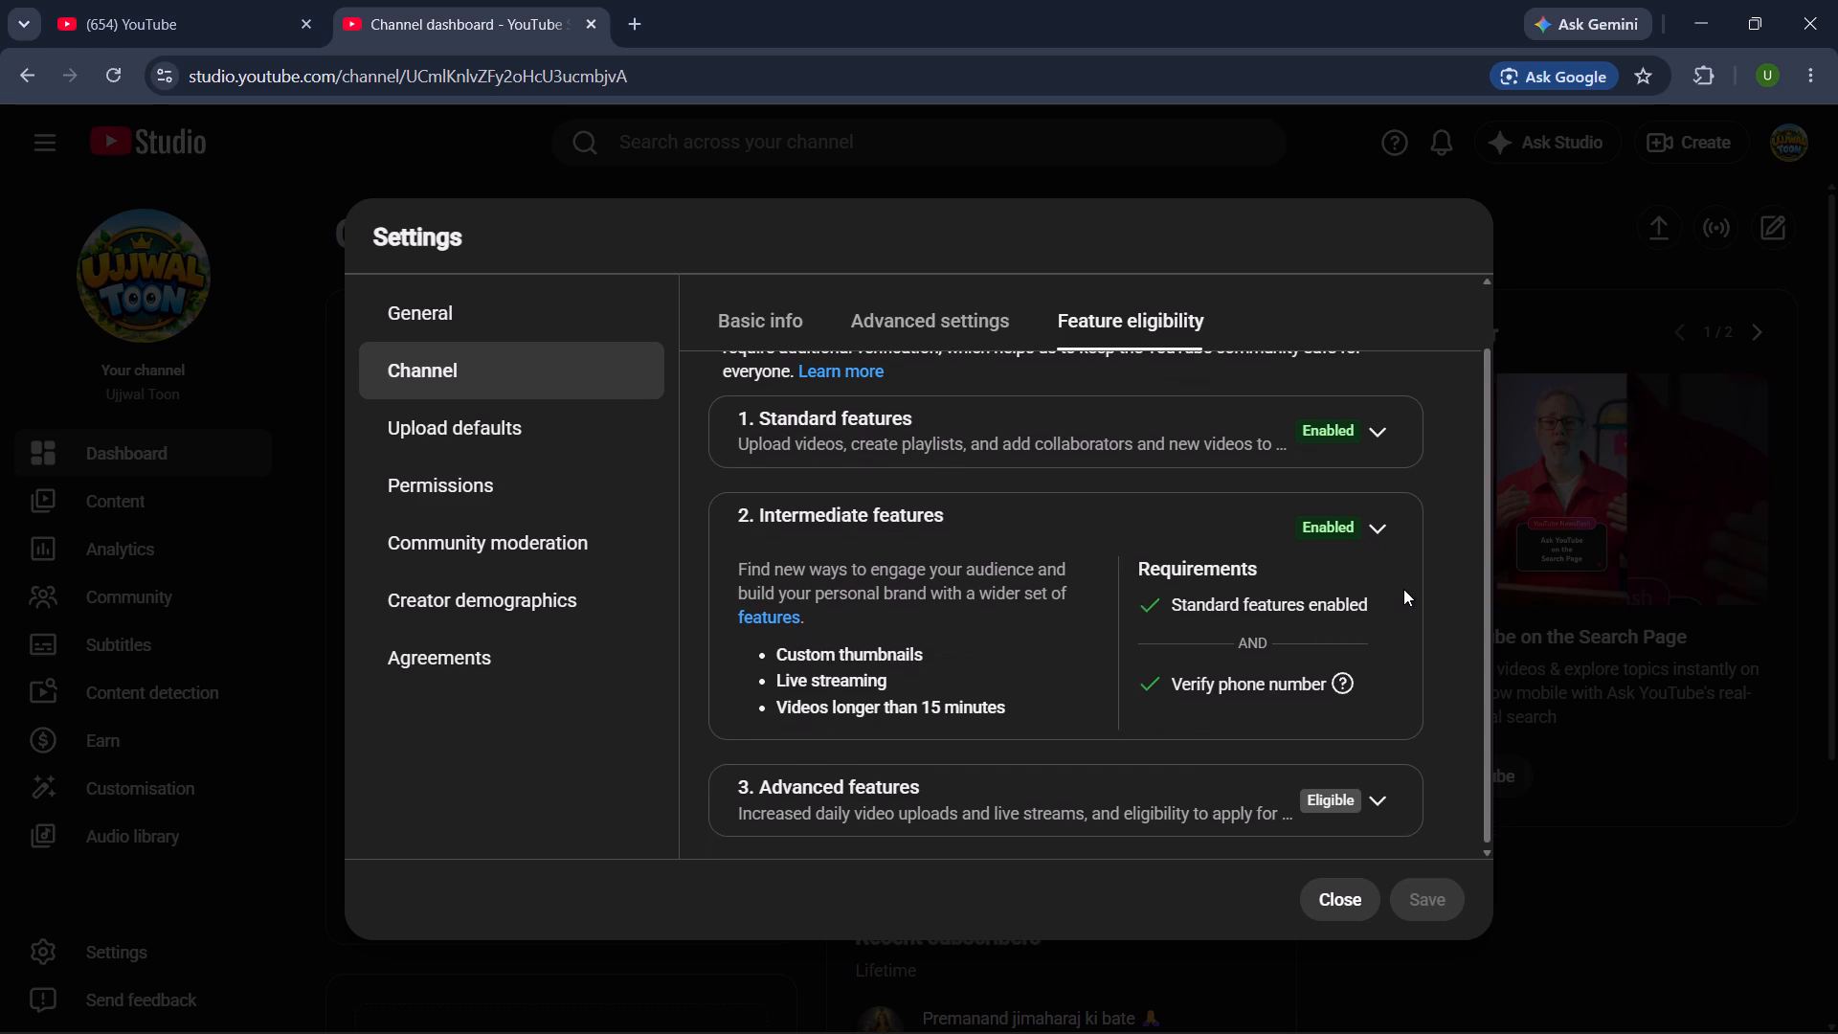
scroll(1403, 589, "down", 1)
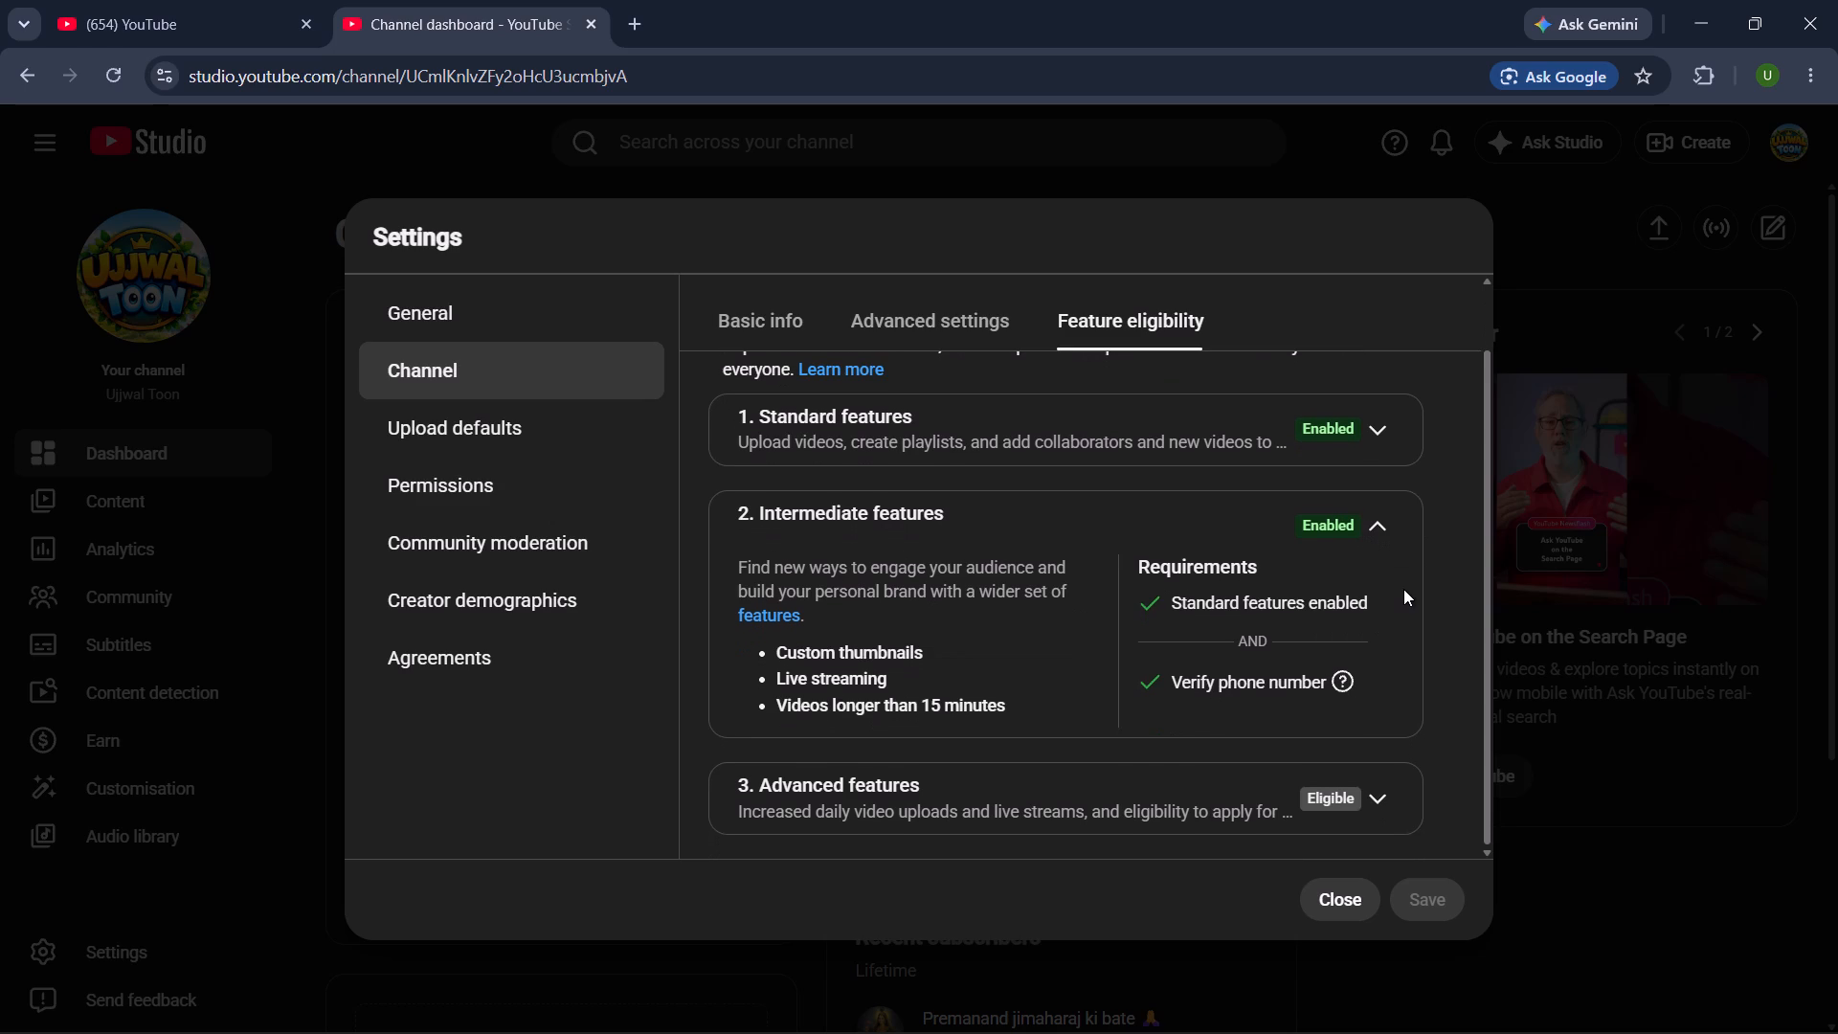
scroll(1403, 589, "down", 1)
Request access to the Advanced features, choosing a six-second video of yourself as verification, and proceed to the phone scan code.
left_click(1395, 802)
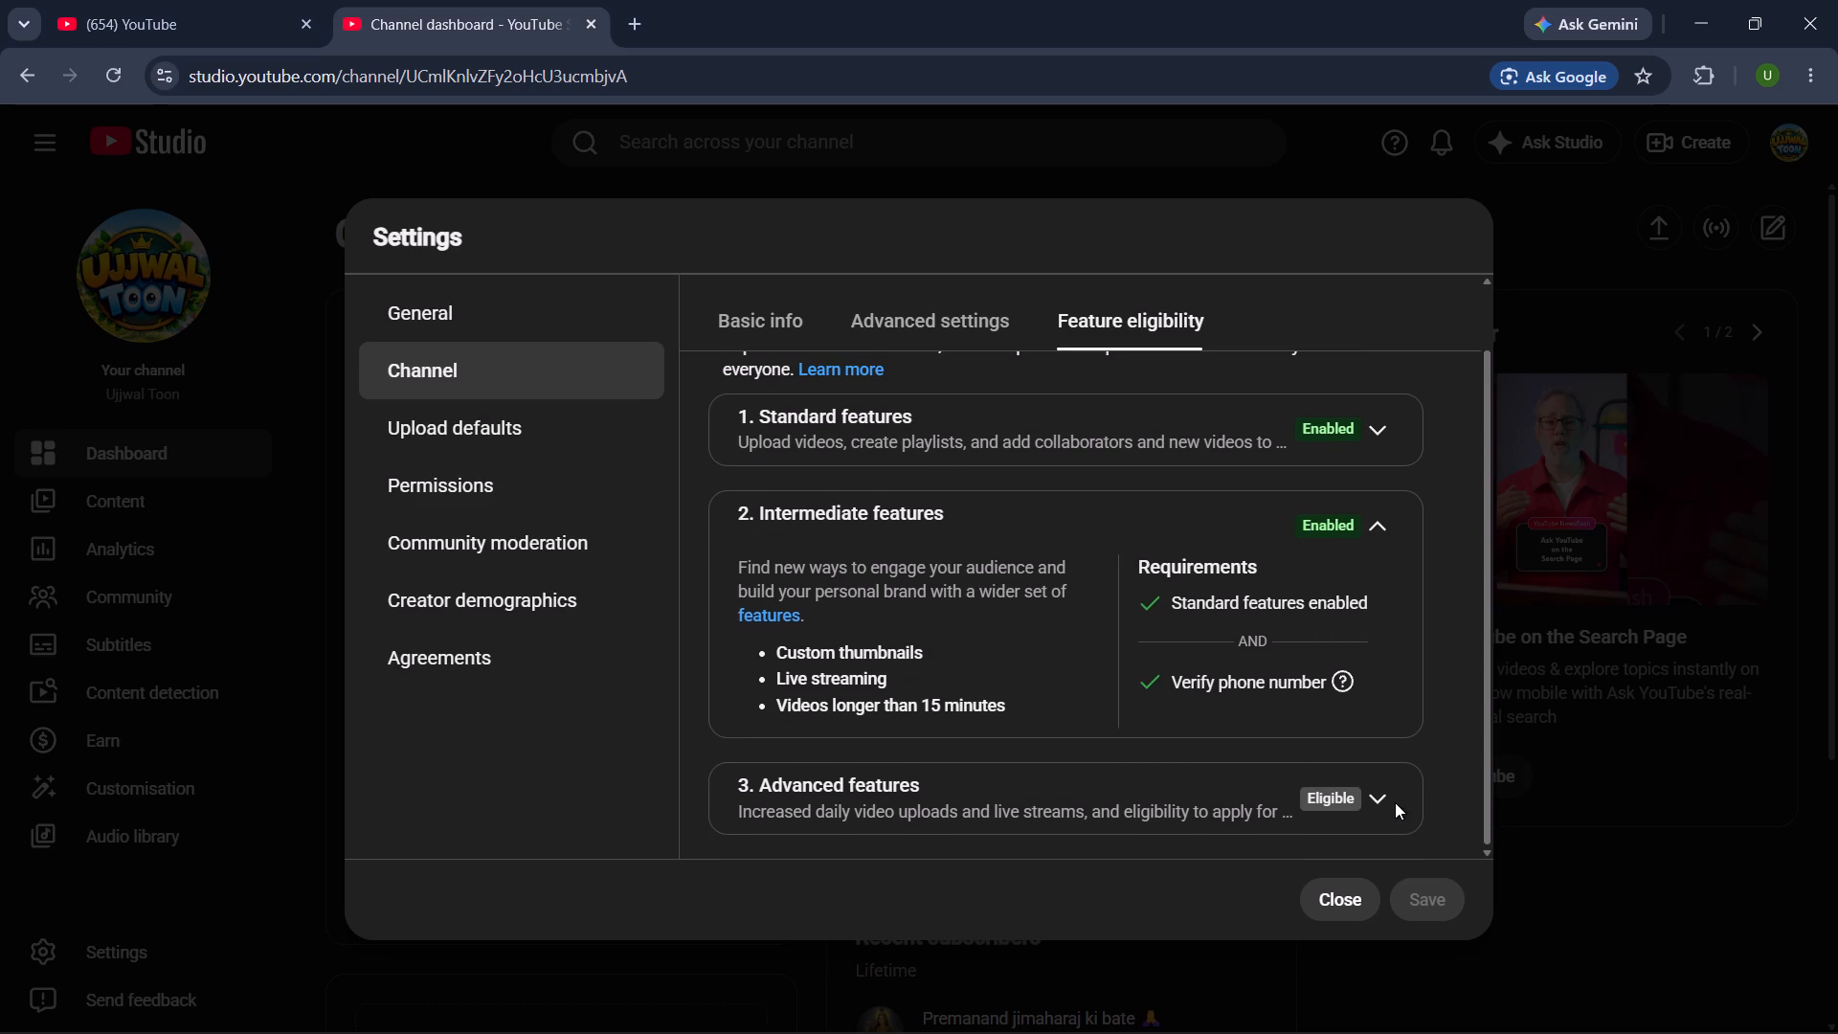
left_click(1380, 798)
scroll(1380, 798, "down", 3)
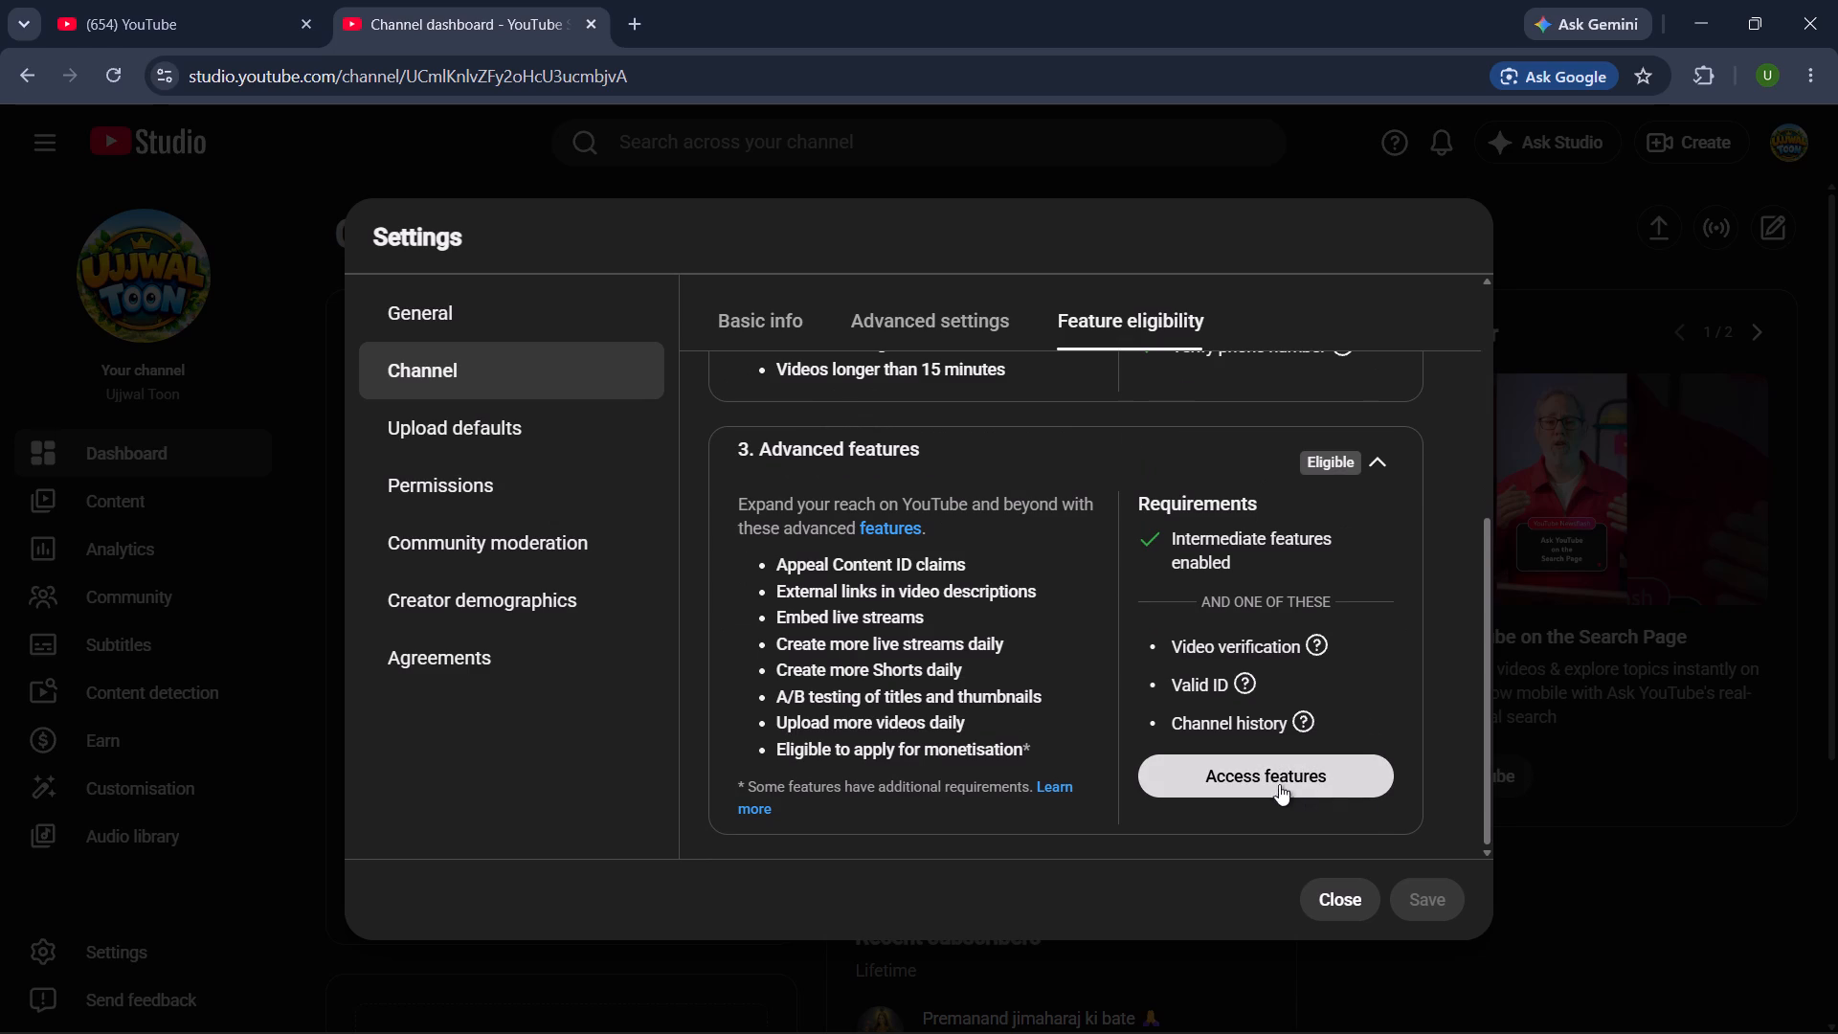
left_click(1218, 782)
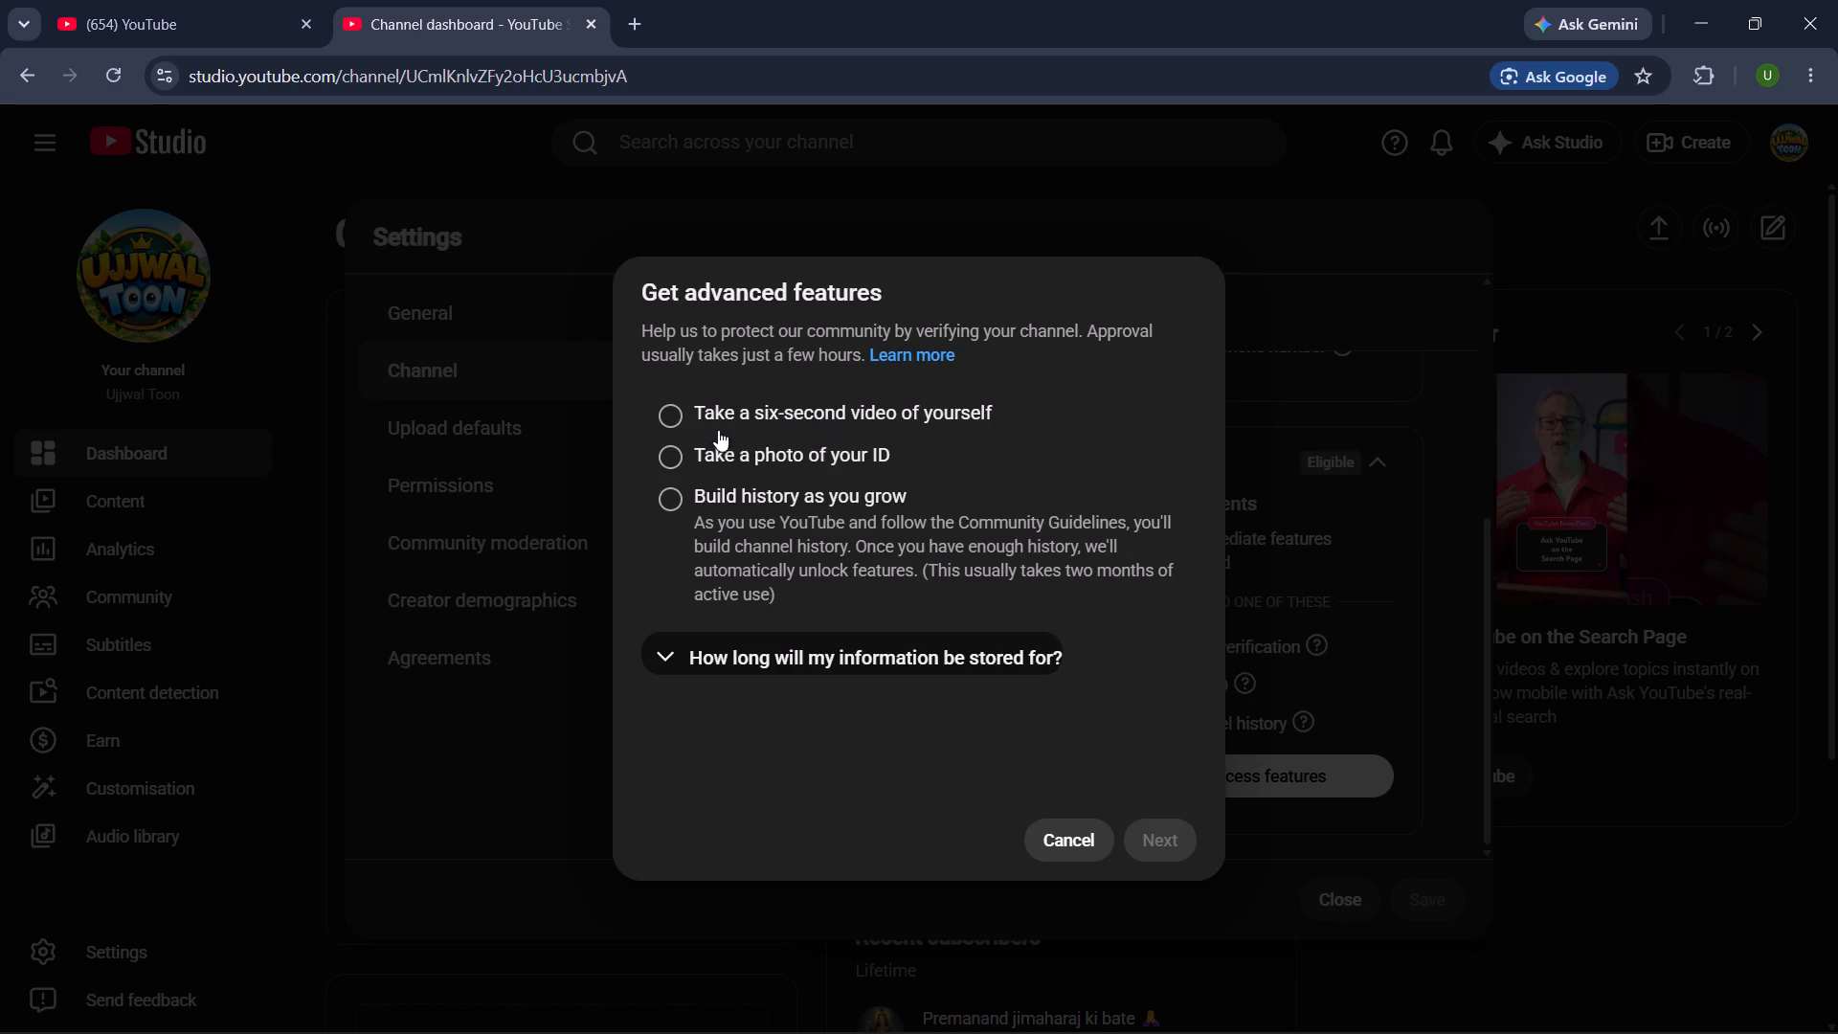
left_click(680, 419)
left_click(1150, 833)
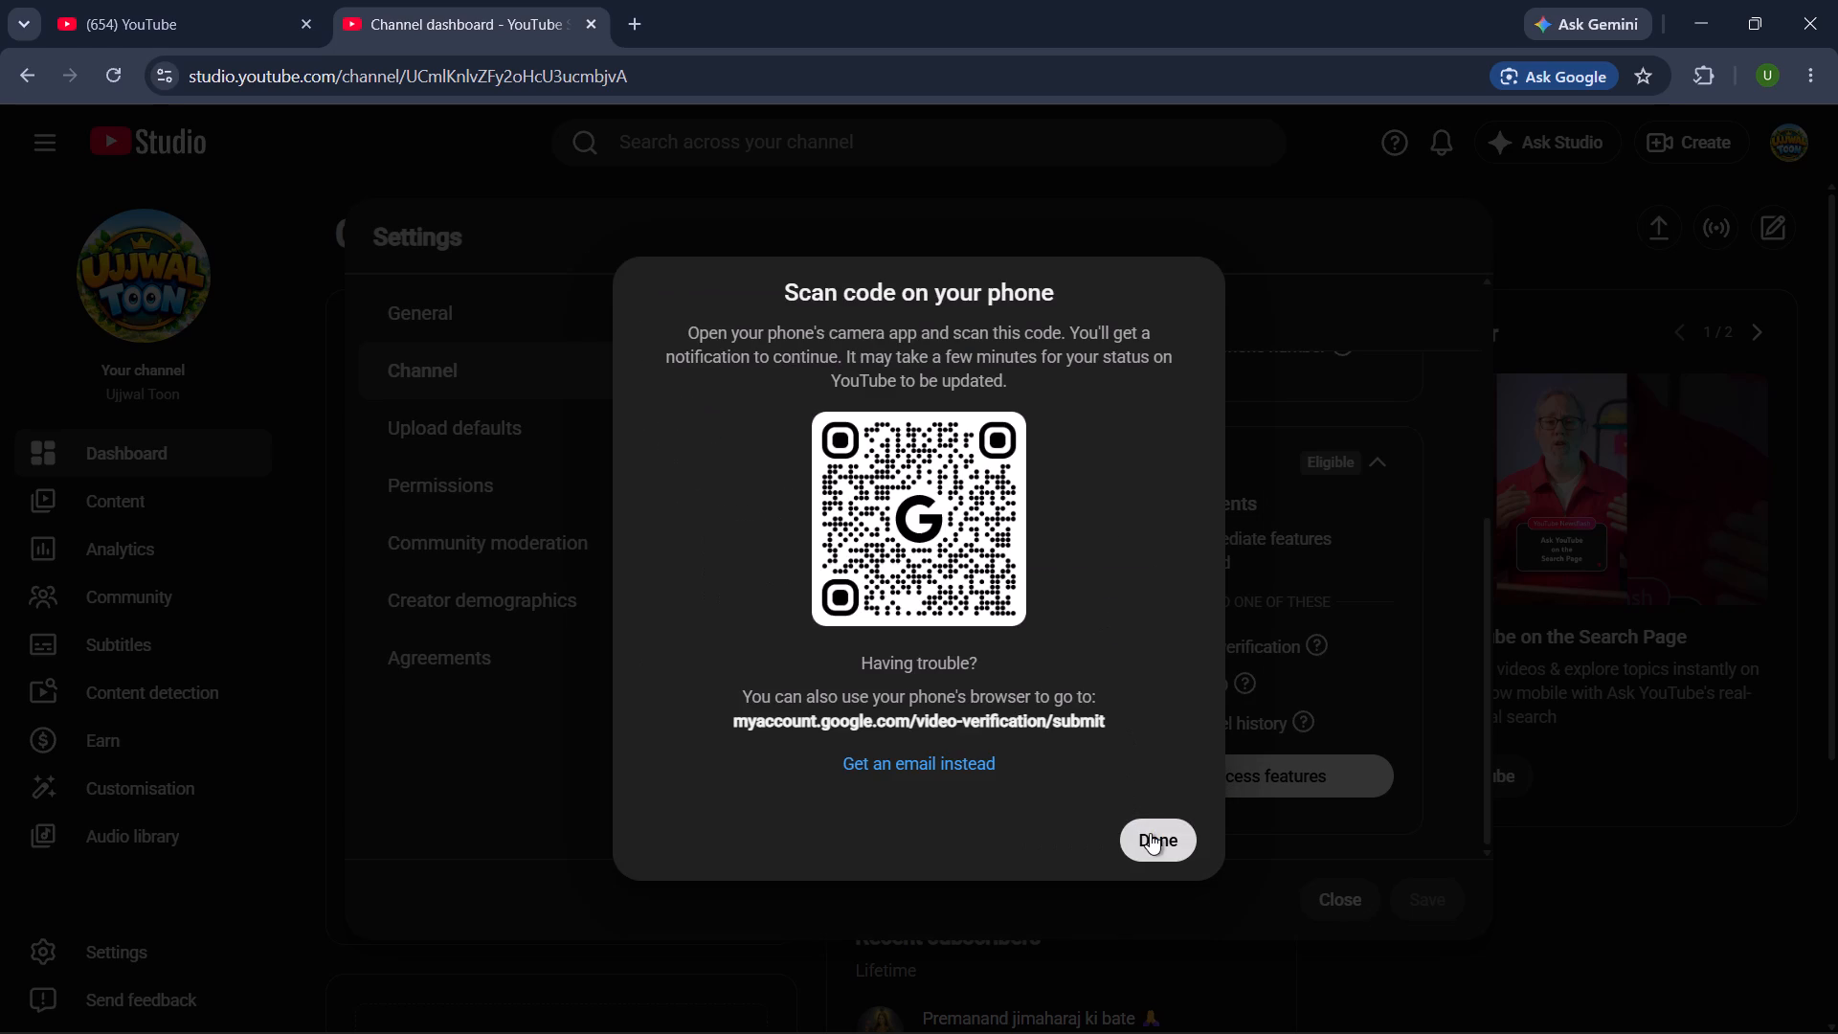
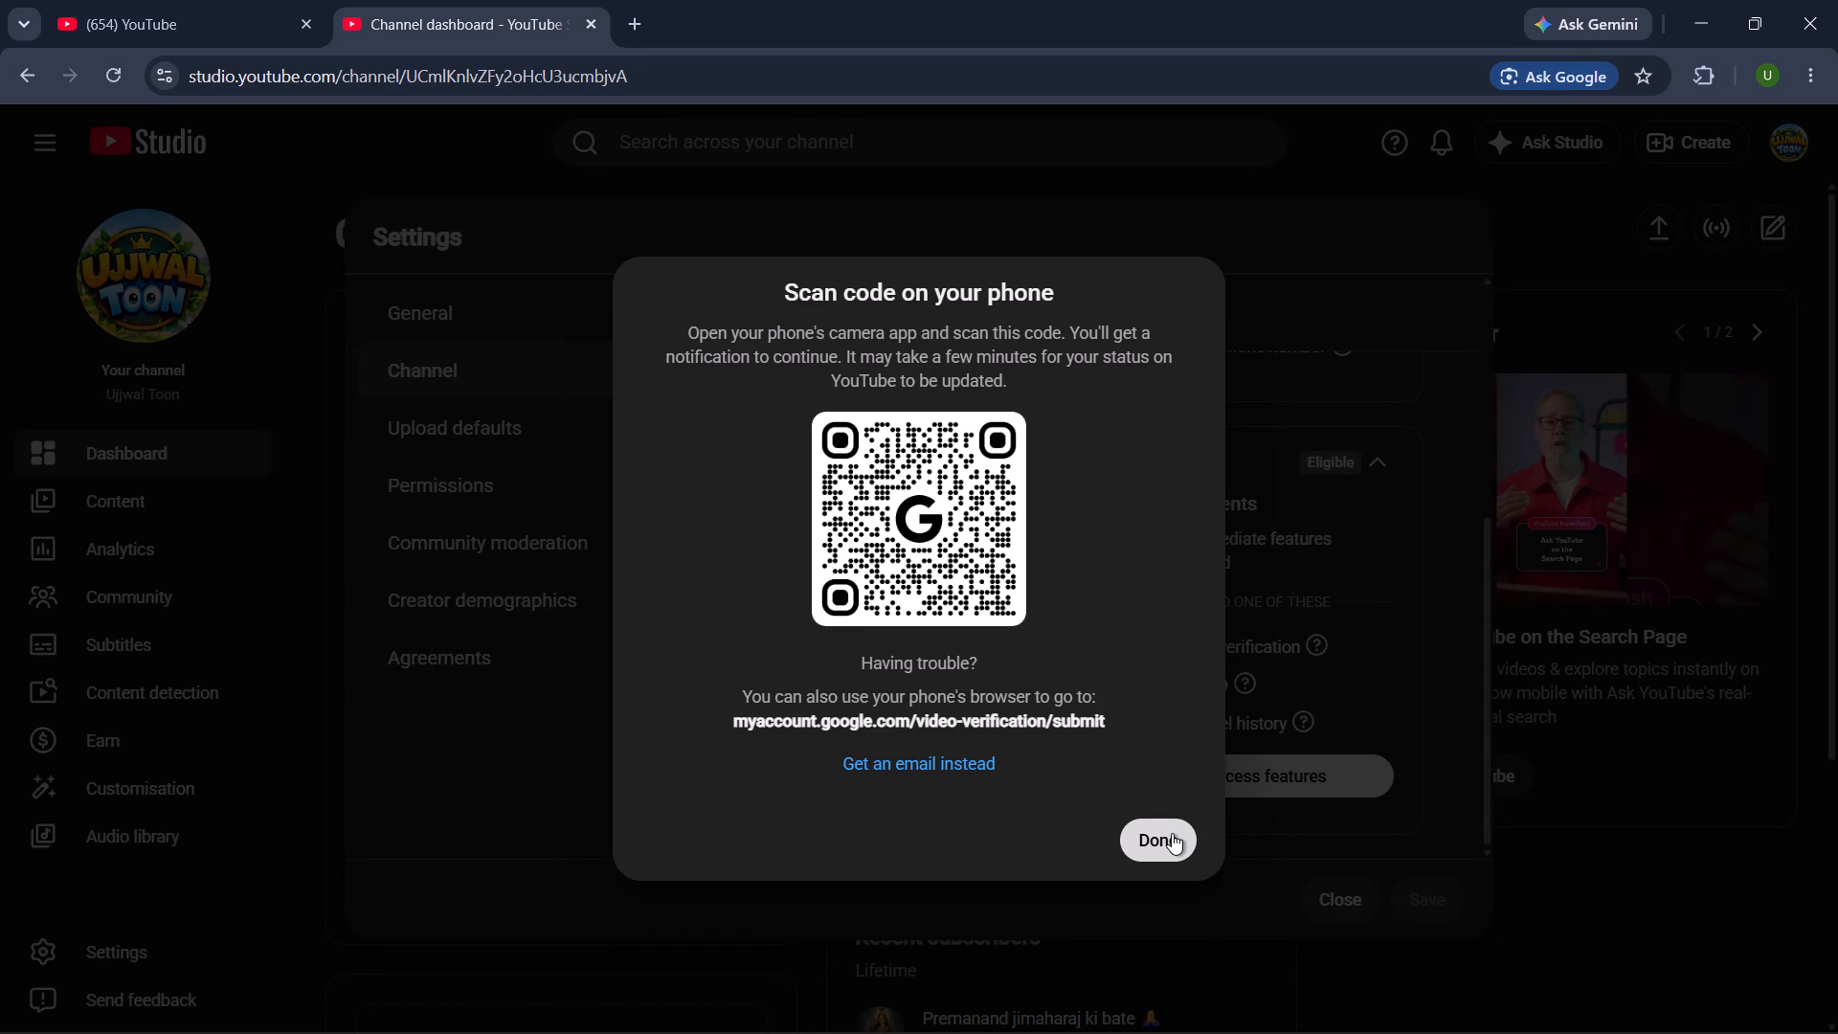
Finish the phone scan code dialog, check the status of the Advanced features request and close the settings.
left_click(1153, 833)
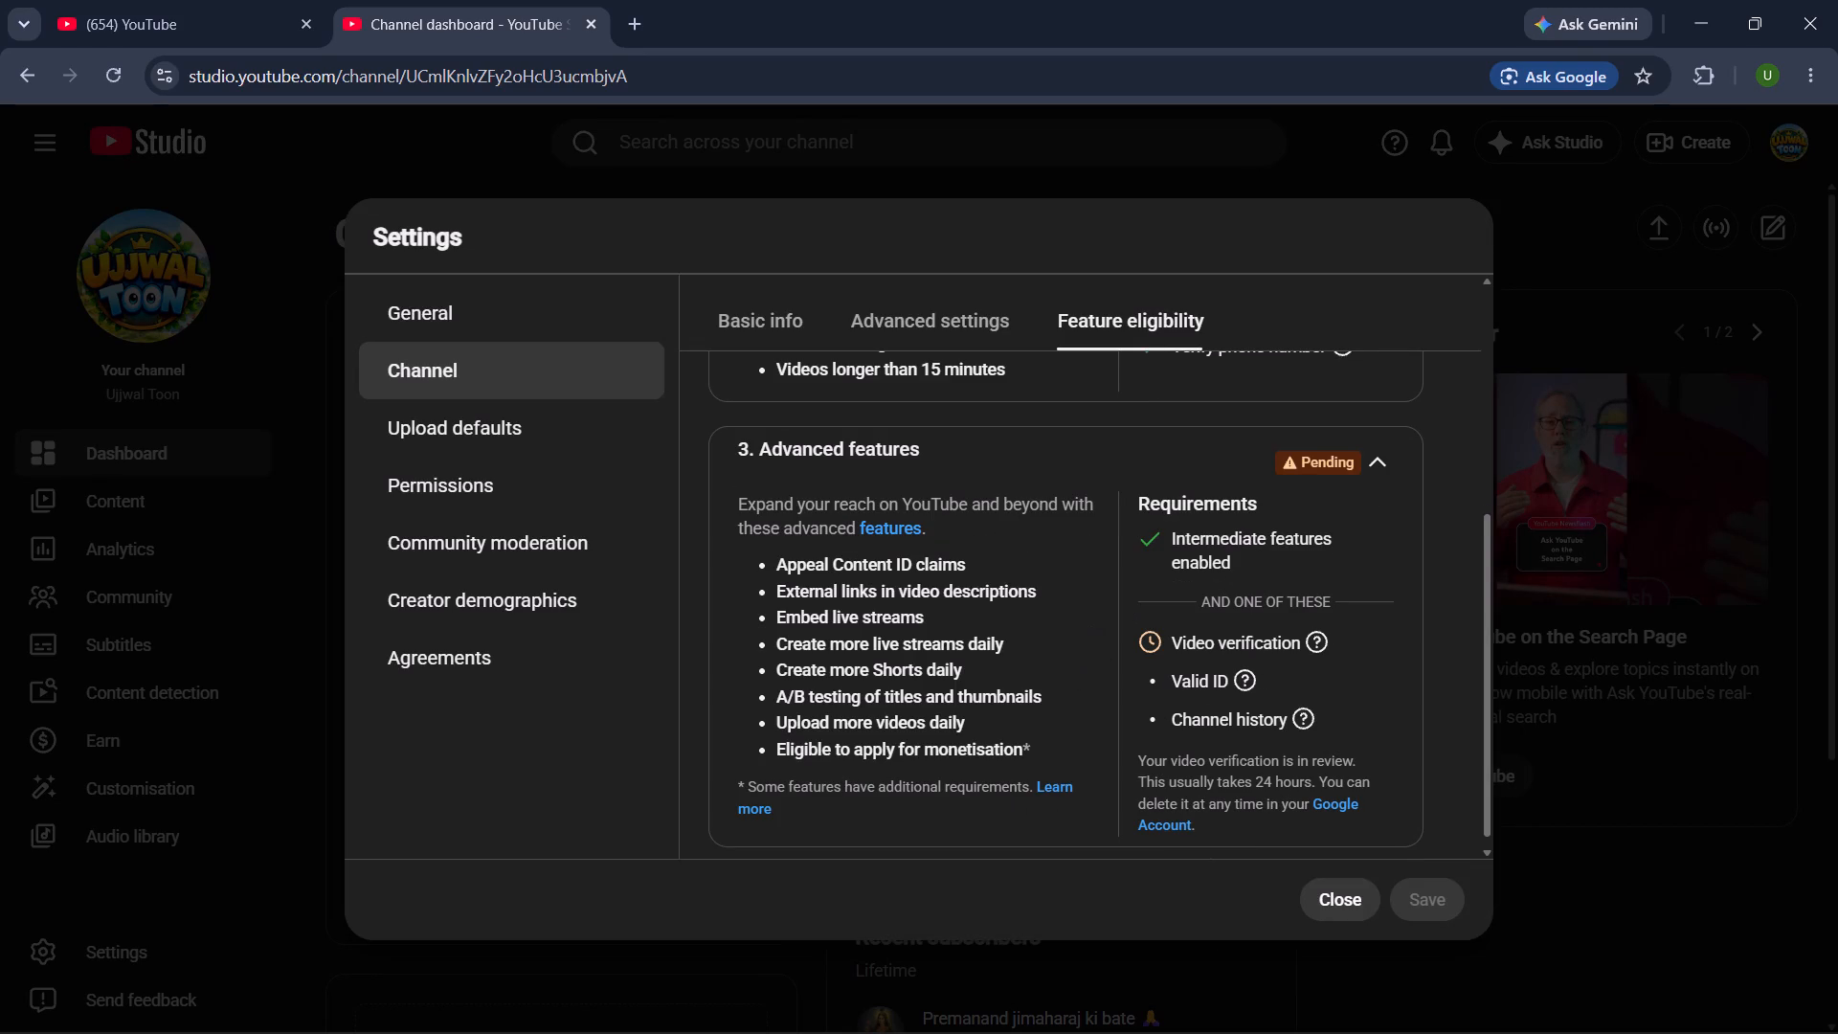
scroll(1244, 720, "down", 4)
scroll(1293, 735, "up", 4)
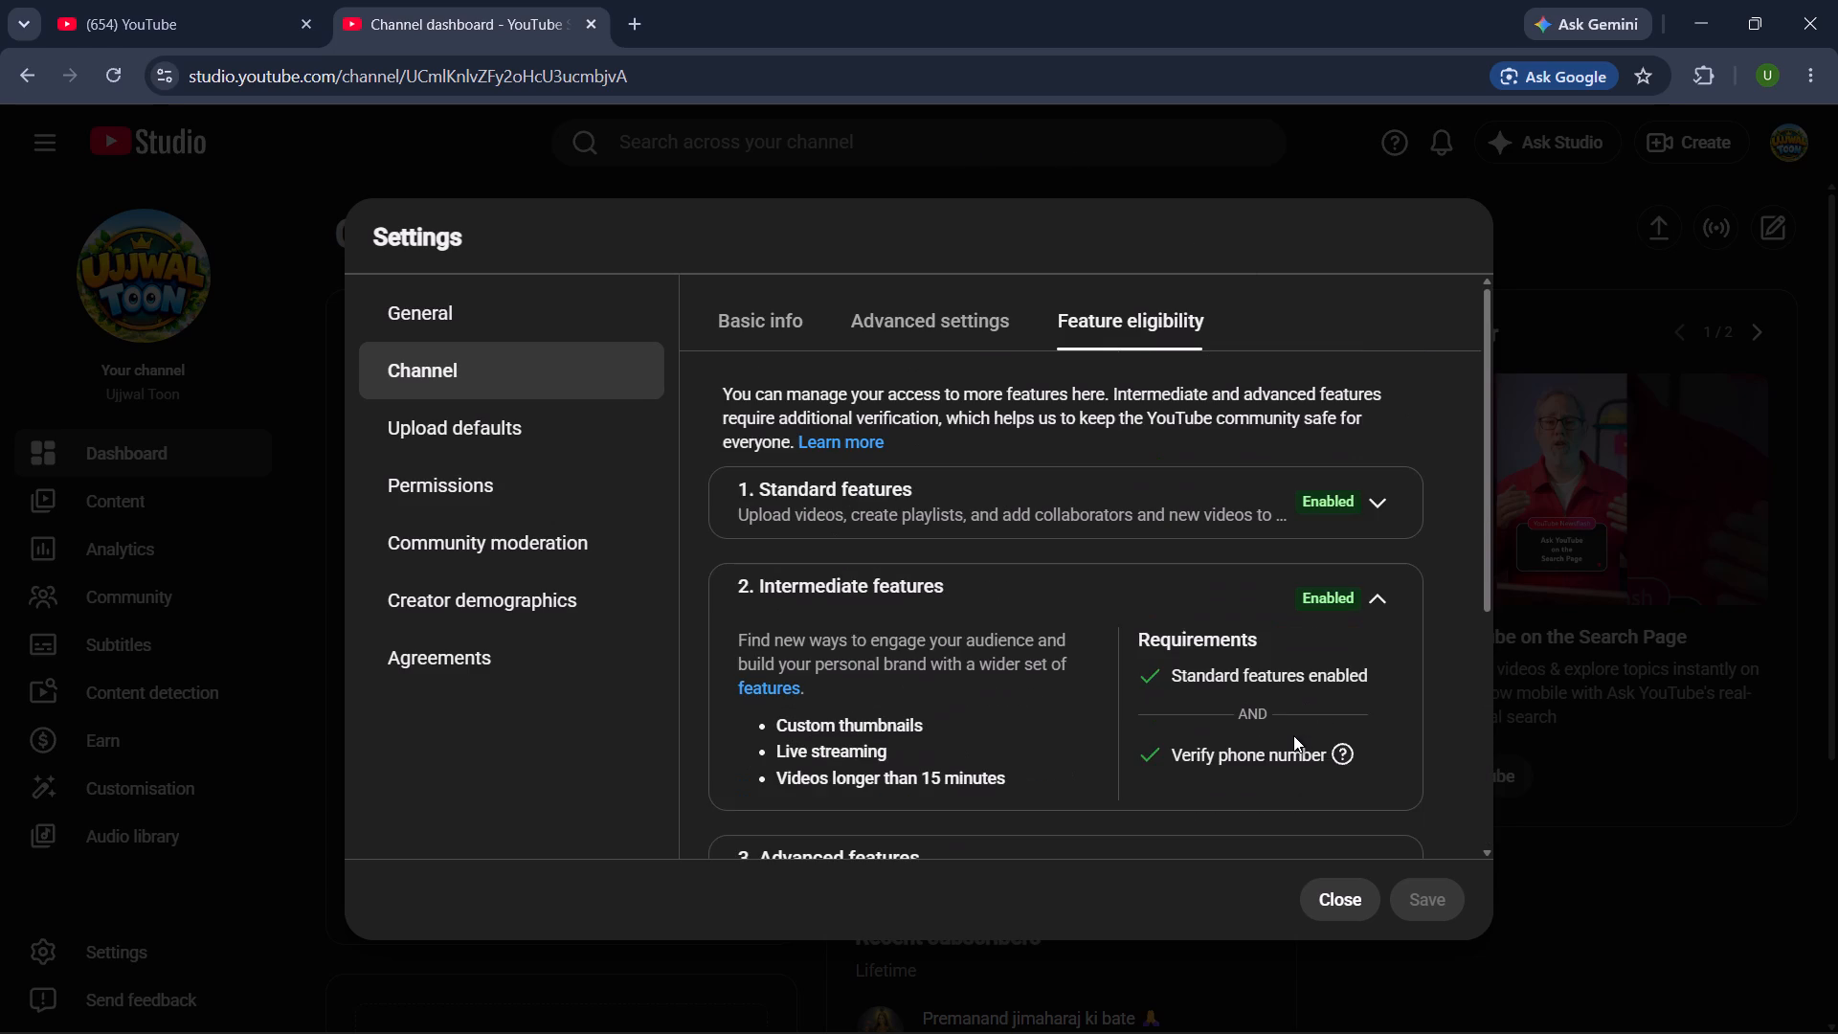
scroll(1293, 735, "down", 3)
left_click(1421, 891)
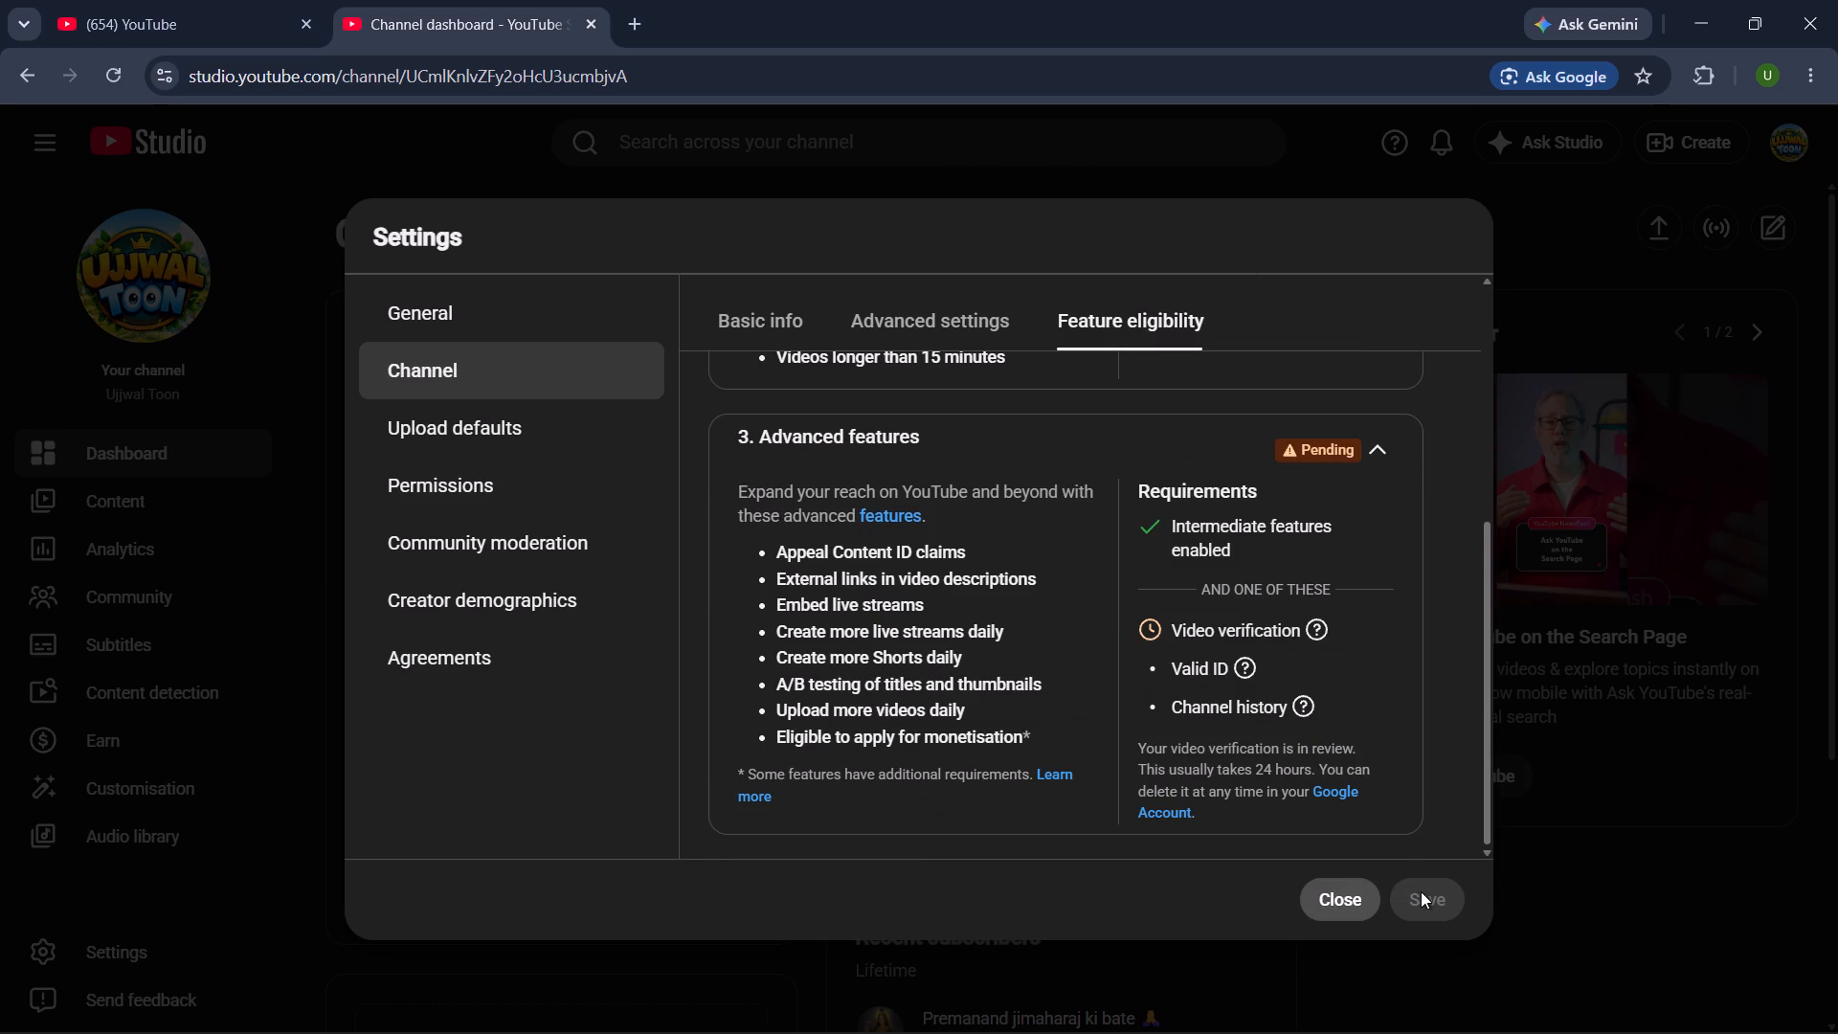
left_click(1596, 174)
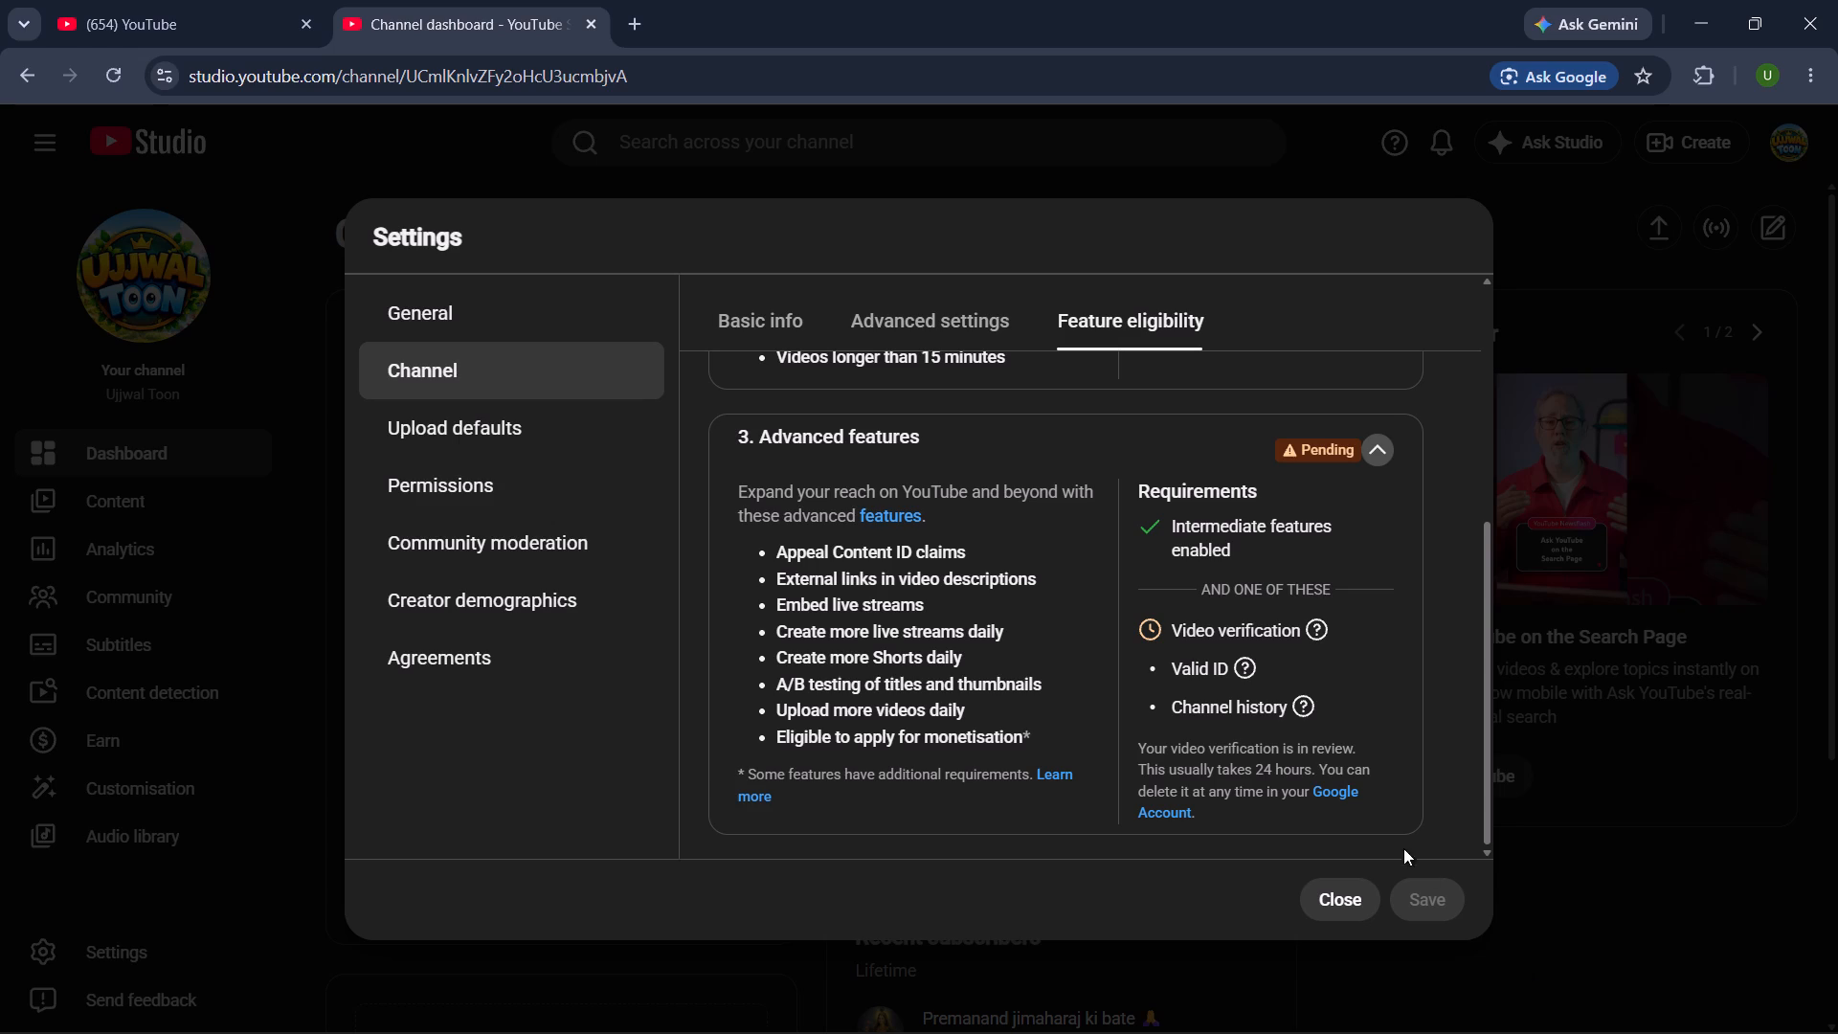
left_click(1346, 895)
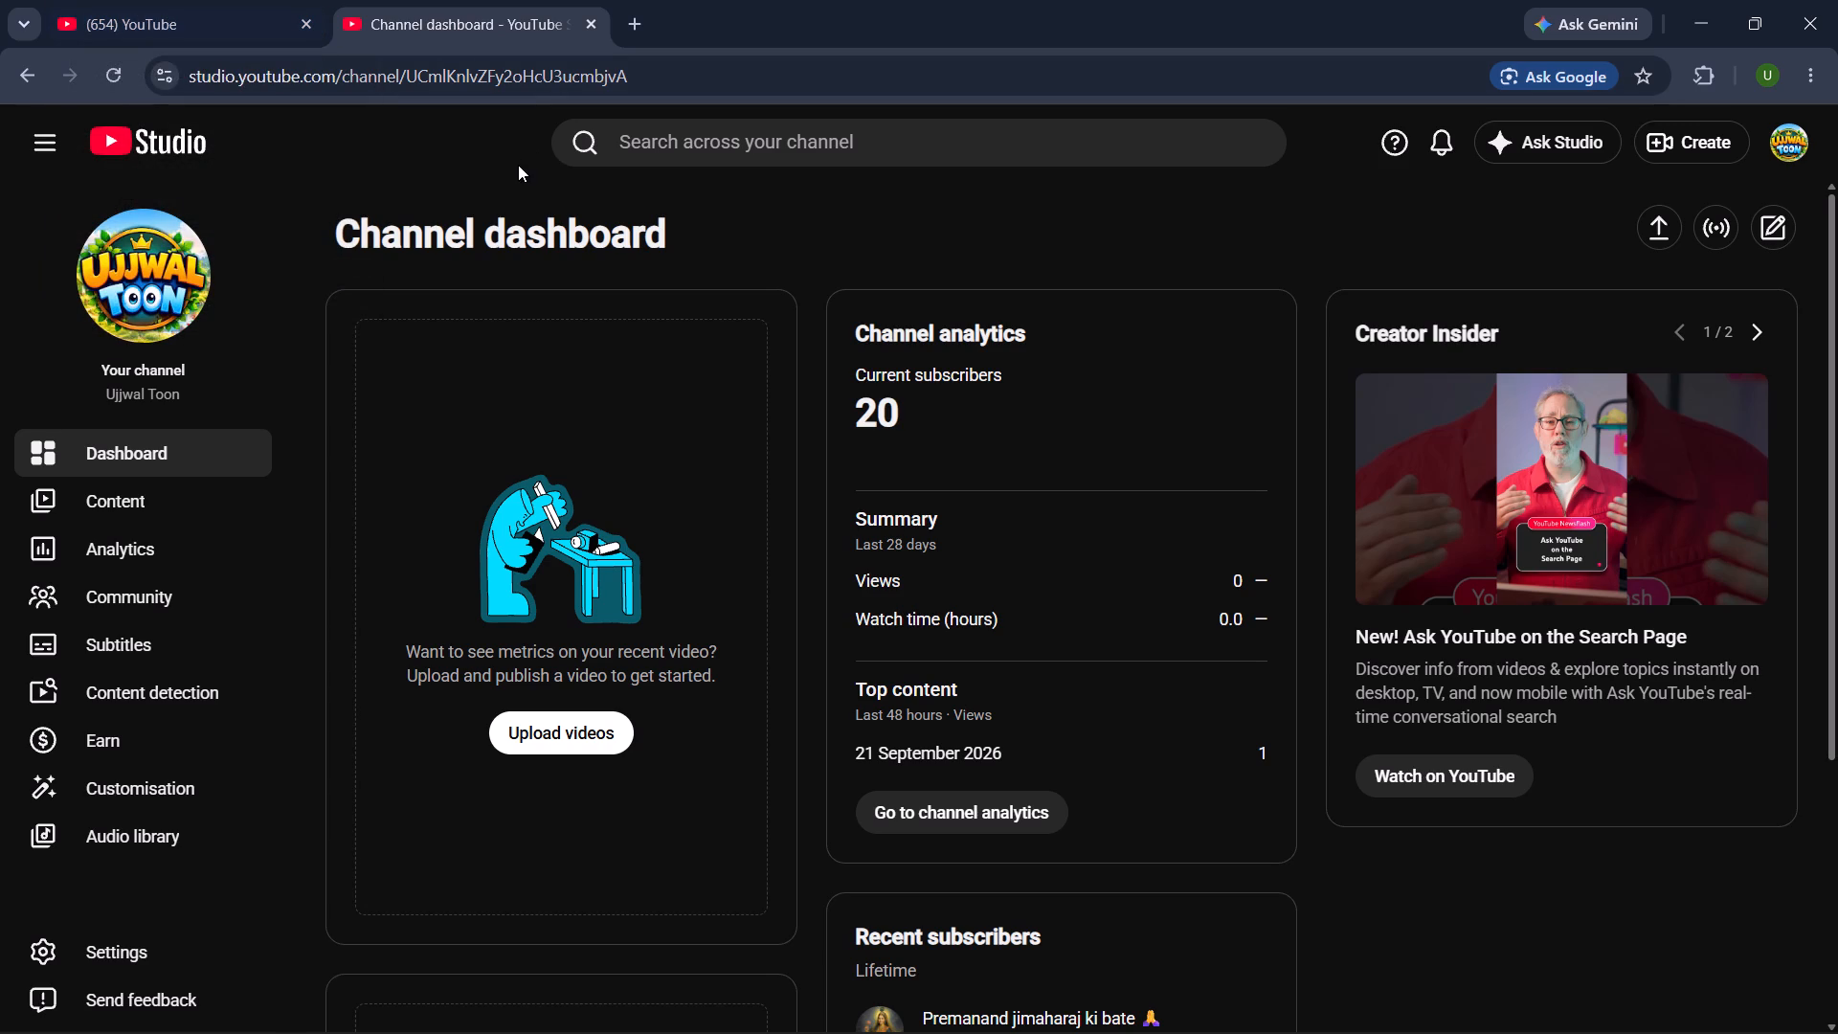
In the channel's Advanced settings, set the audience to not Made for Kids and save the settings.
left_click(149, 962)
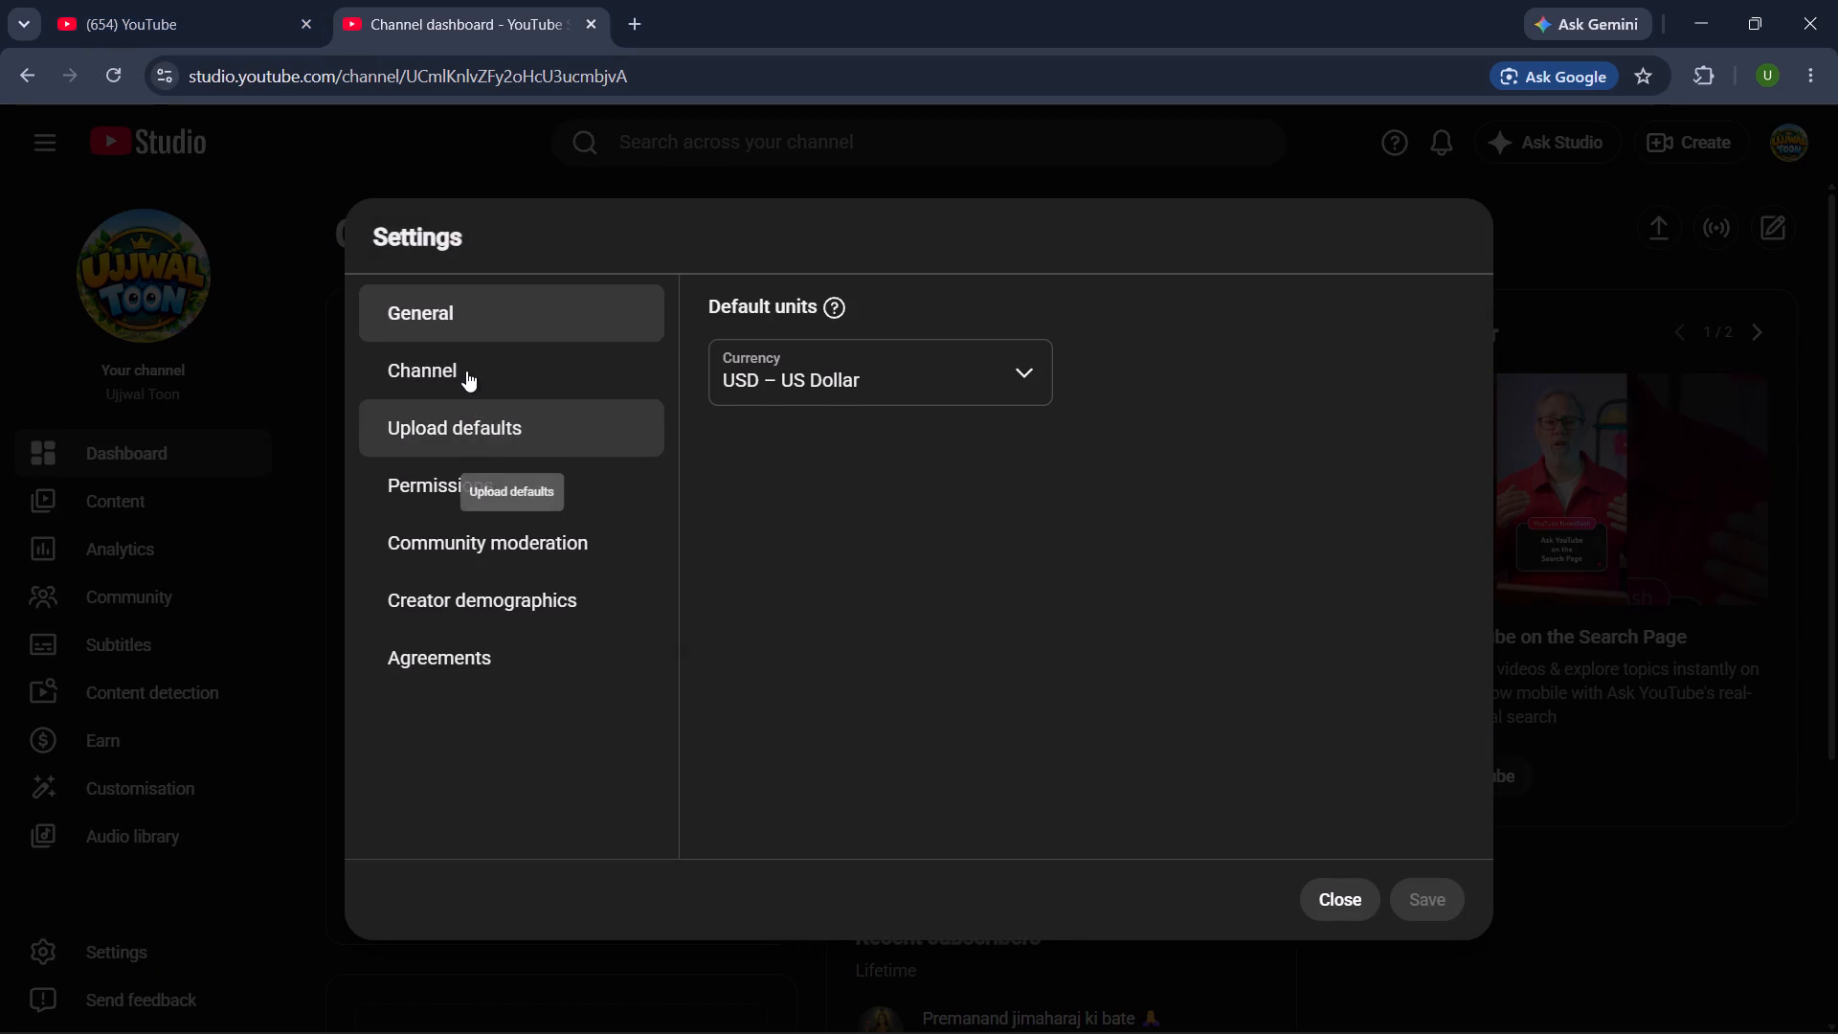
left_click(465, 370)
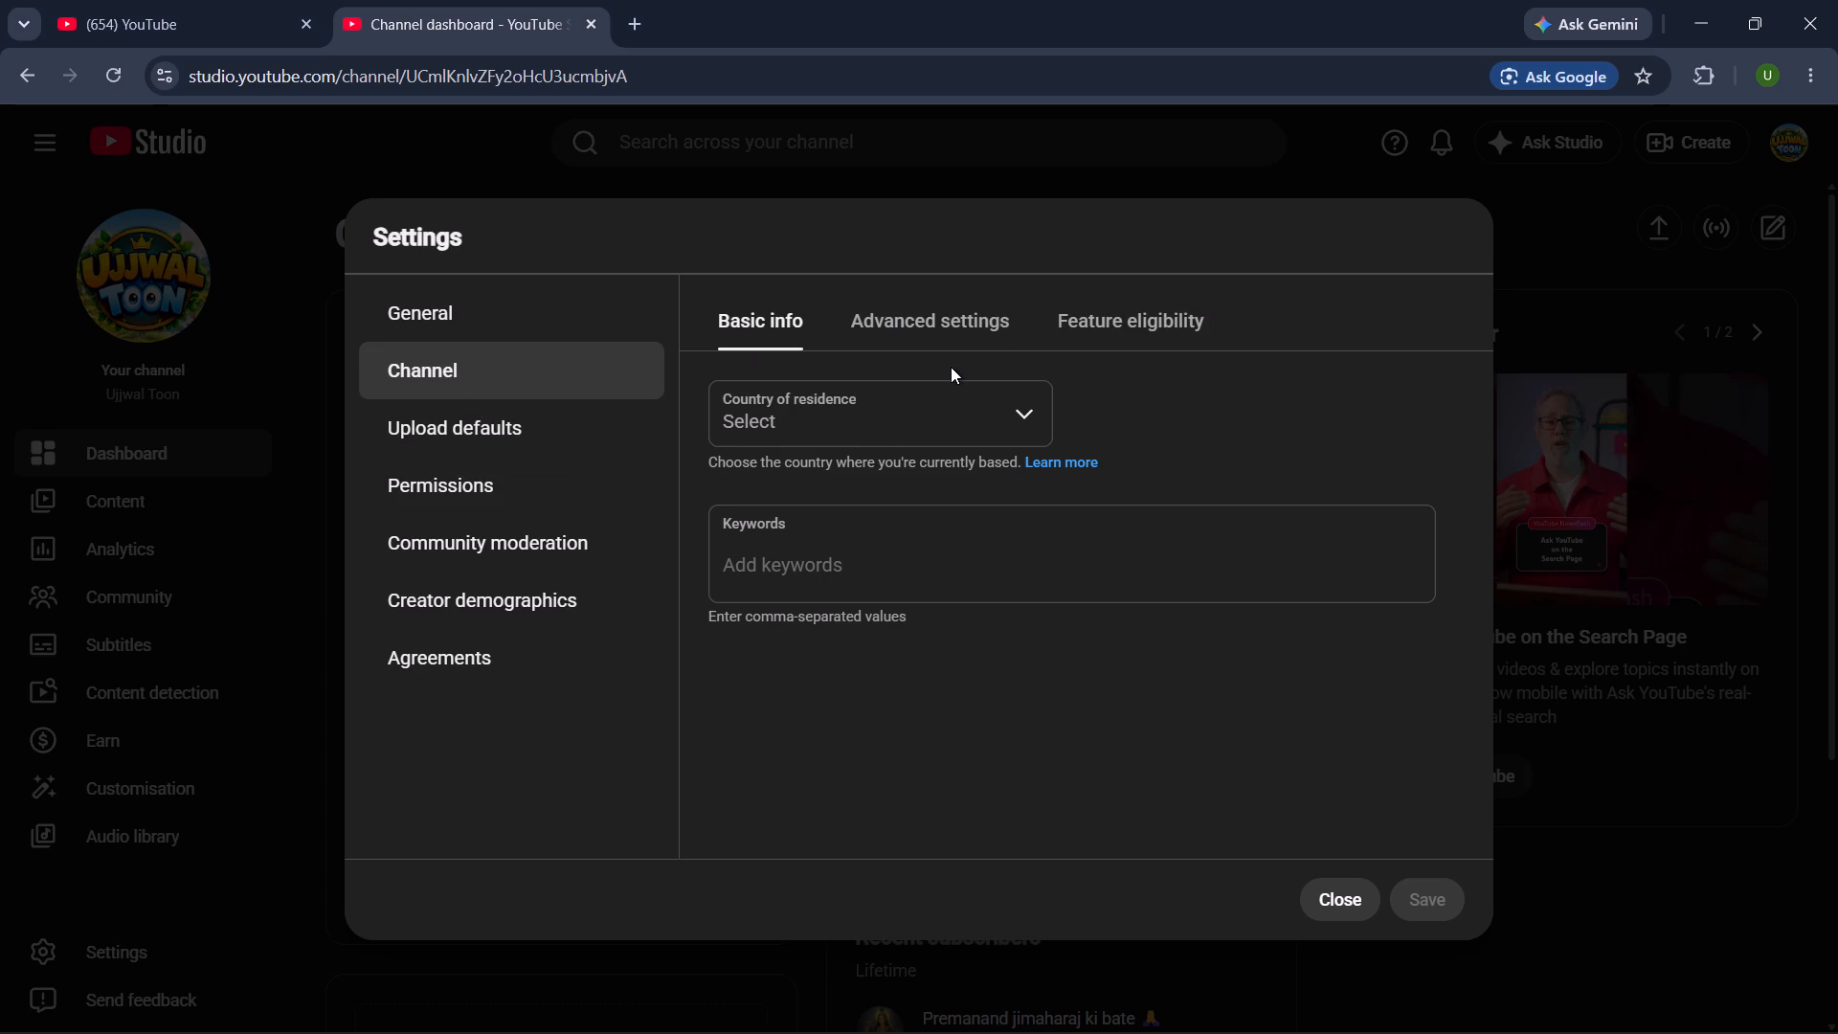
left_click(1101, 324)
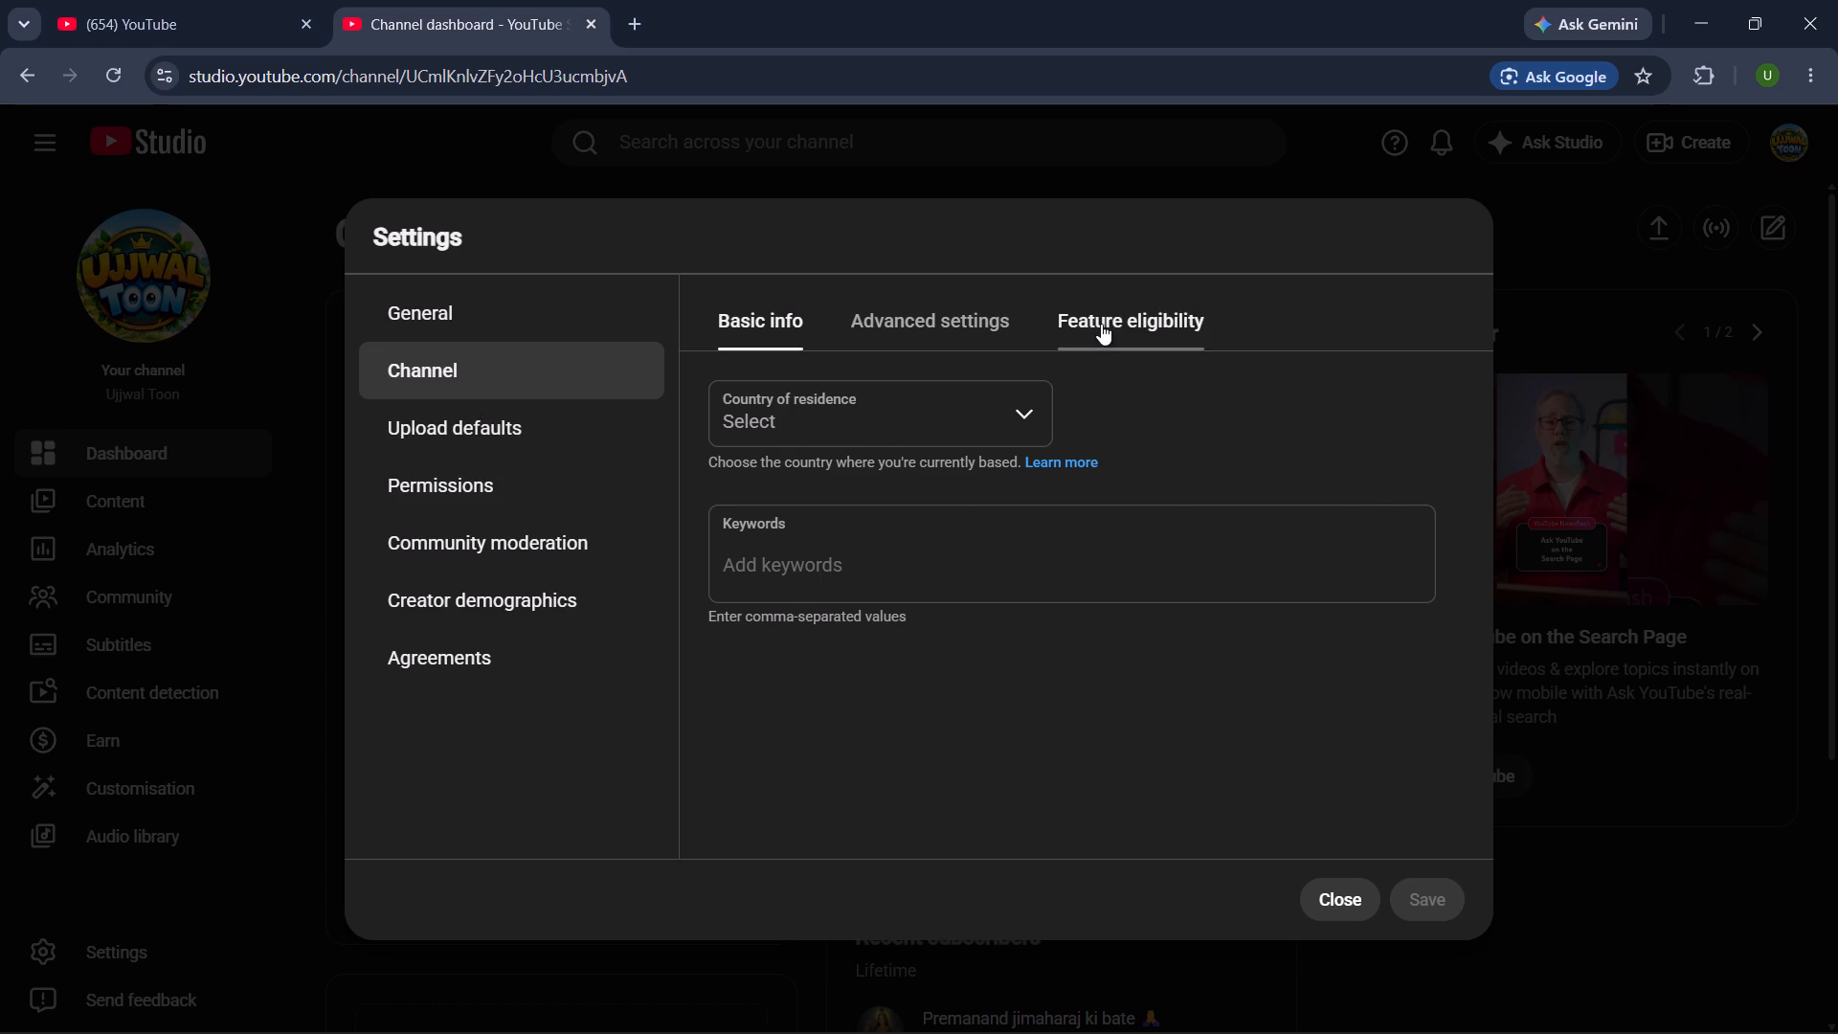
left_click(913, 321)
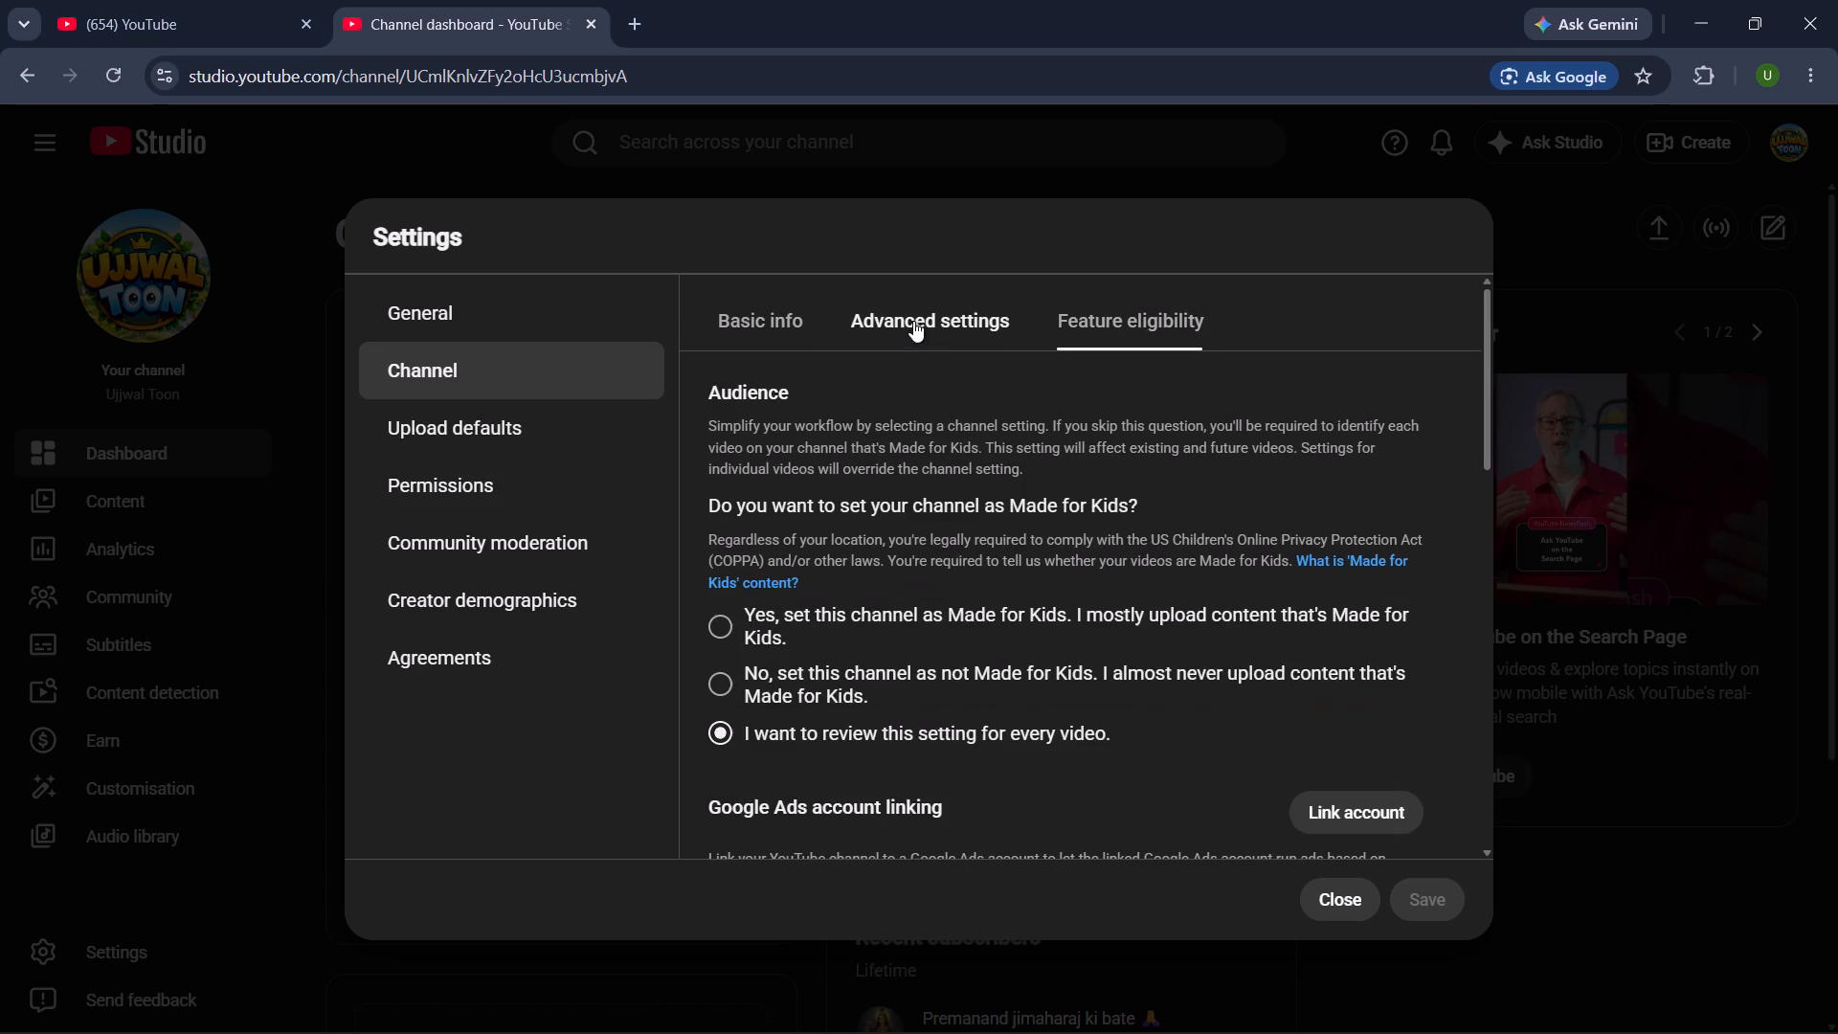
left_click(721, 673)
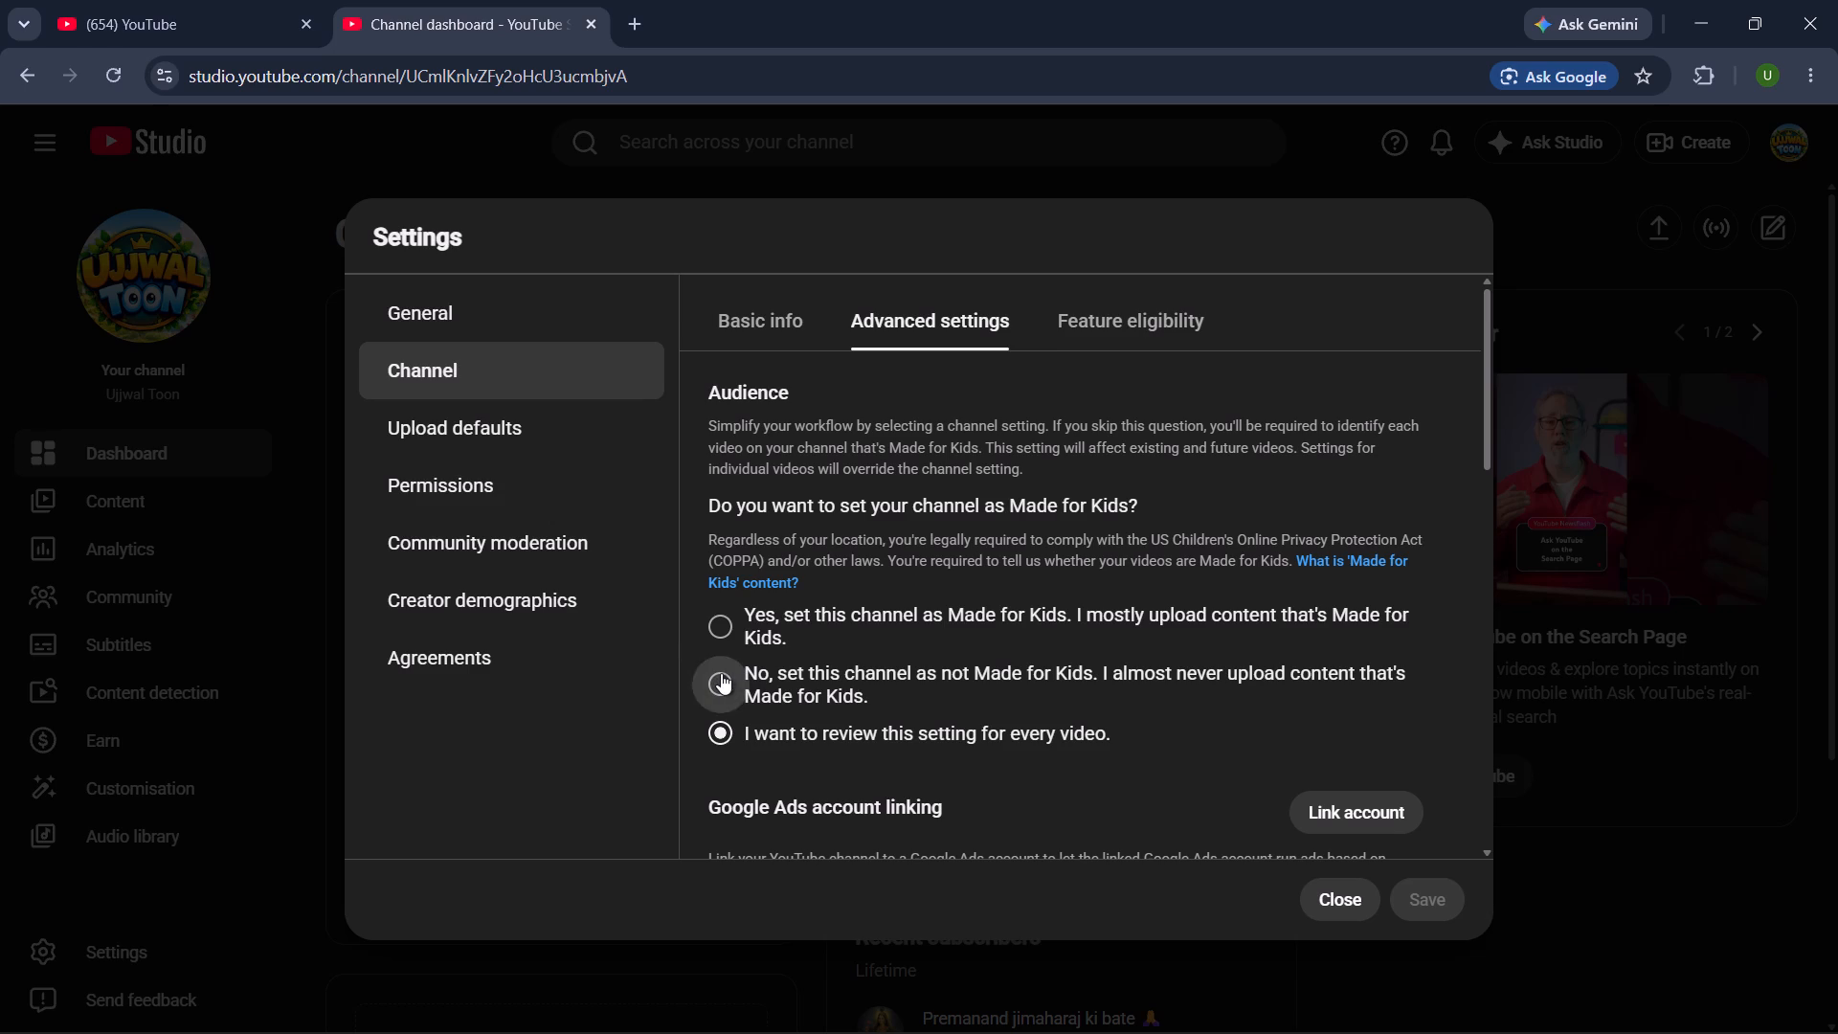
scroll(989, 672, "down", 3)
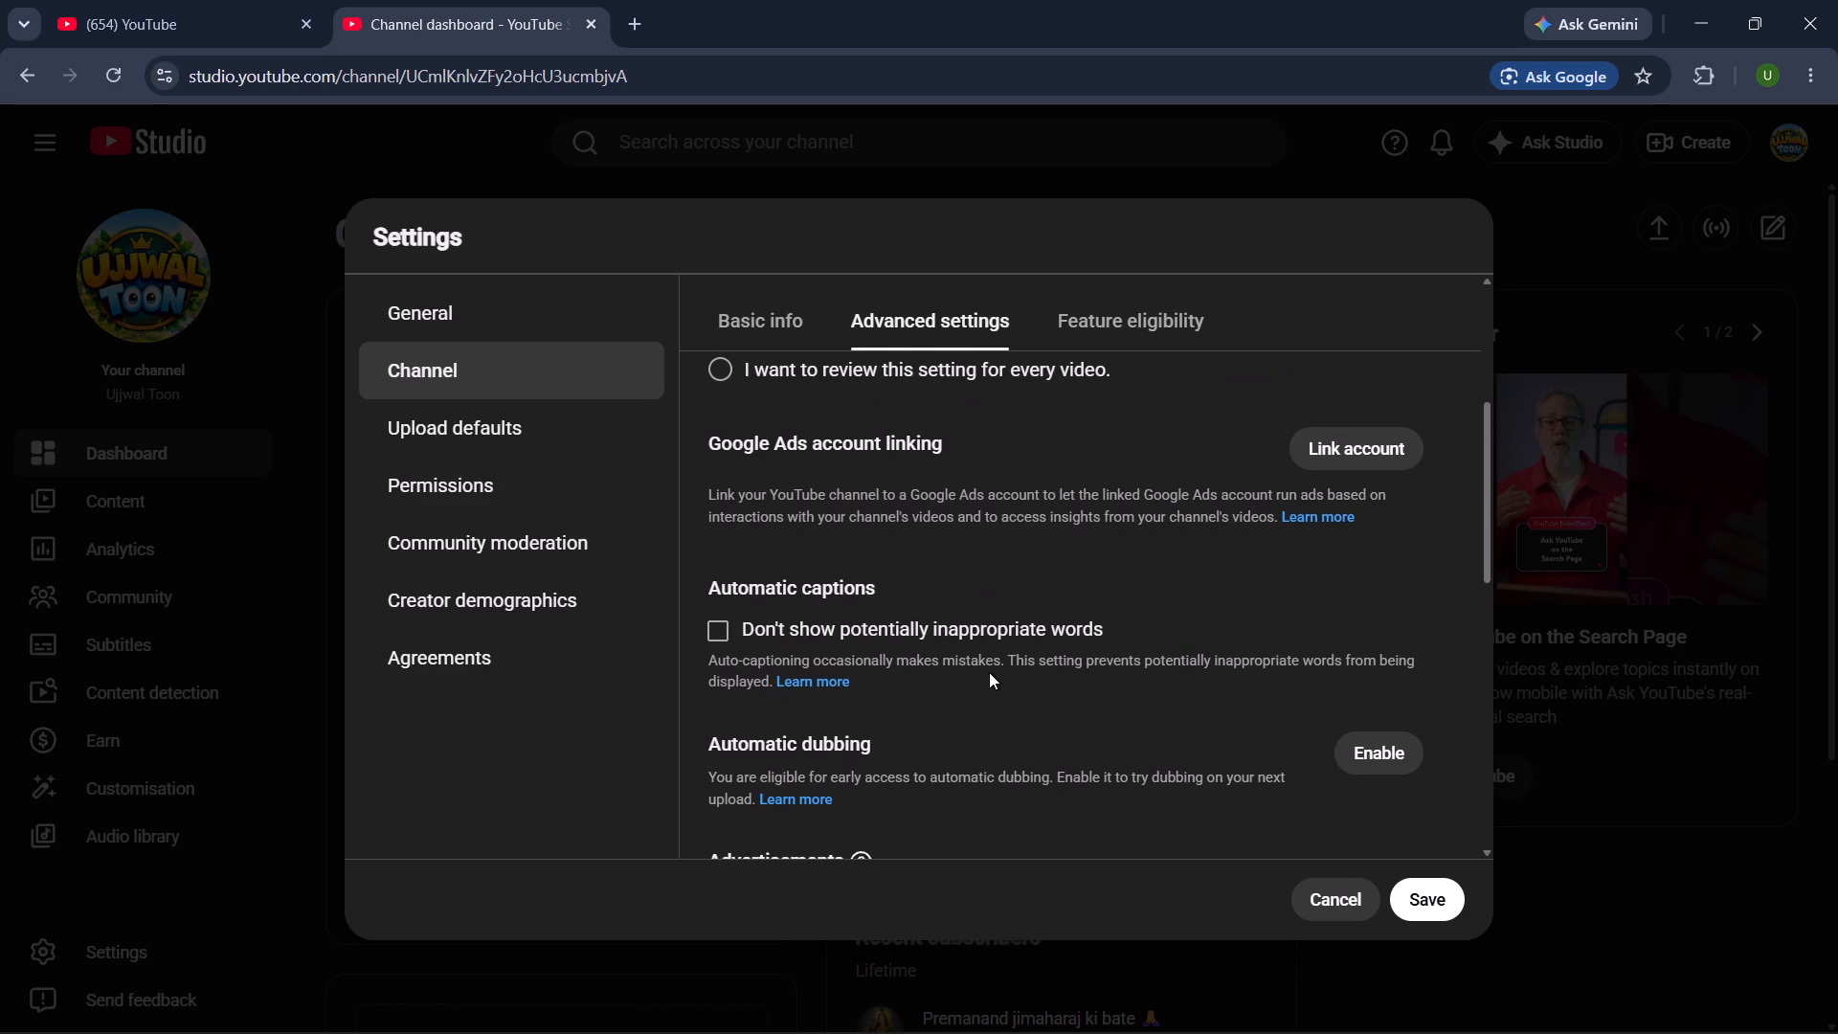
scroll(989, 672, "down", 3)
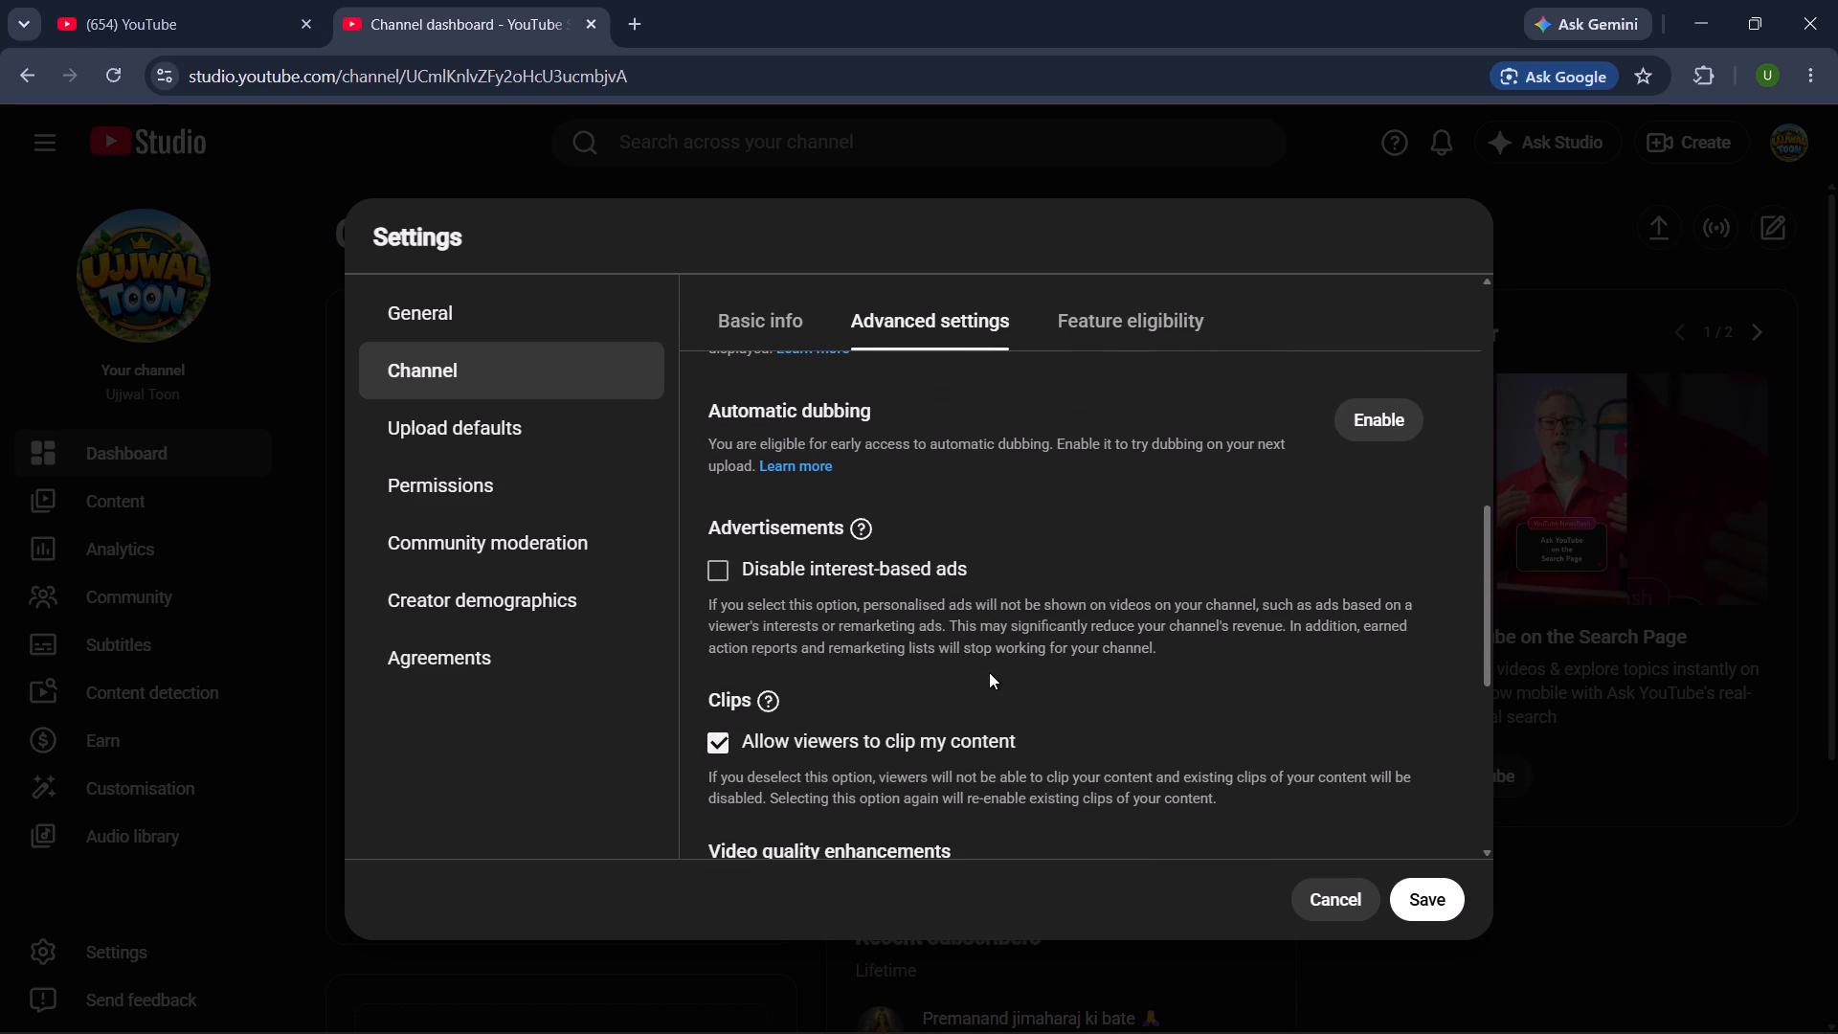
left_click(1411, 889)
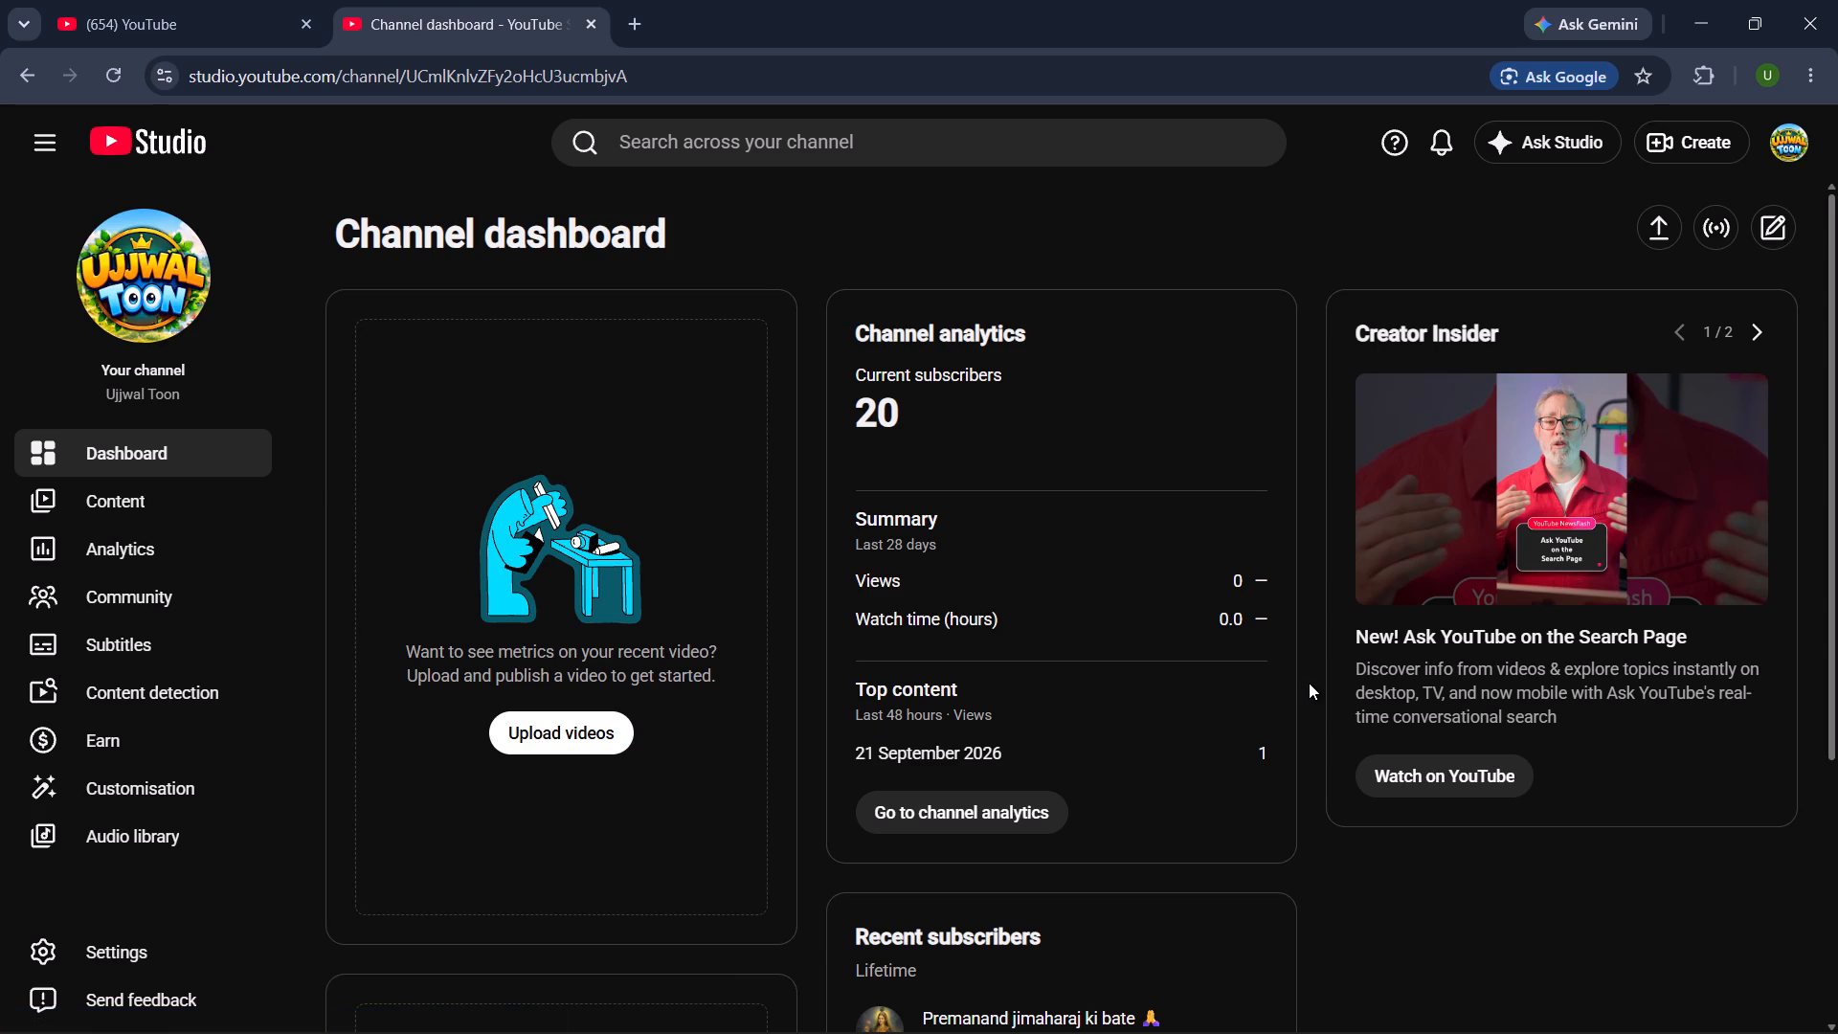
Reopen the channel's Basic info settings and set the country of residence to India.
left_click(107, 934)
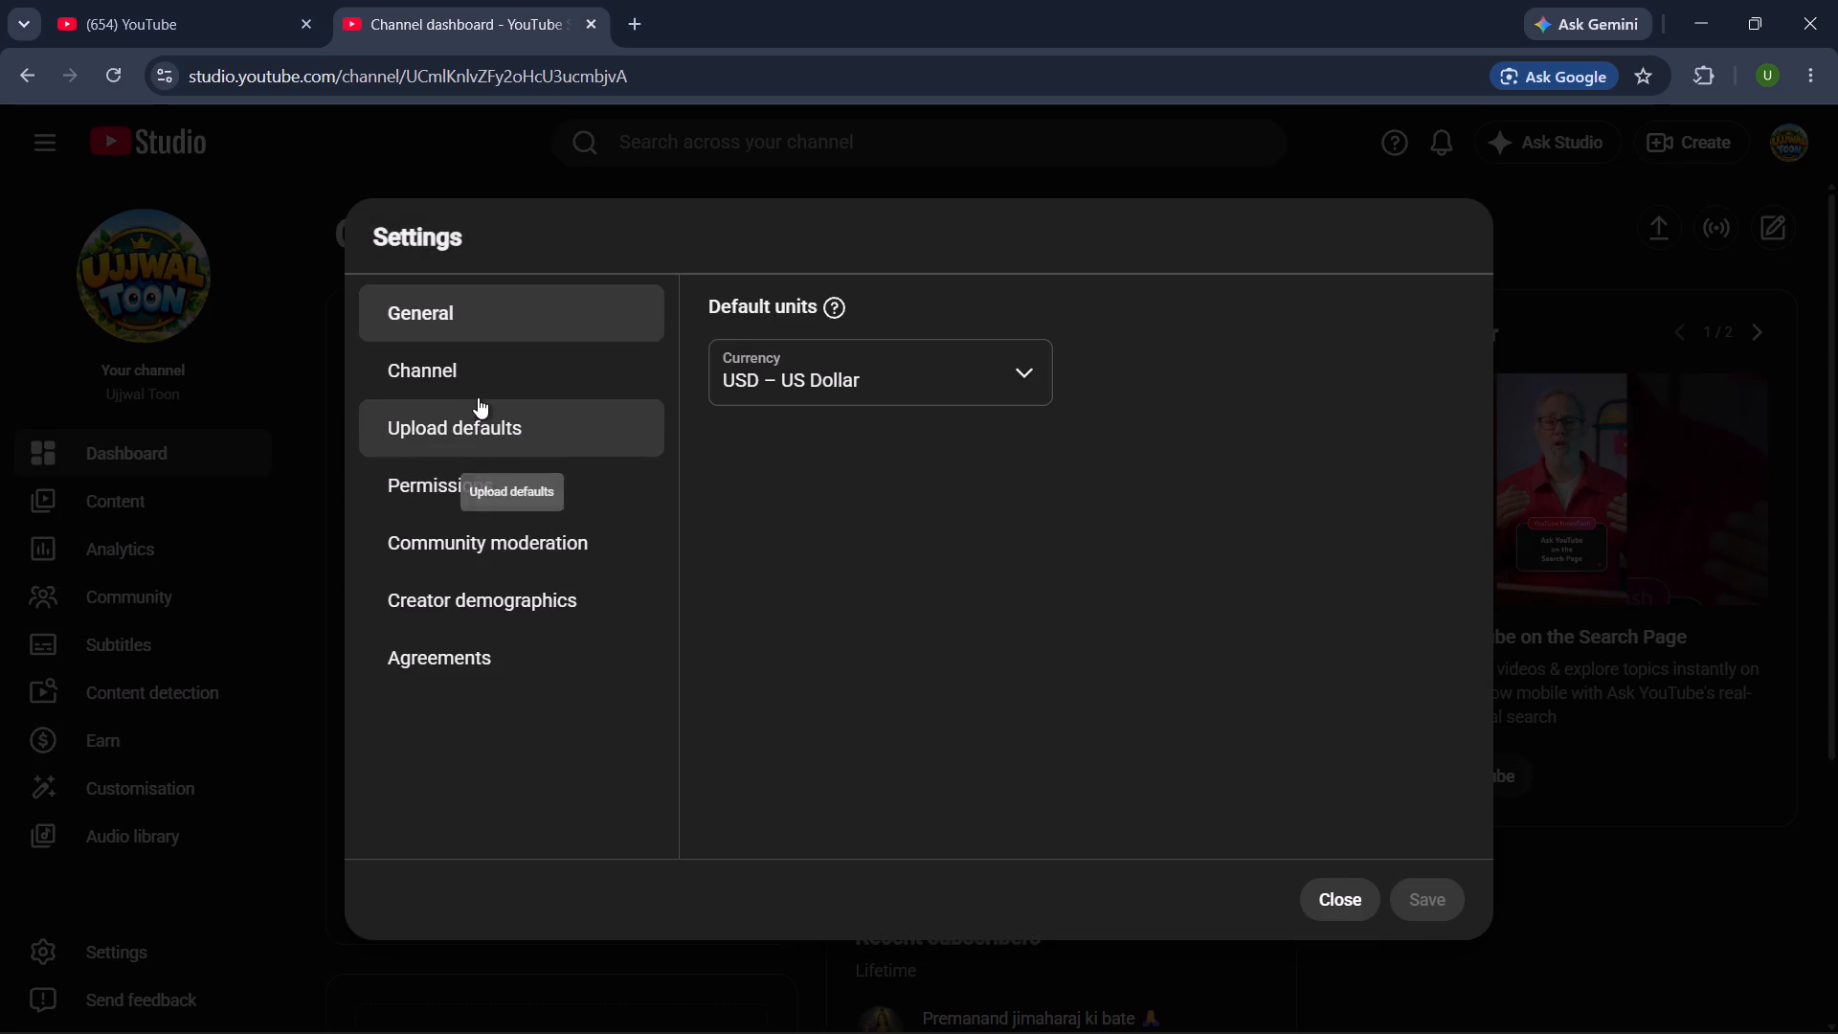
left_click(478, 397)
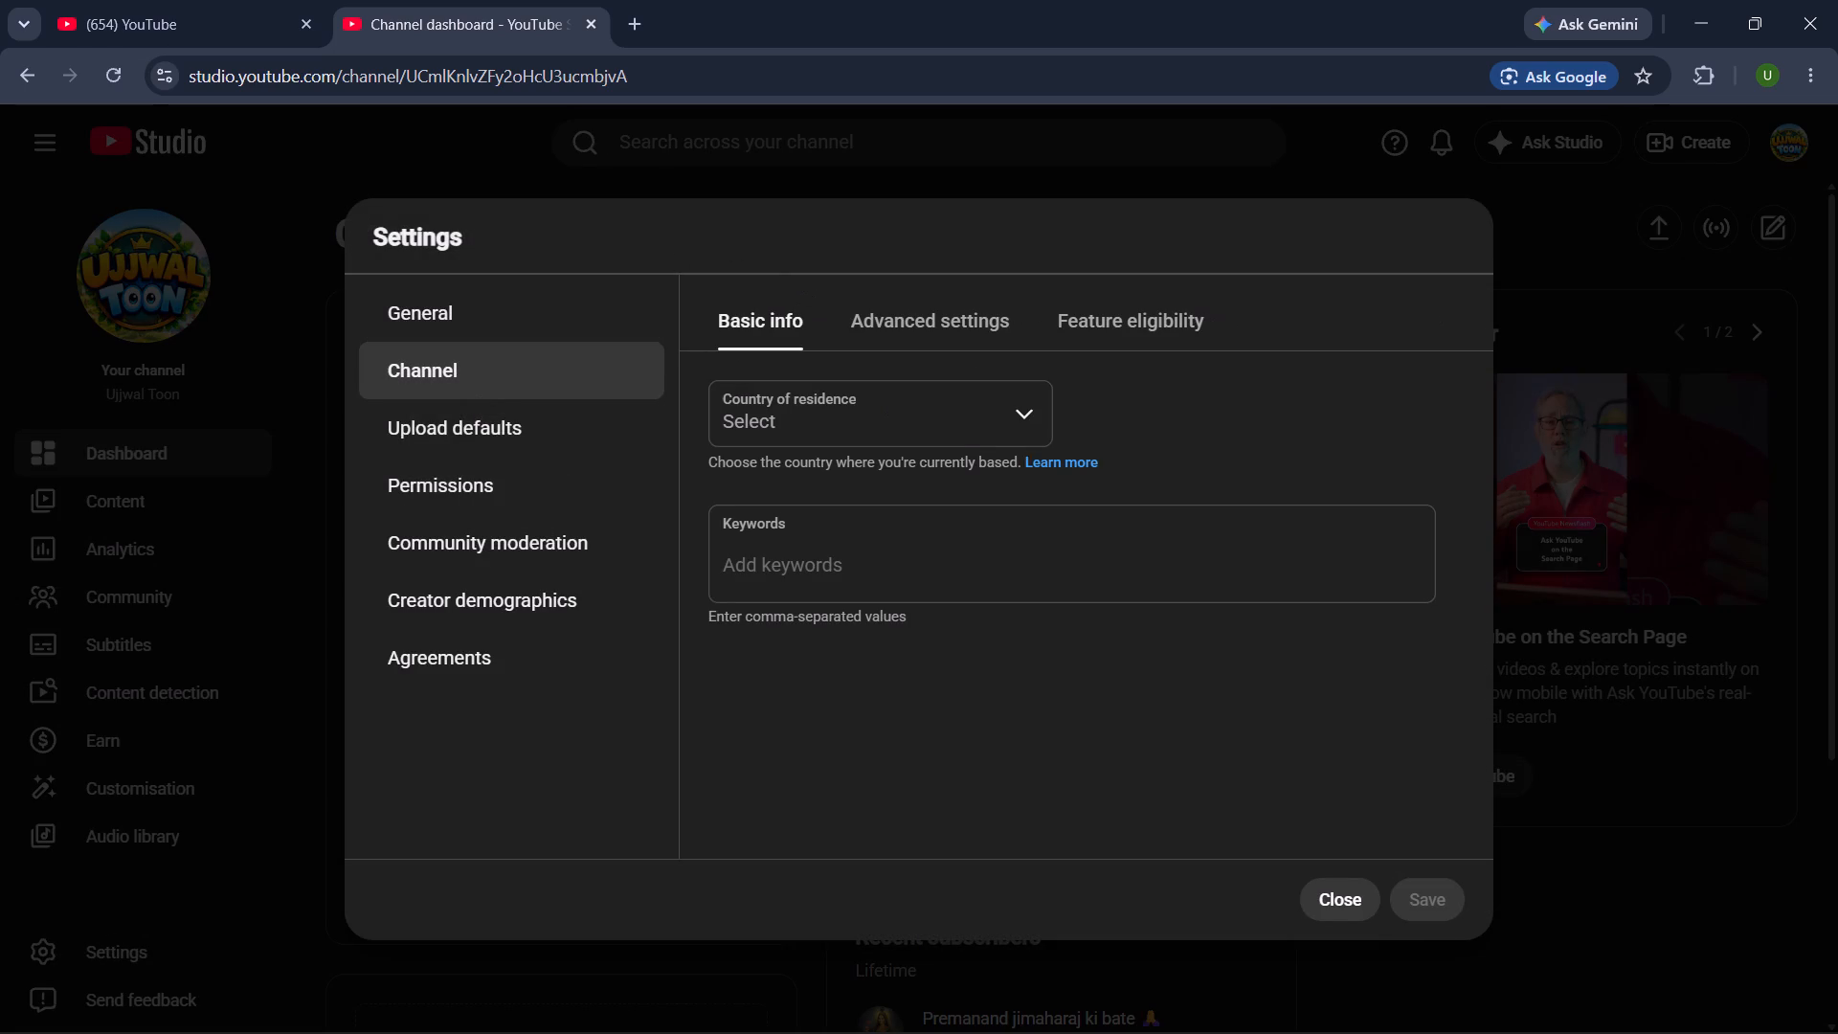
left_click(1039, 413)
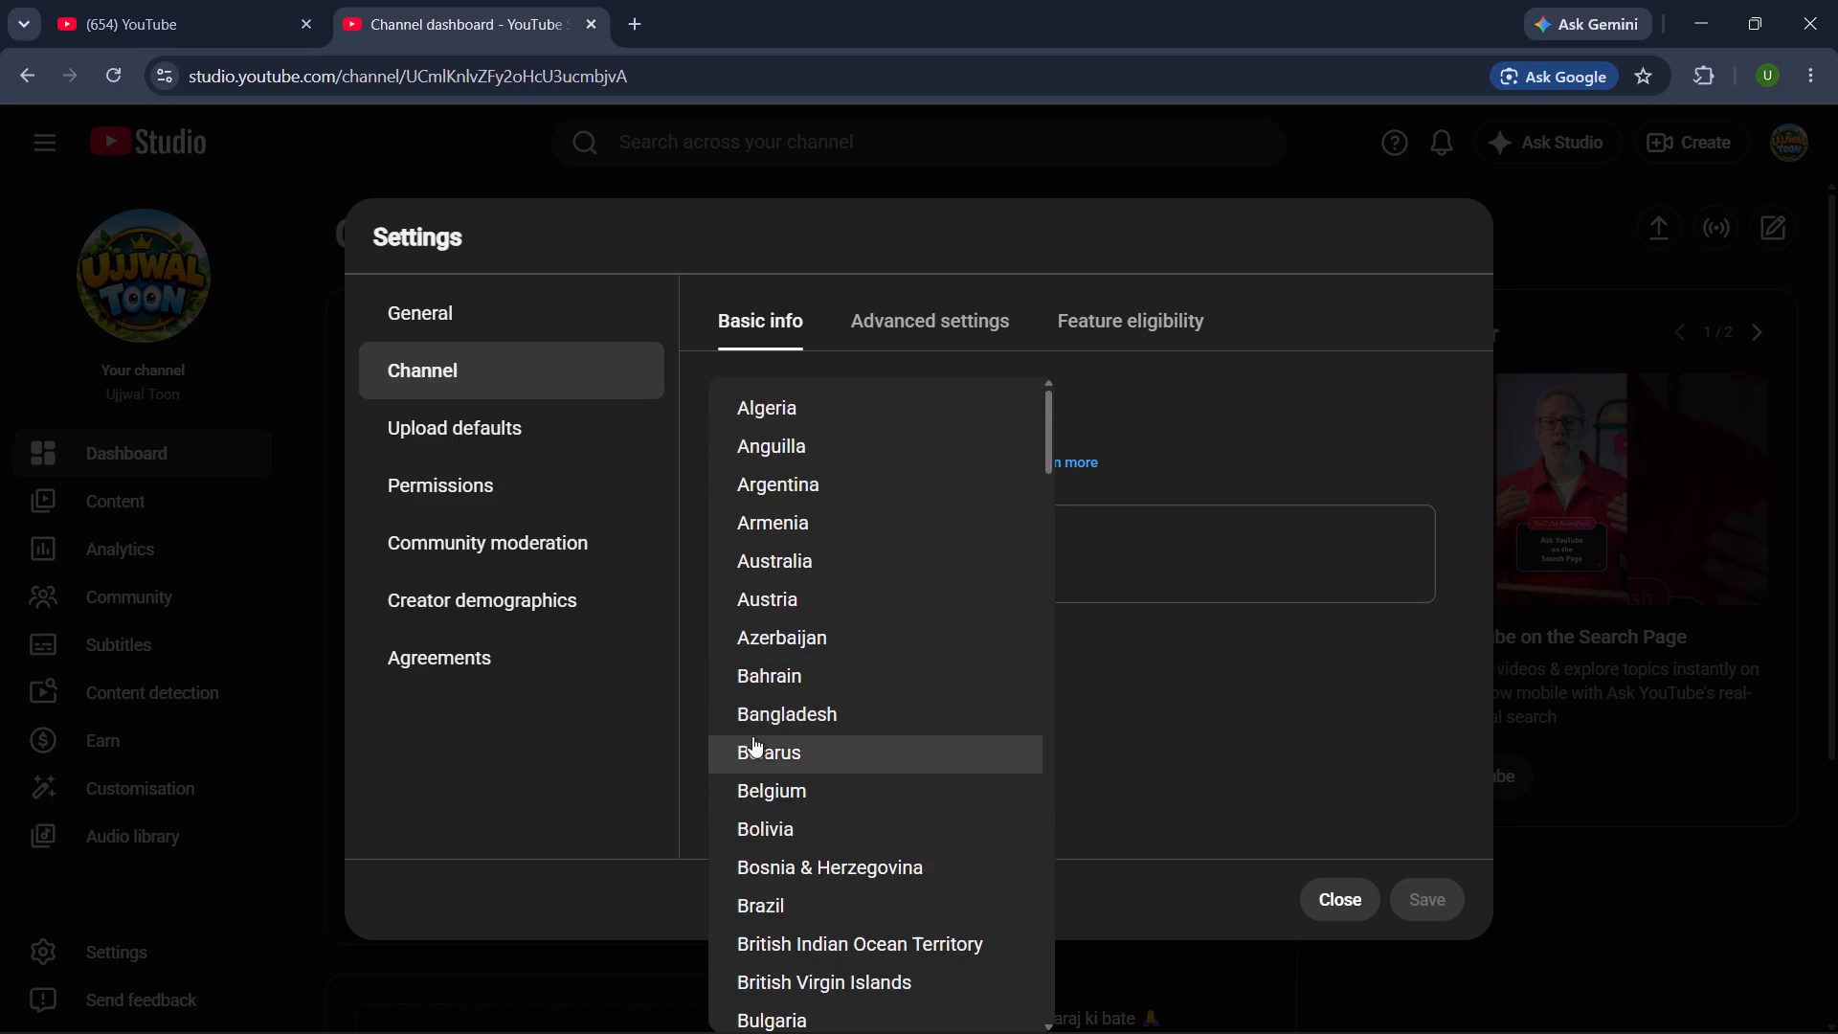
scroll(811, 798, "down", 5)
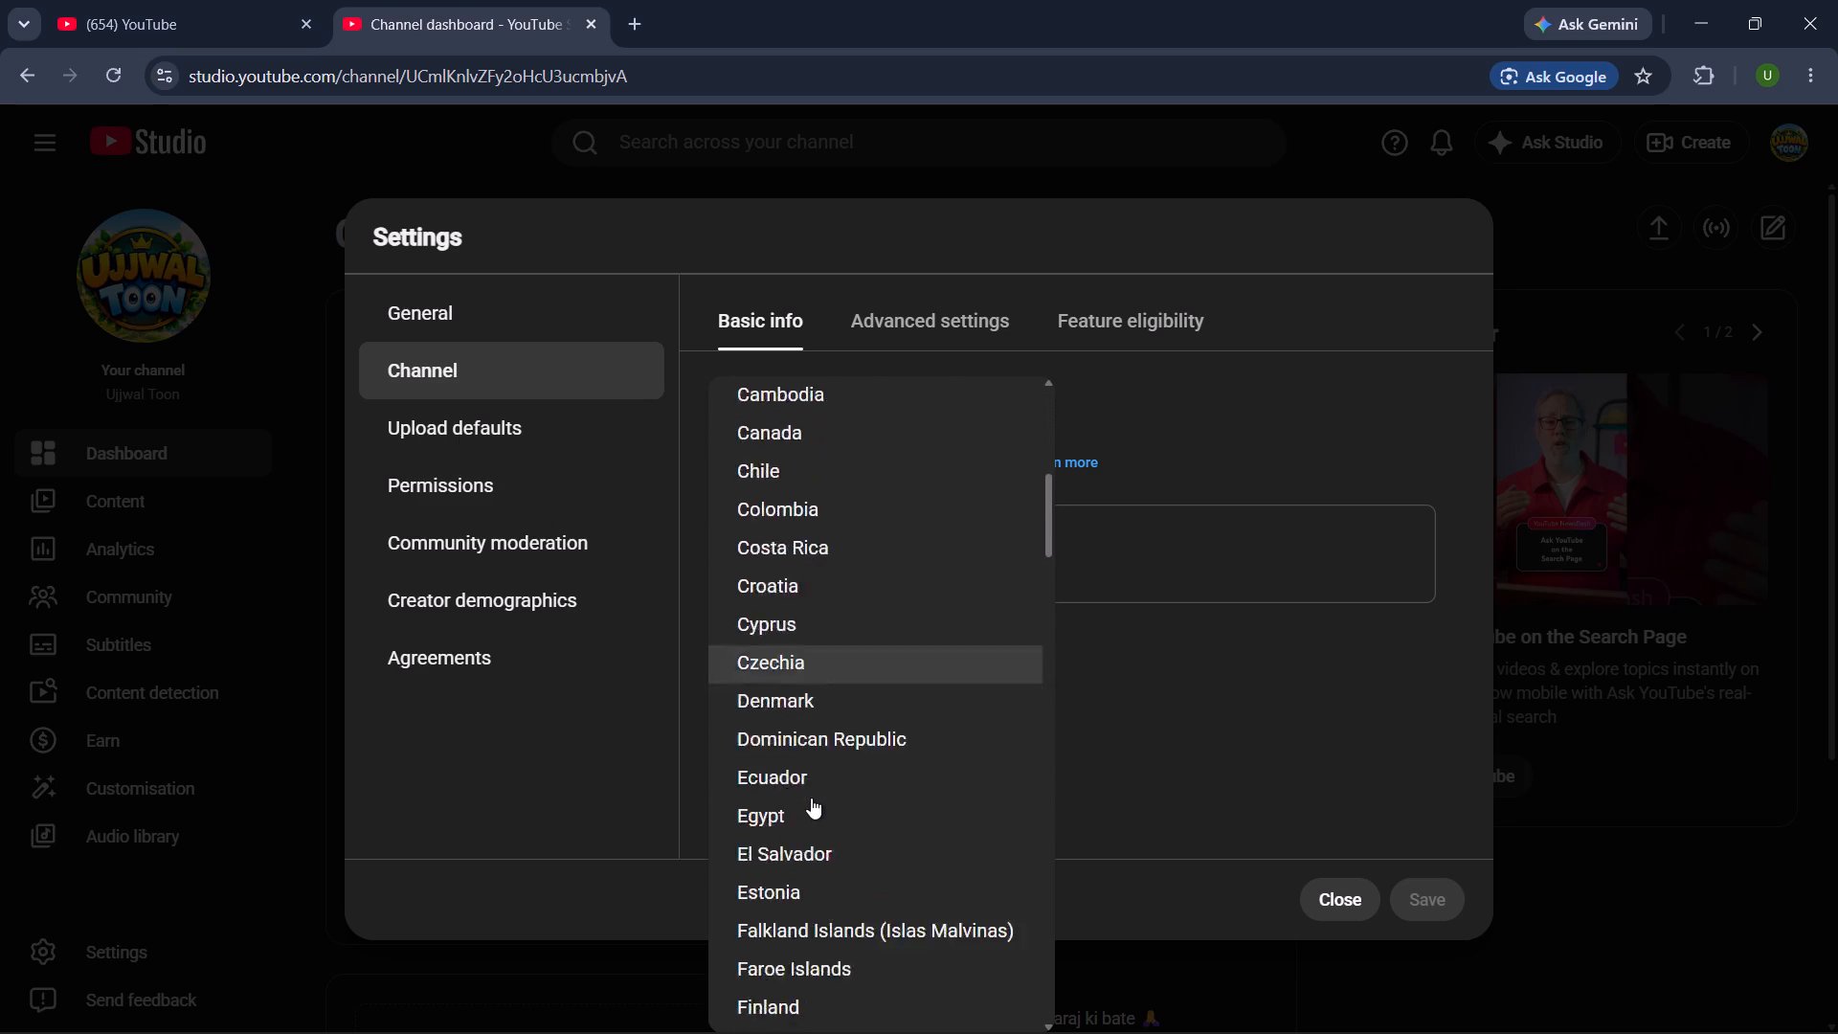
scroll(811, 798, "down", 3)
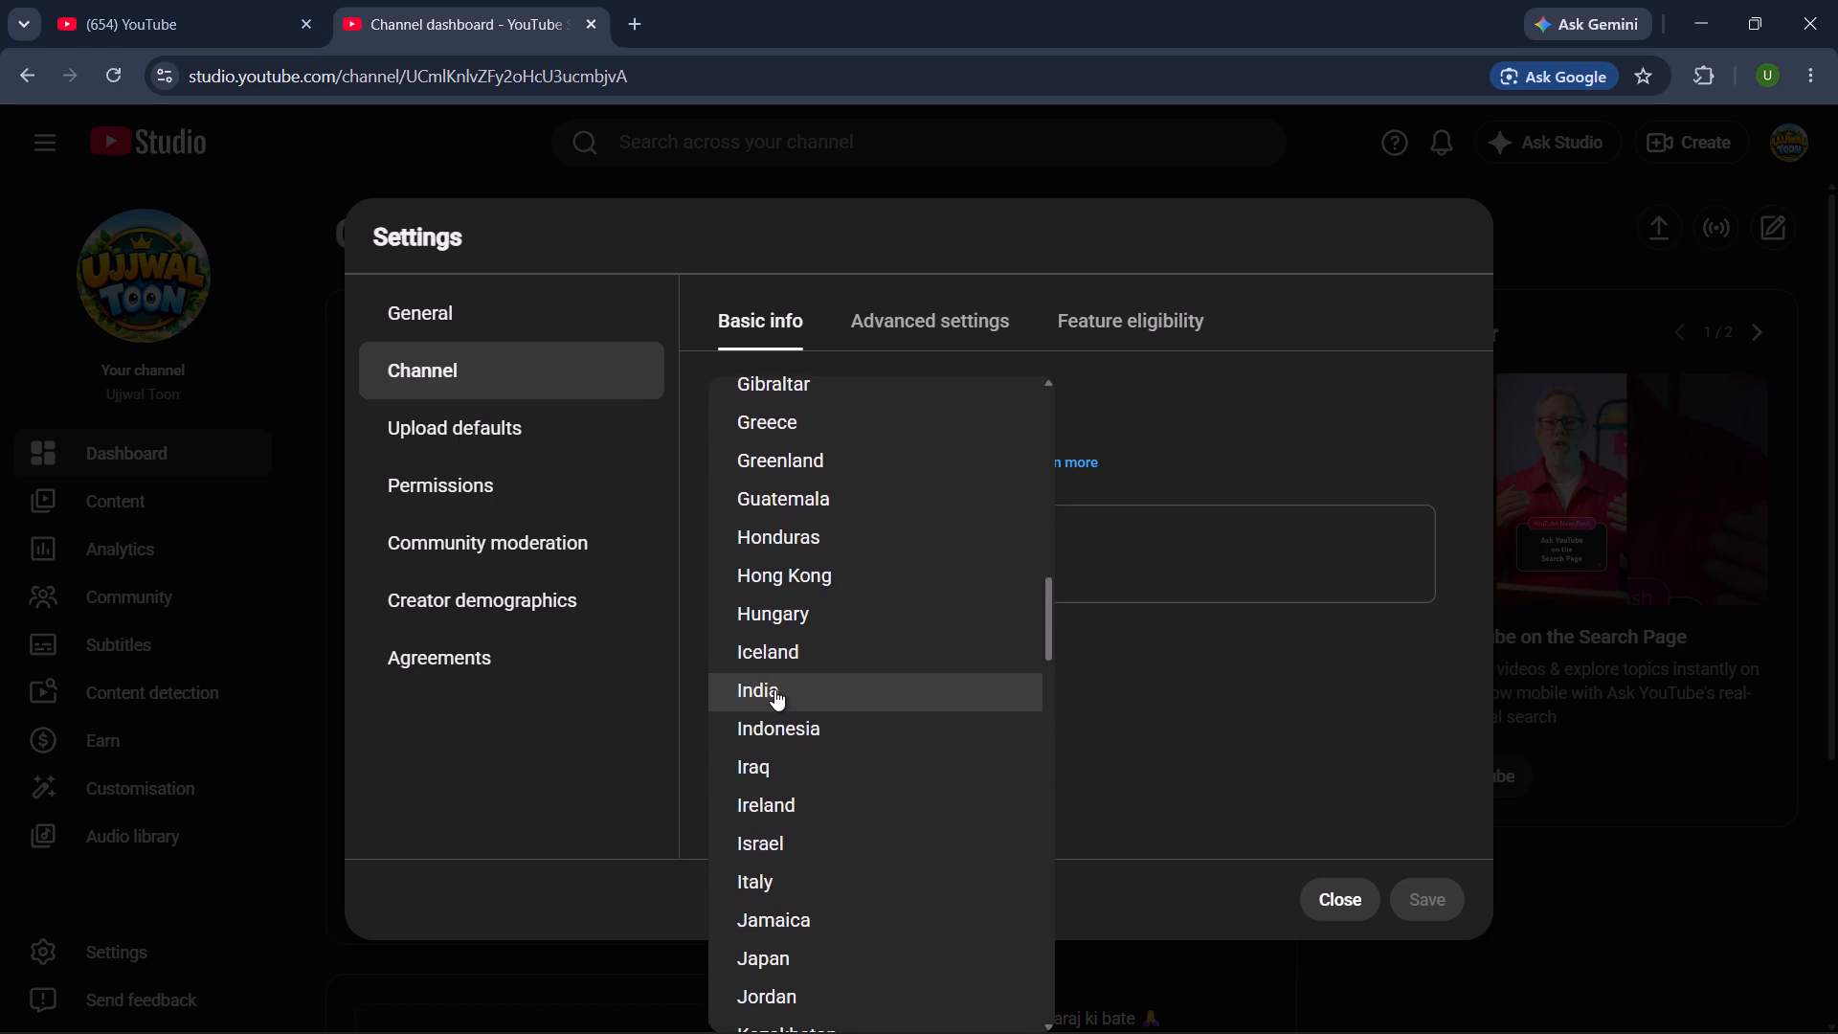
left_click(774, 689)
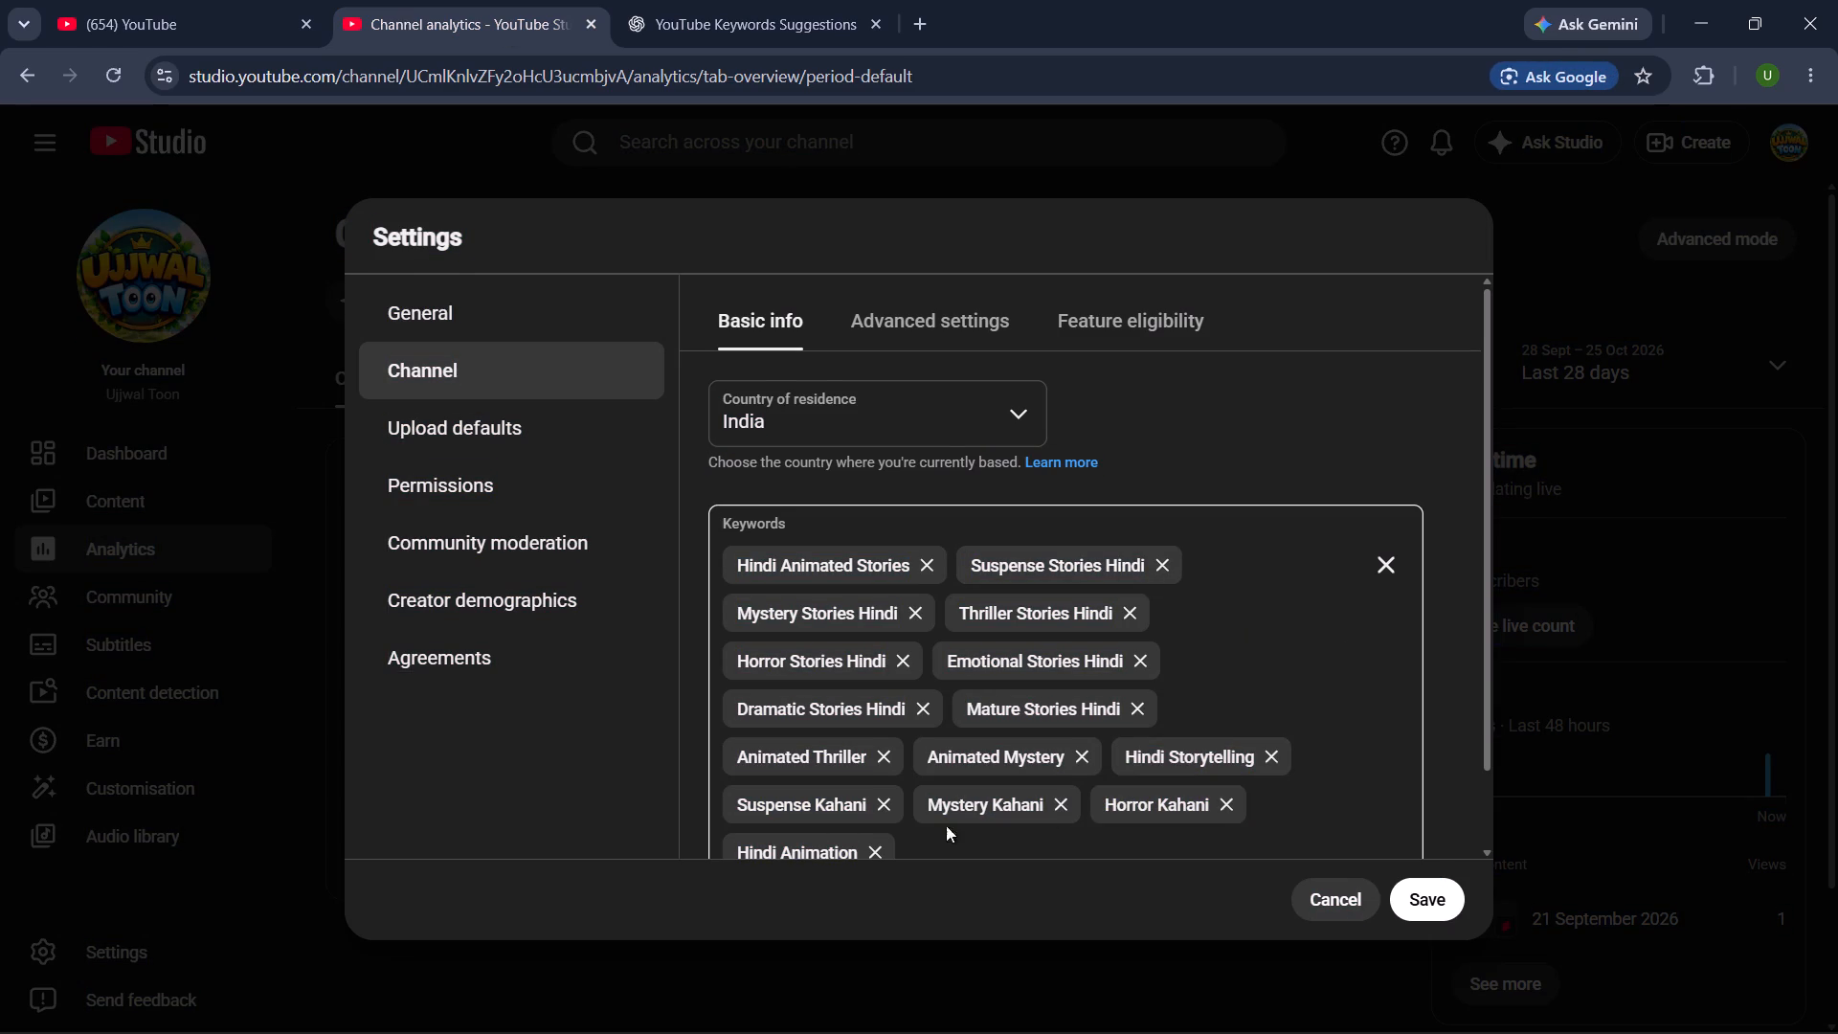
left_click(923, 571)
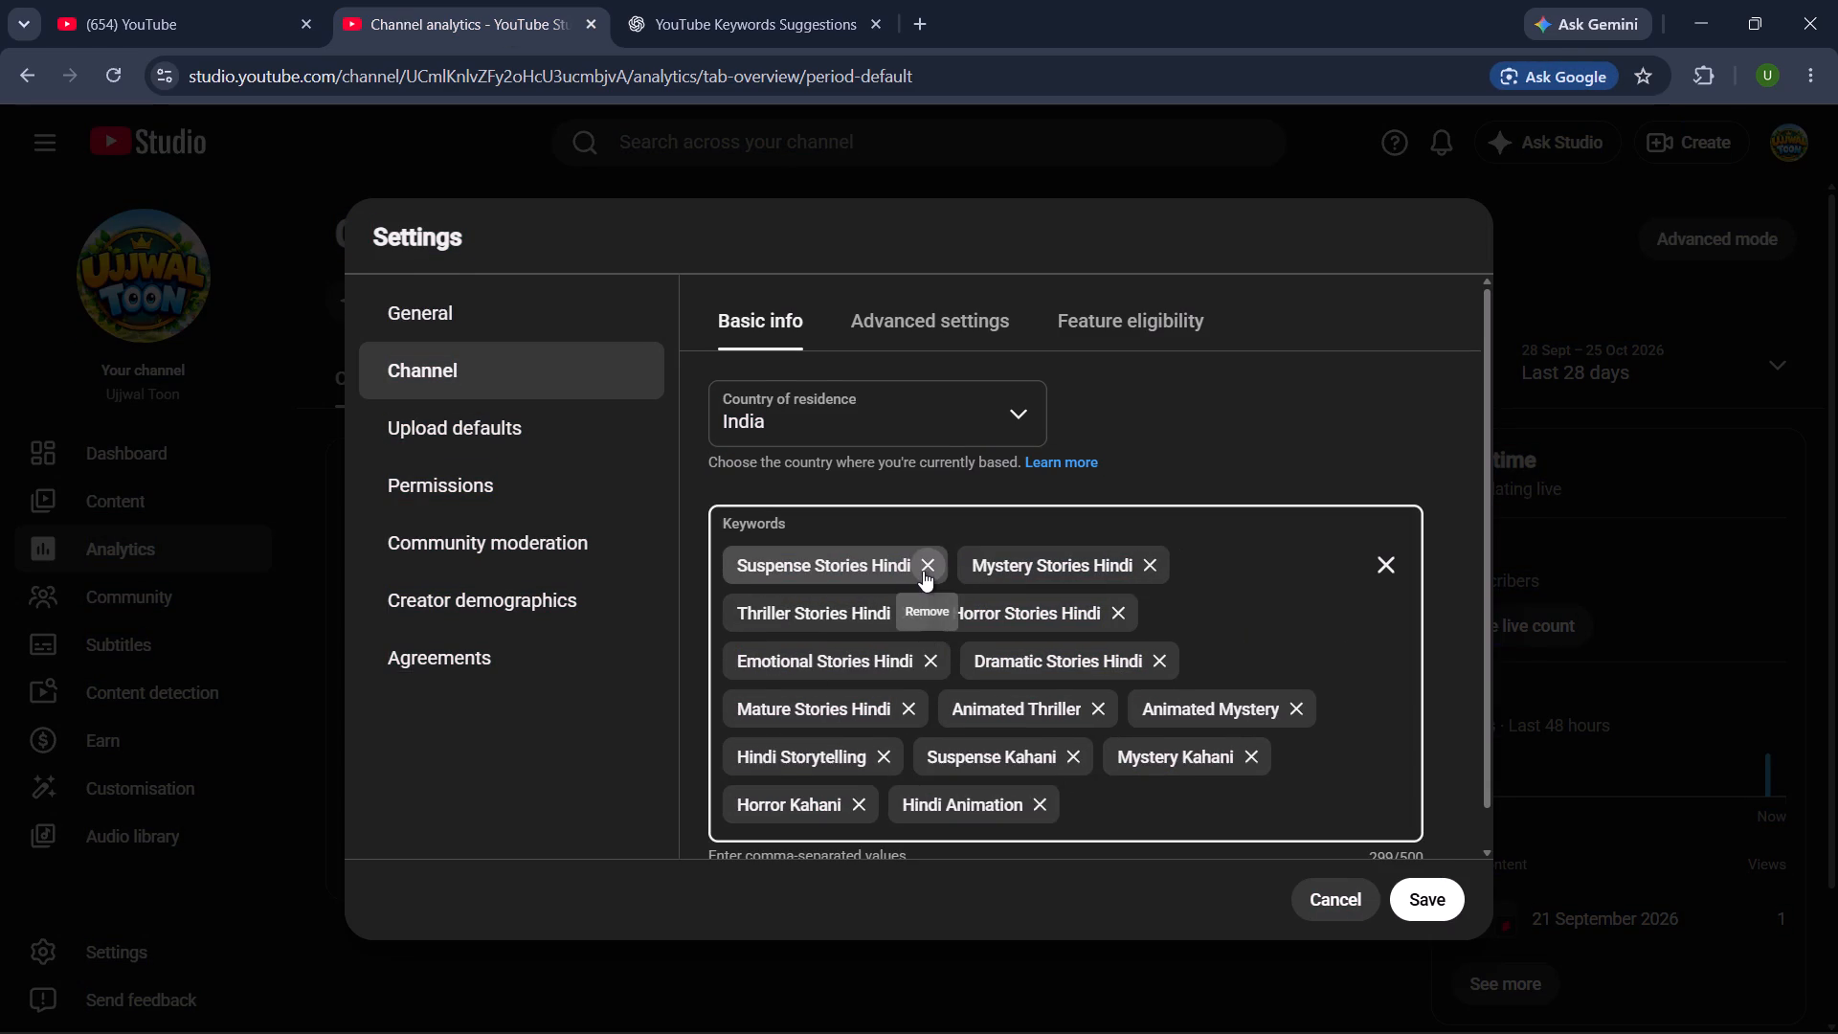
left_click(923, 571)
triple_click(923, 571)
triple_click(923, 571)
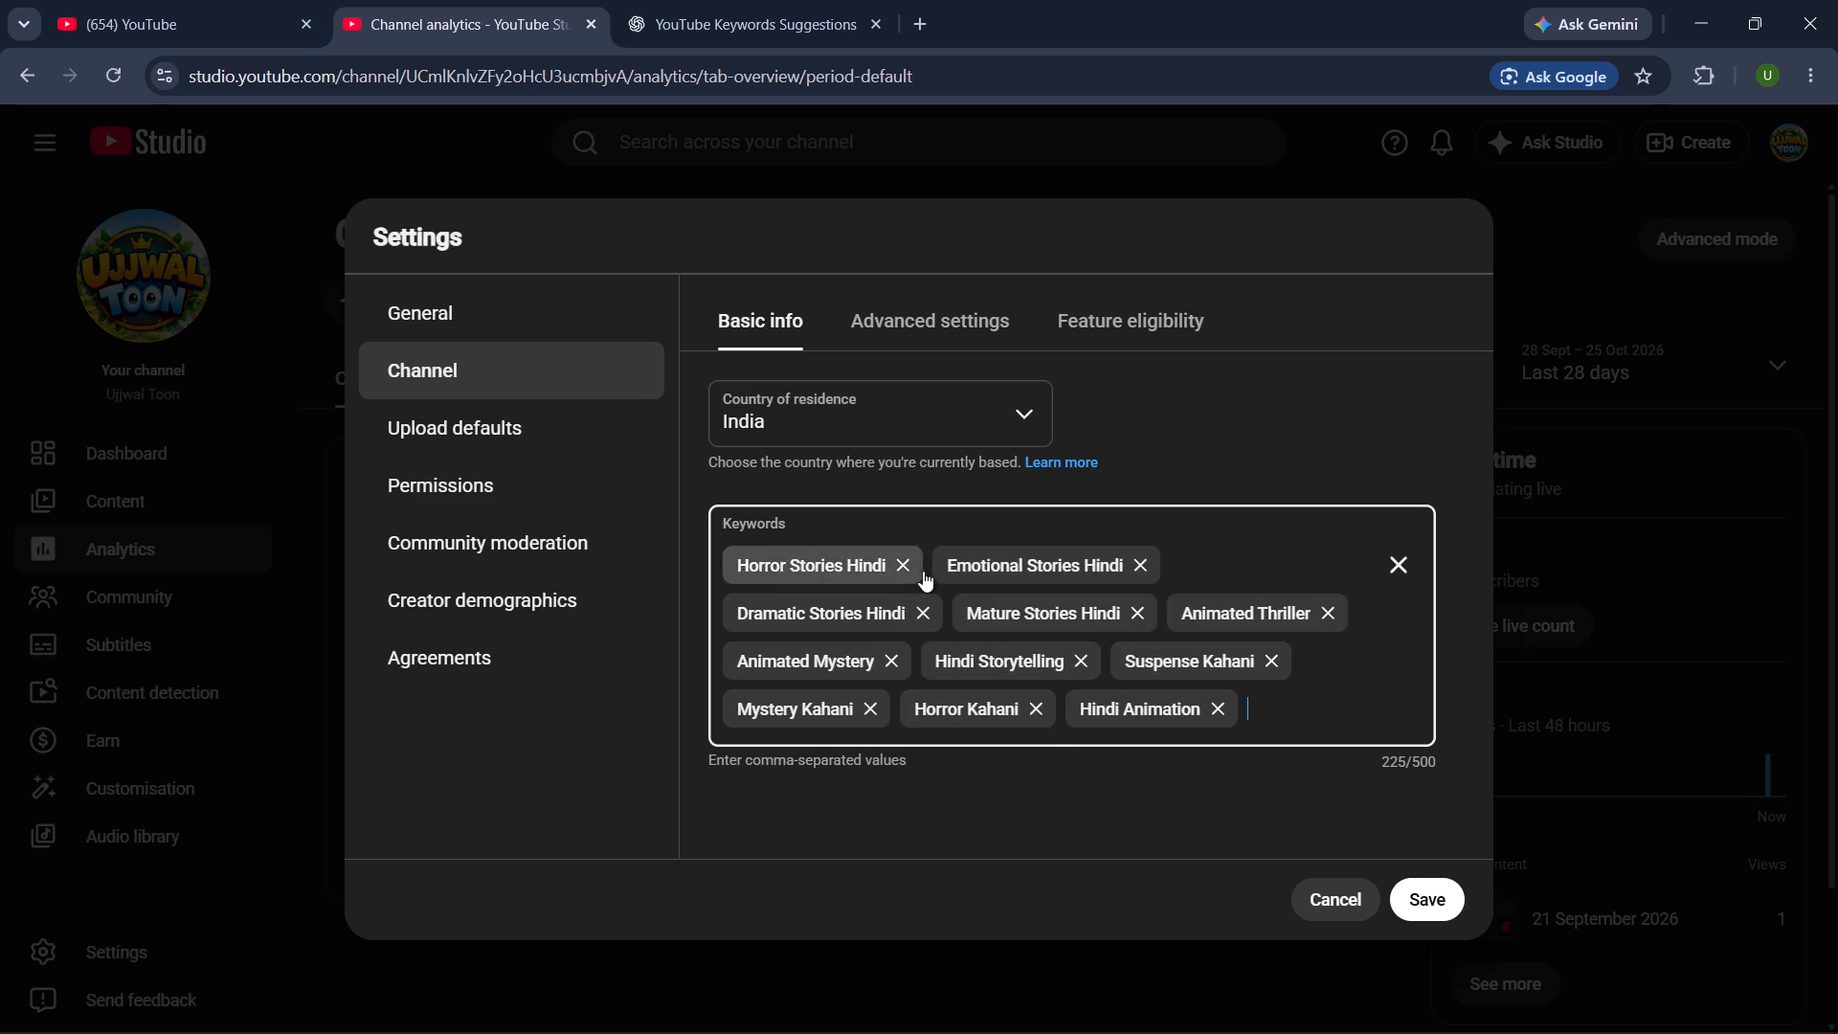
left_click(912, 569)
left_click(912, 569)
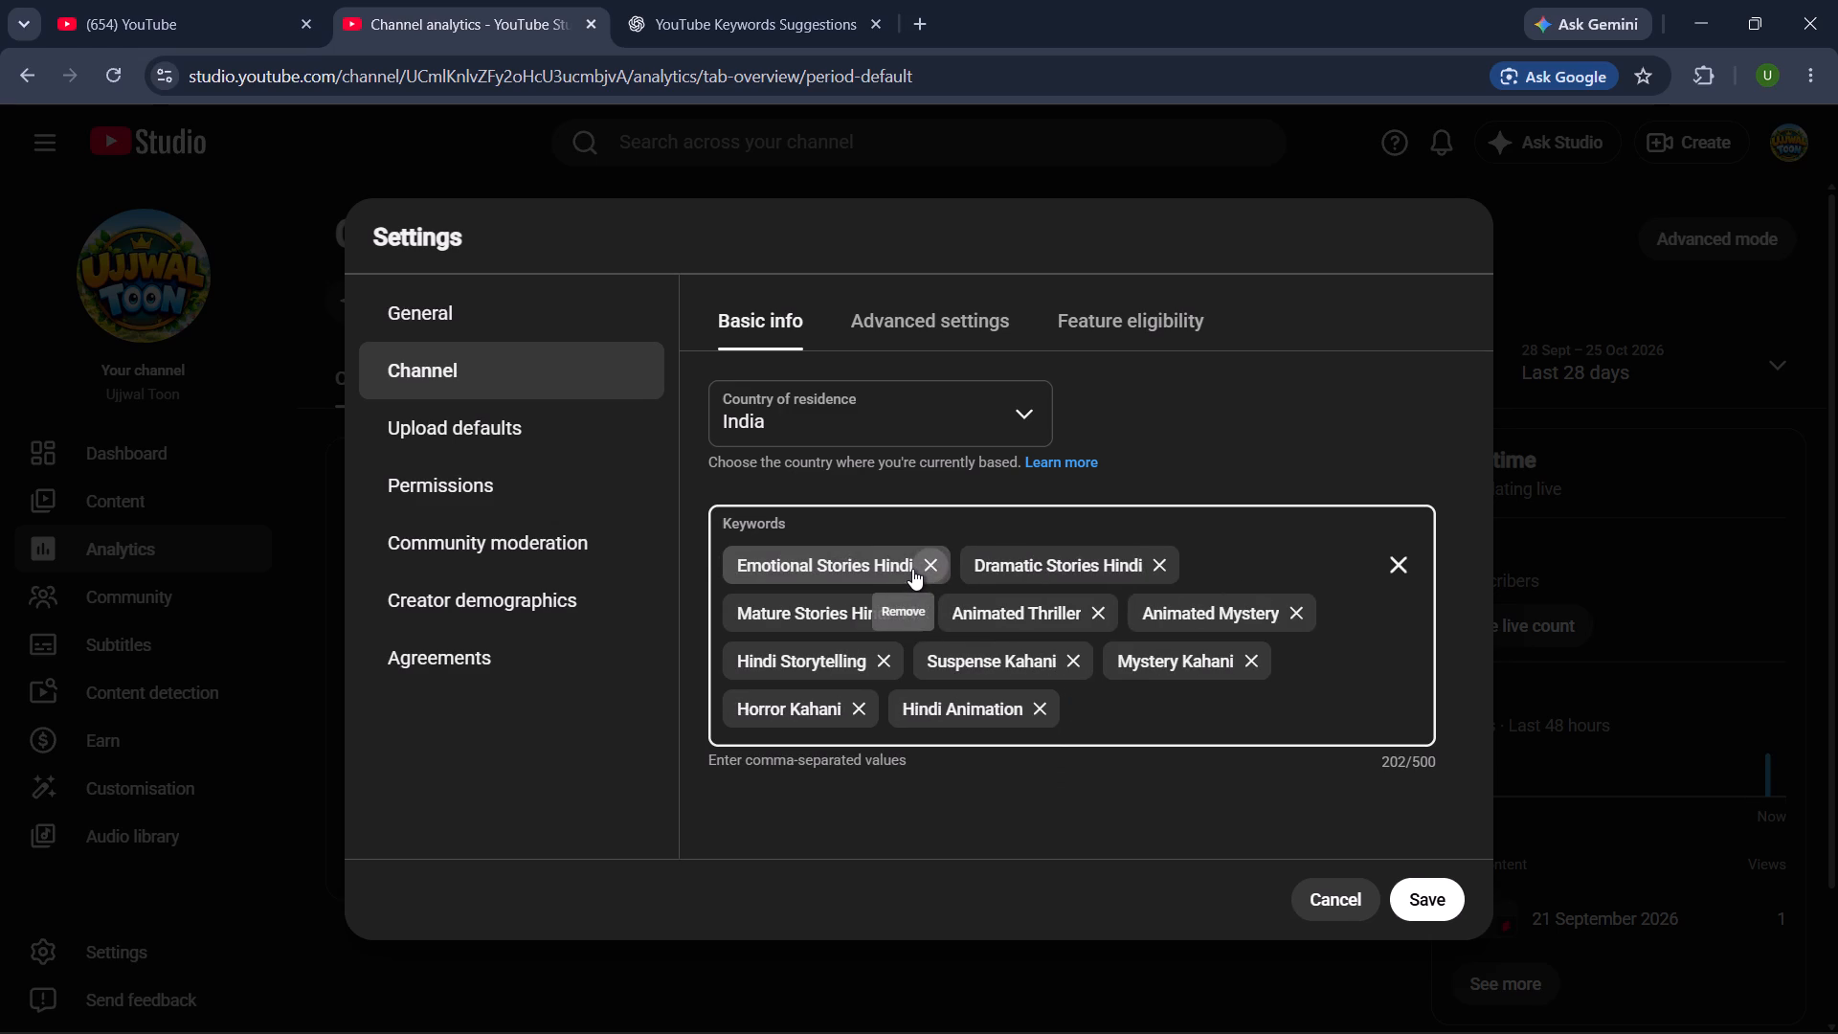
left_click(912, 569)
triple_click(912, 569)
double_click(912, 569)
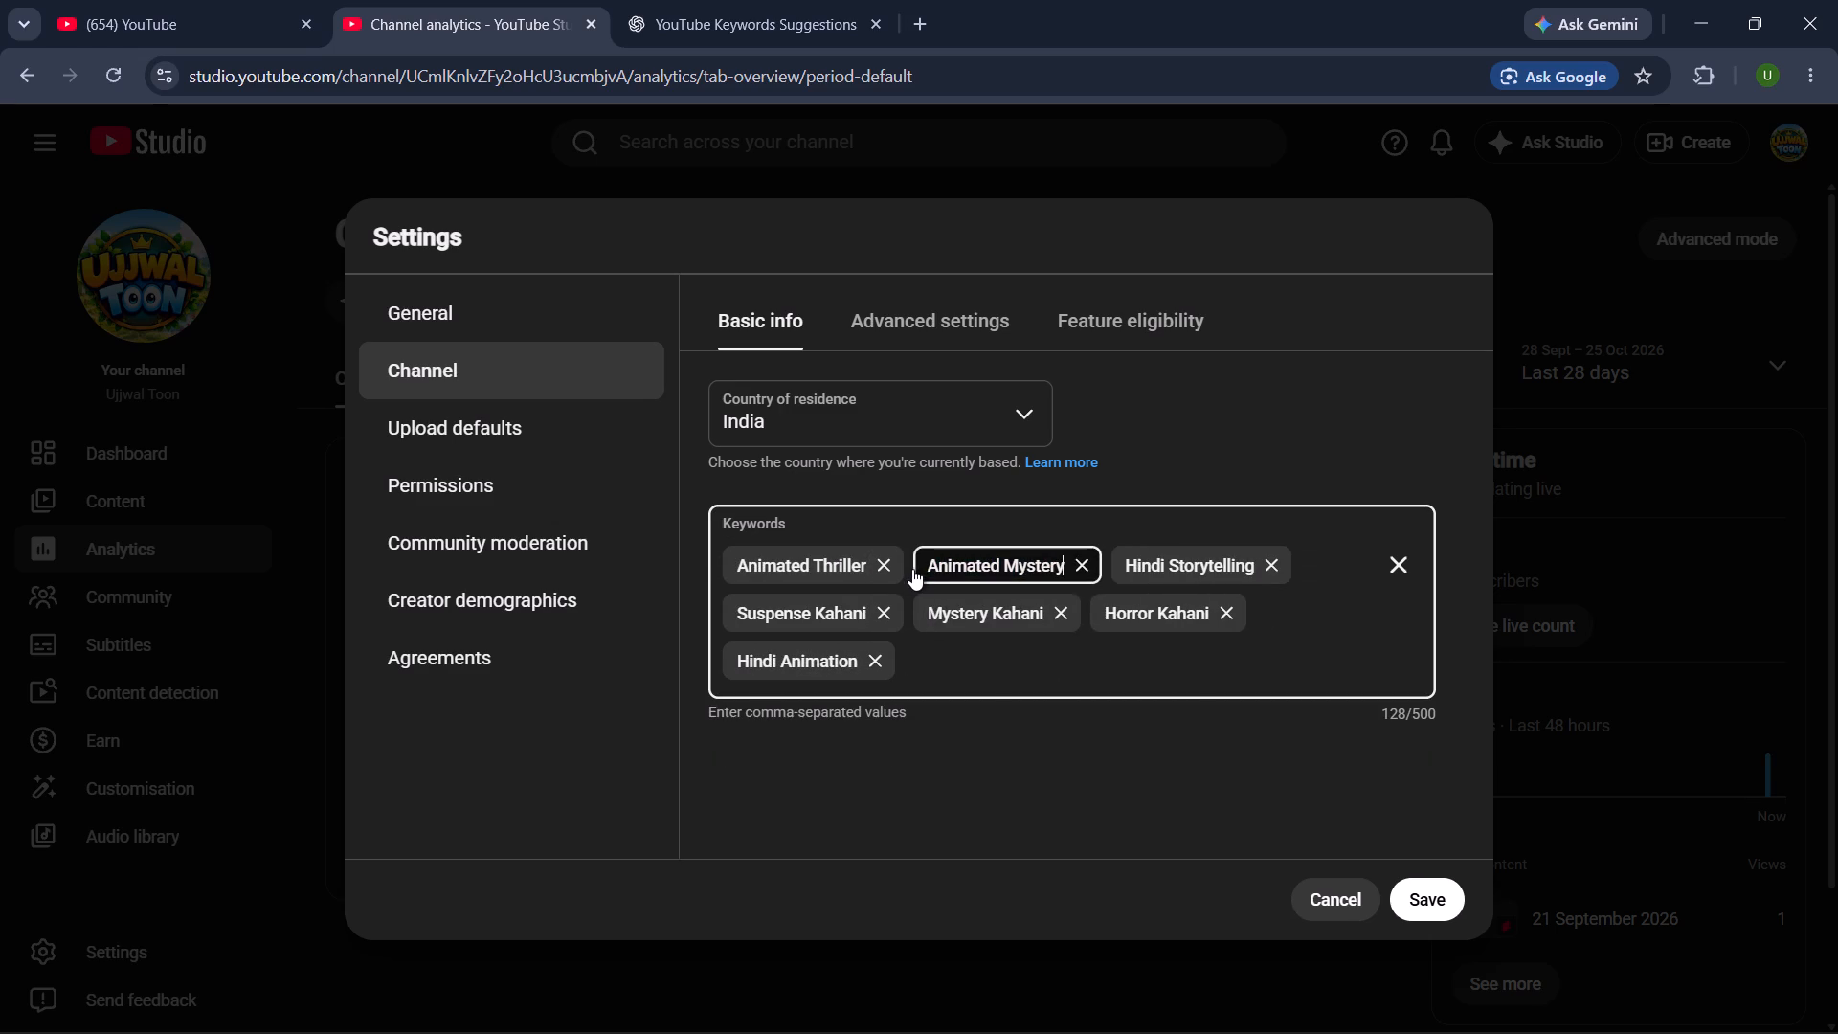
left_click(891, 565)
left_click(891, 565)
left_click(891, 565)
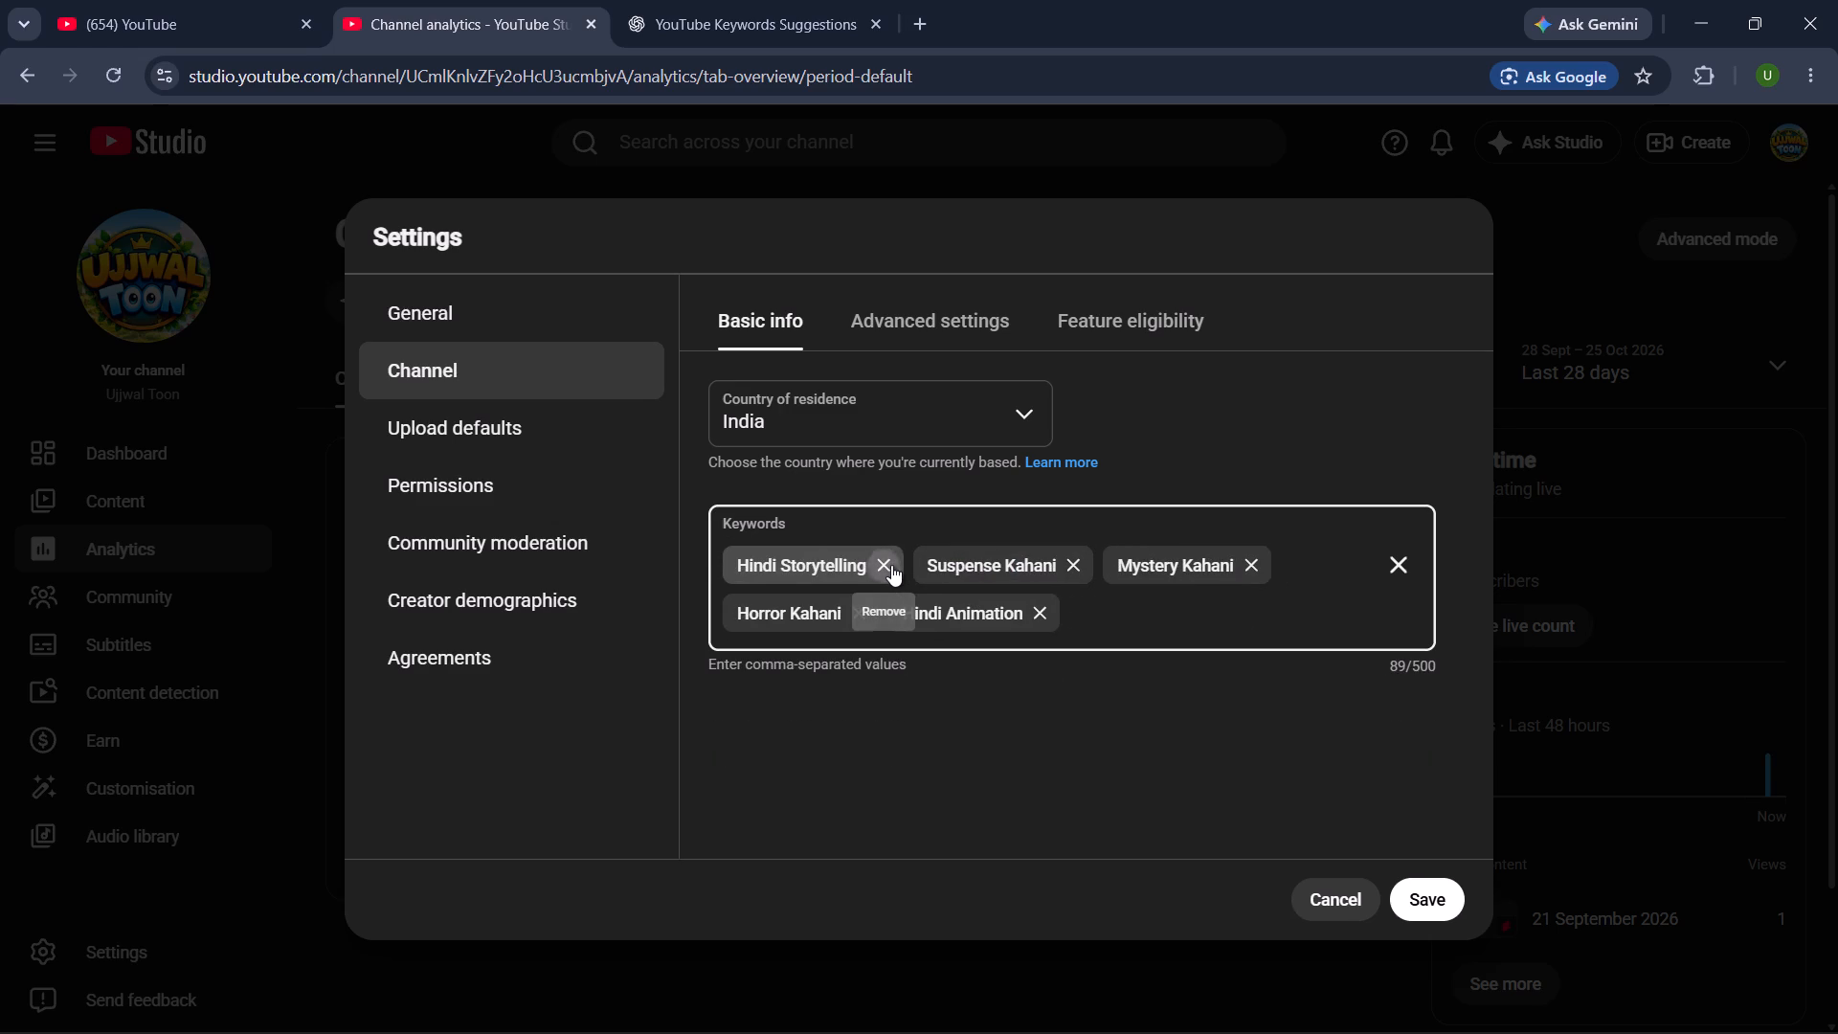
left_click(891, 565)
left_click(891, 565)
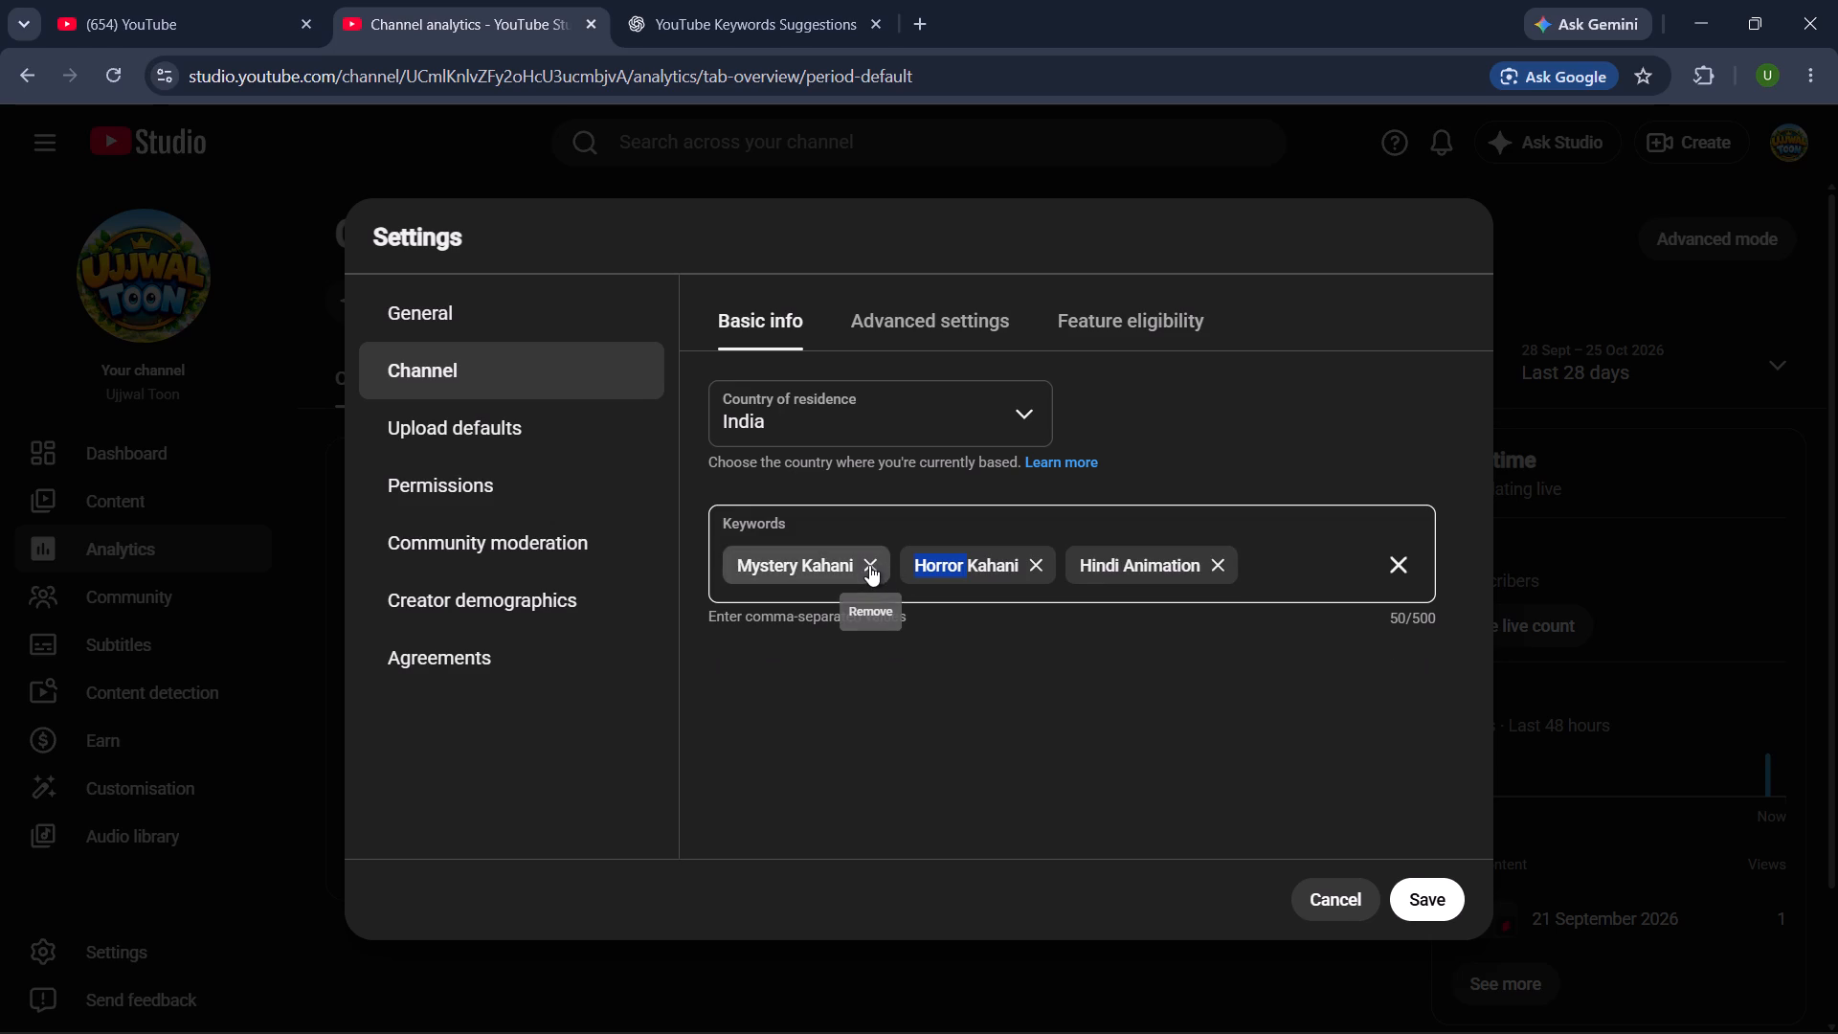
left_click(869, 565)
left_click(869, 565)
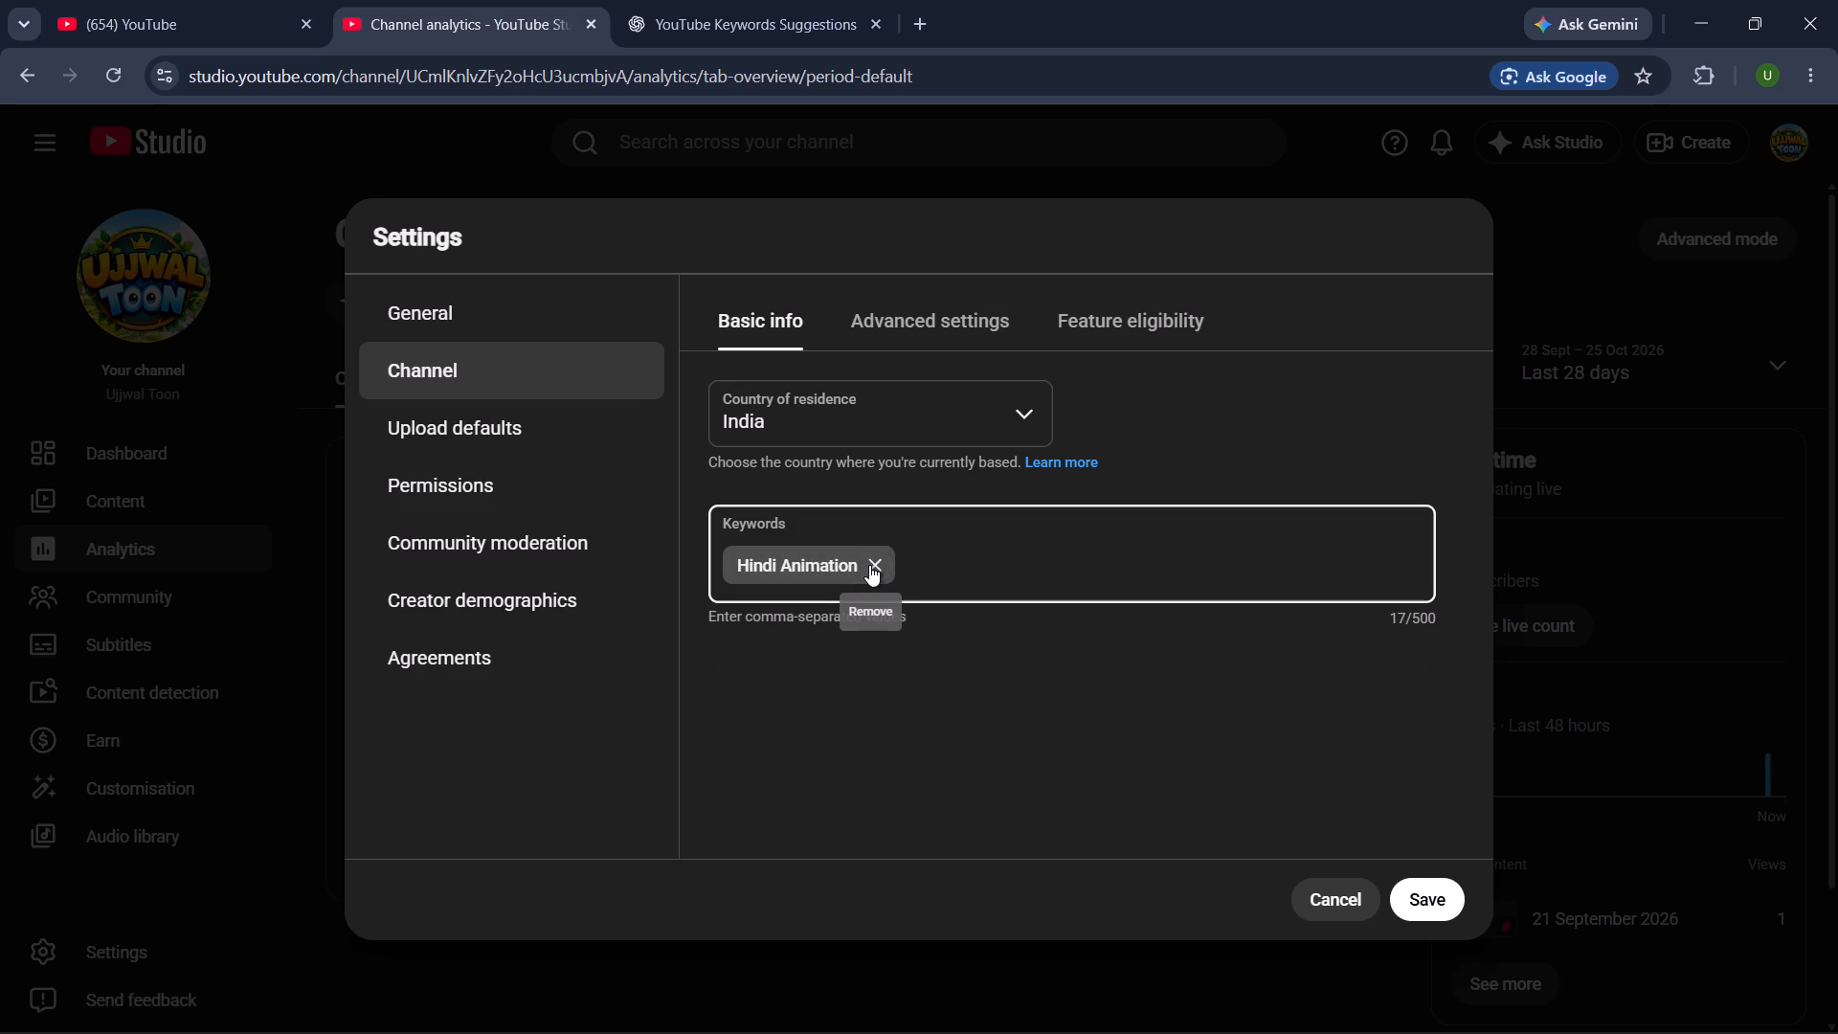
left_click(869, 565)
Paste the copied Dream Toon keyword set into the channel's empty Keywords.
key("ctrl+v")
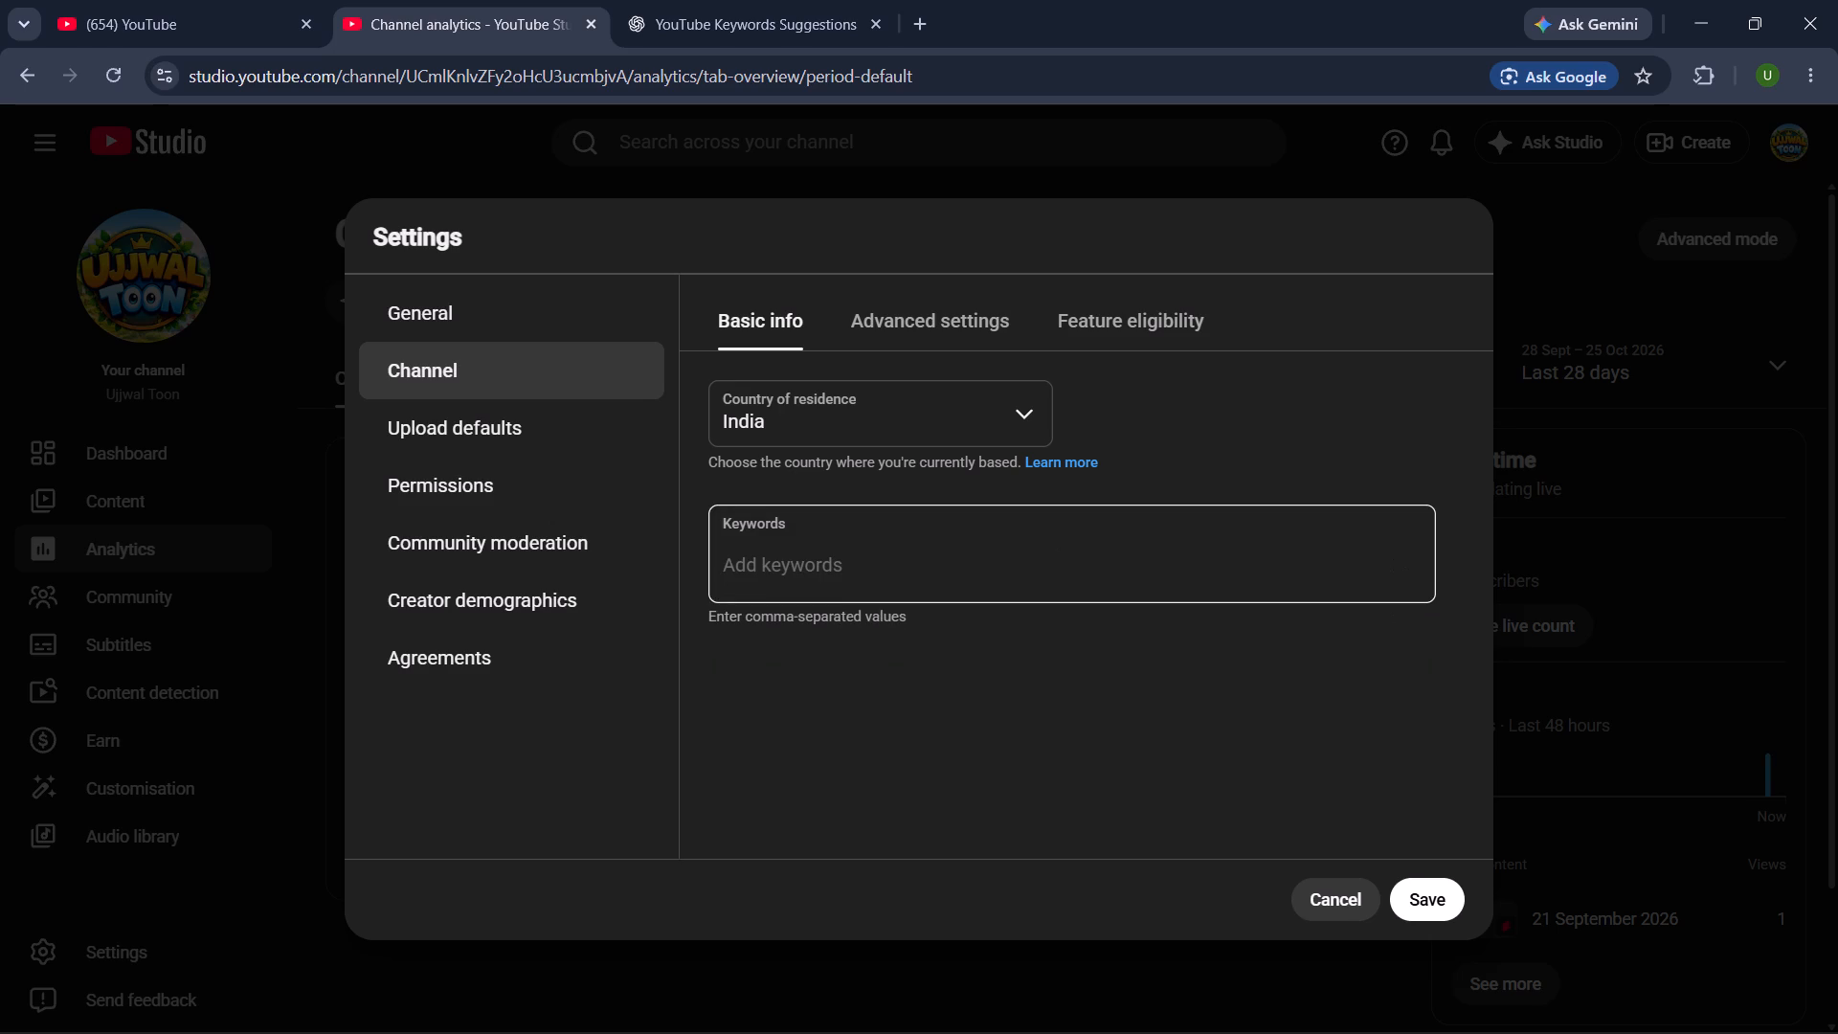
key("ctrl+v")
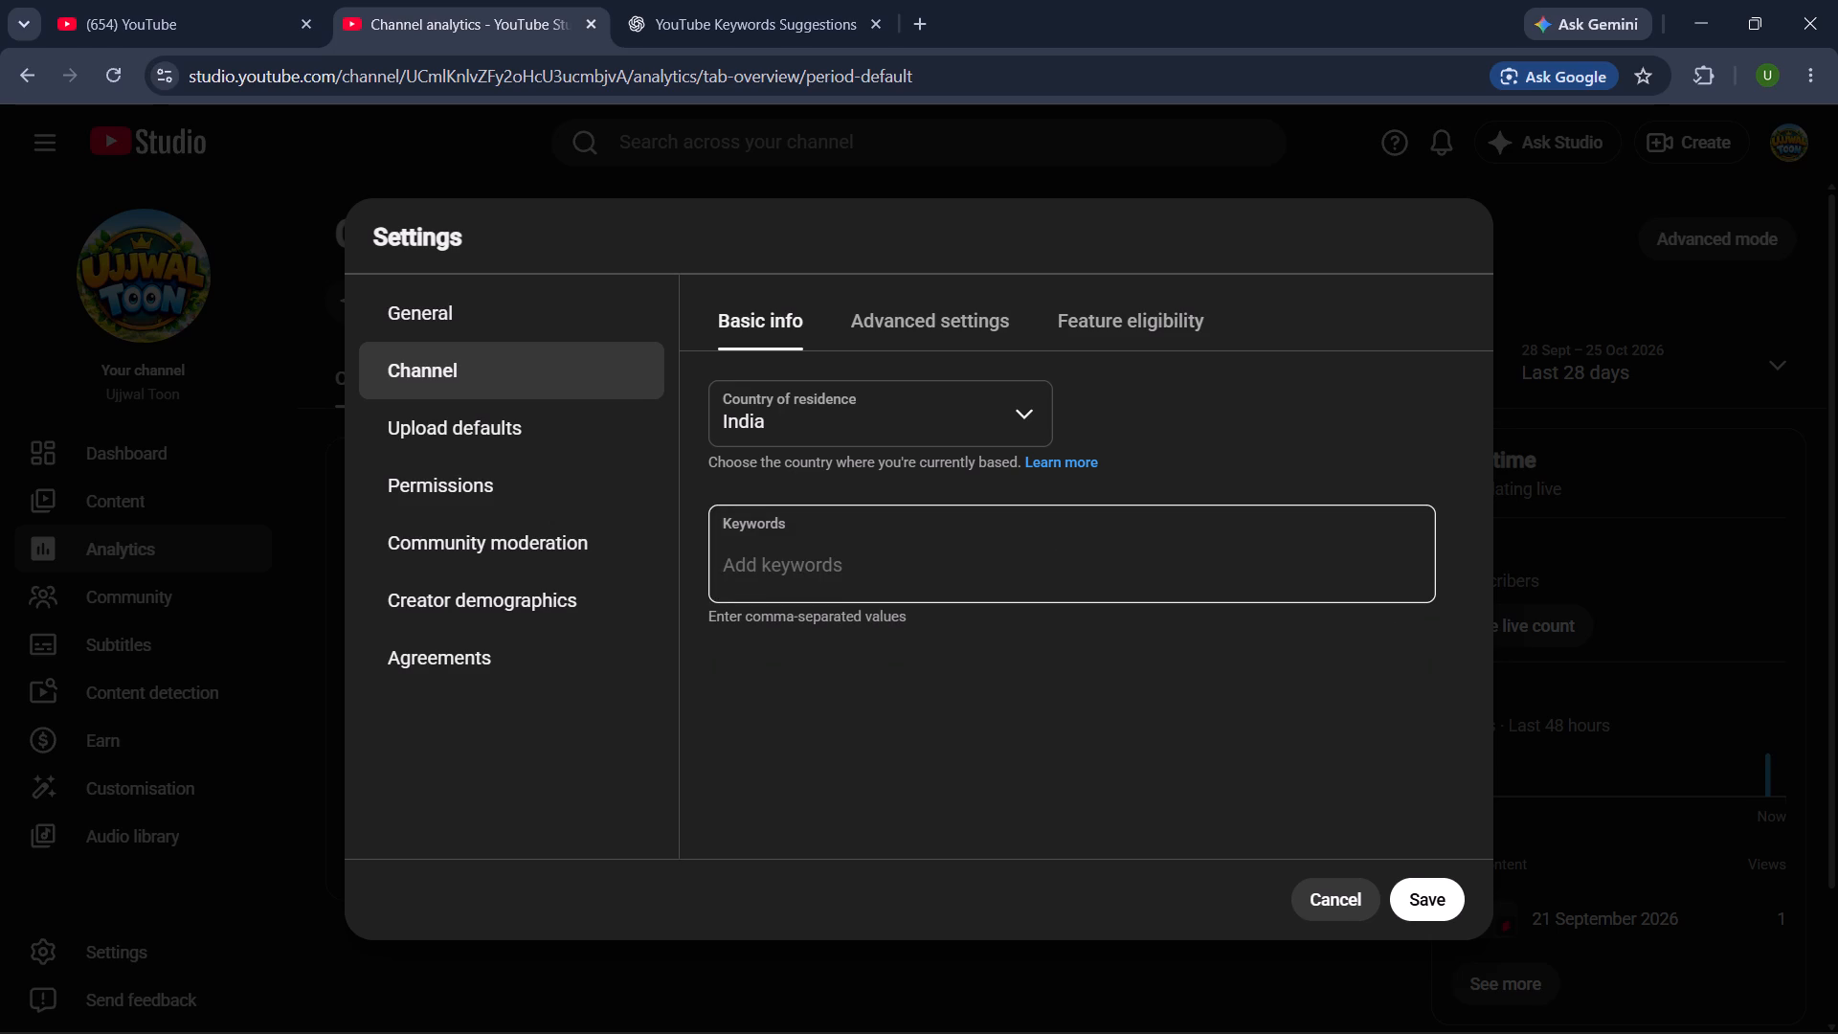
left_click(869, 565)
key("ctrl+v")
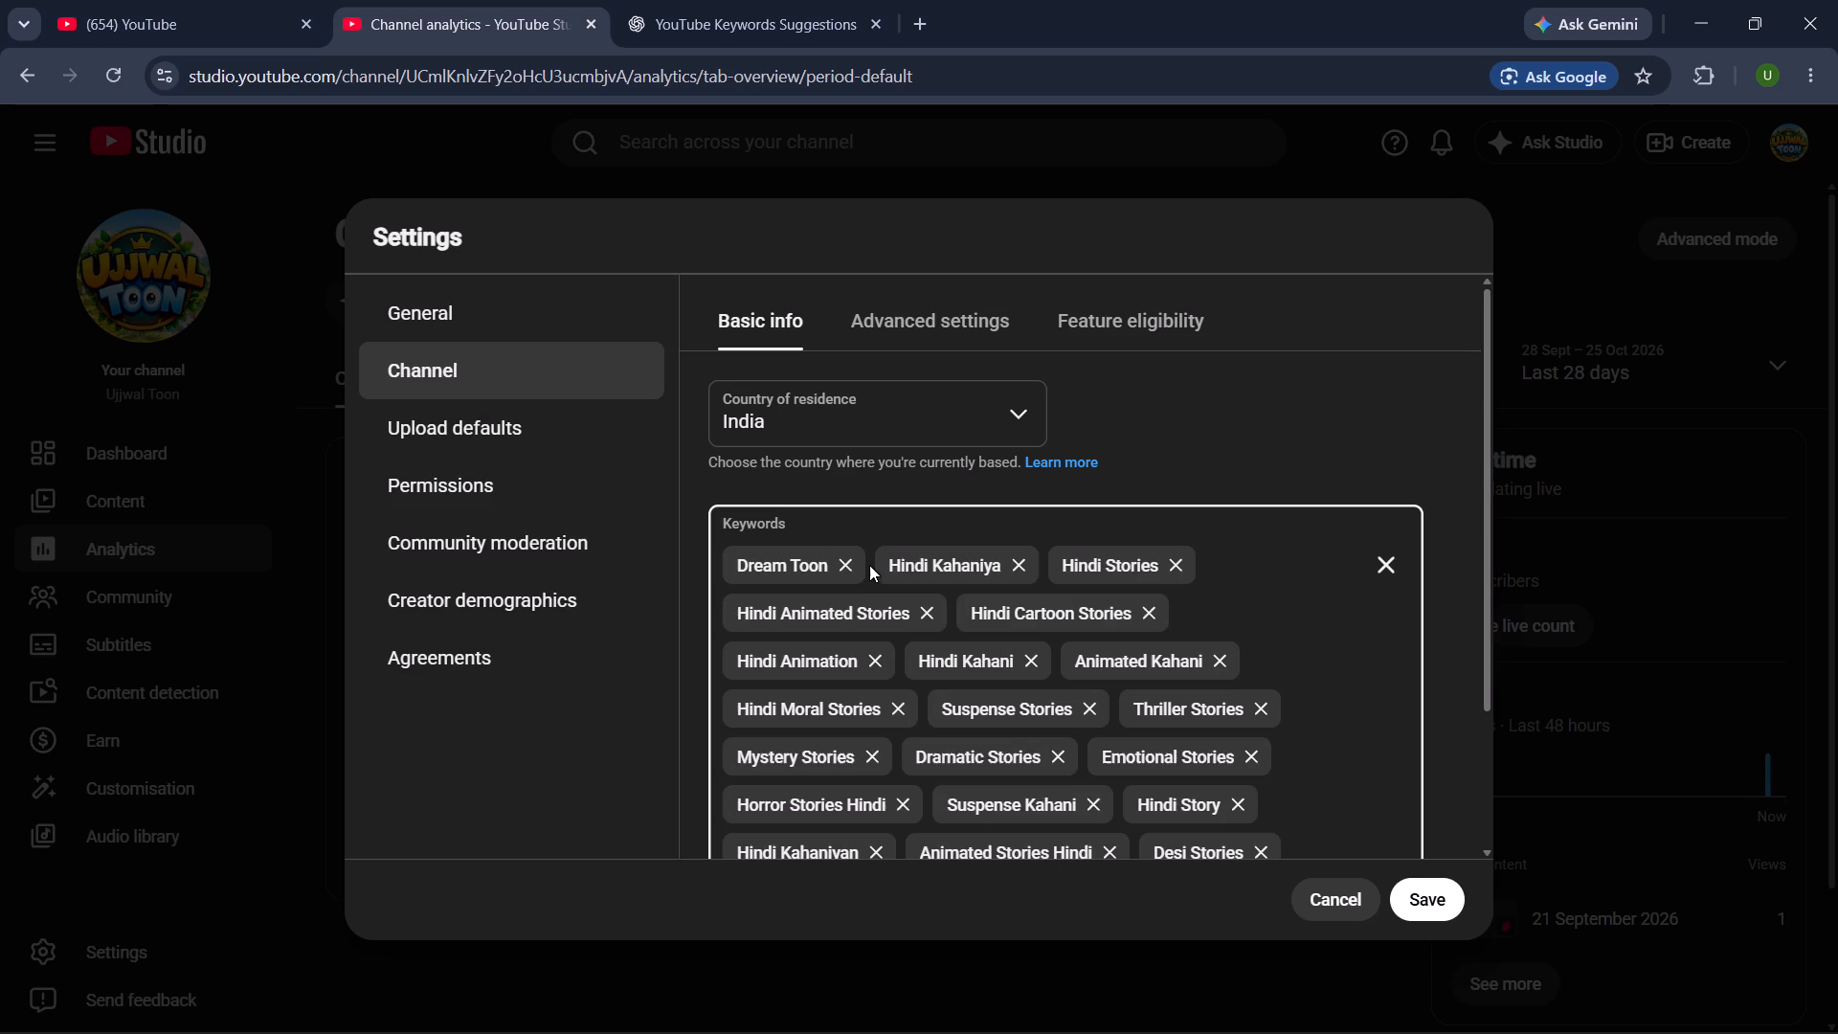
Remove the Dream Toon keyword, review the remaining keywords and save the channel settings.
left_click(840, 567)
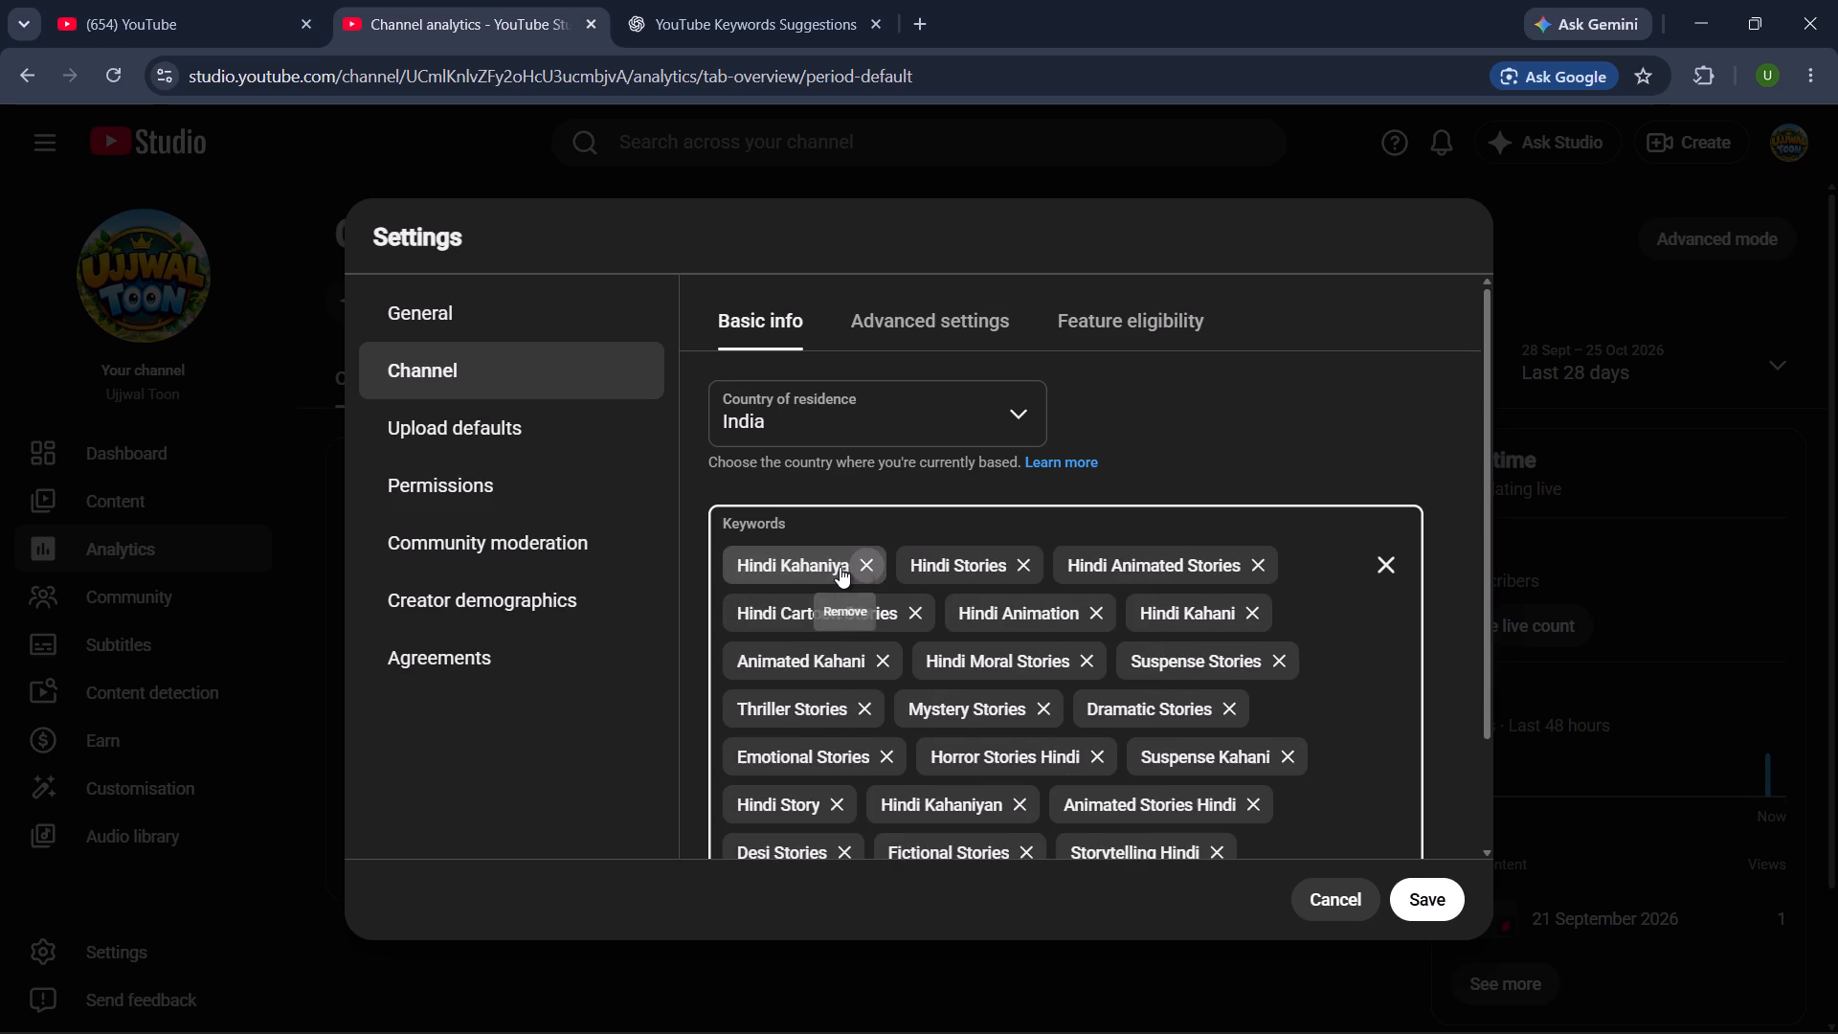
scroll(1043, 680, "down", 1)
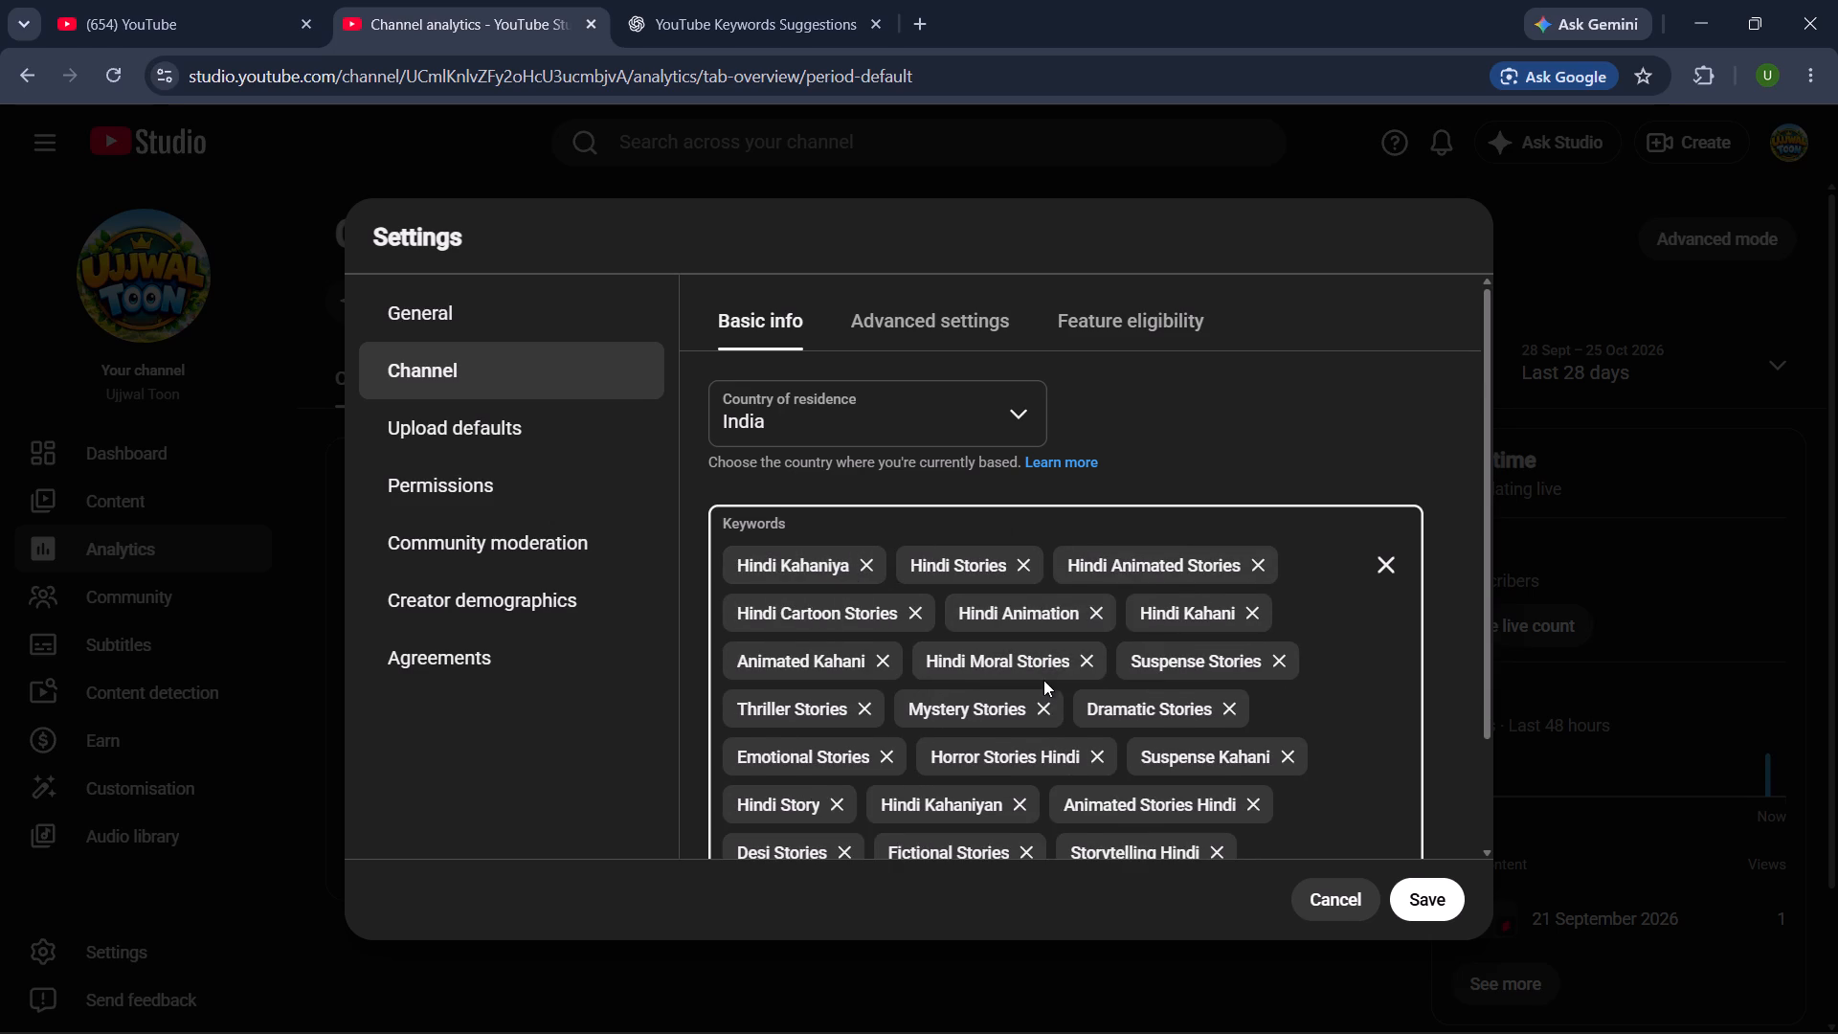
scroll(1043, 680, "down", 3)
scroll(1043, 680, "up", 1)
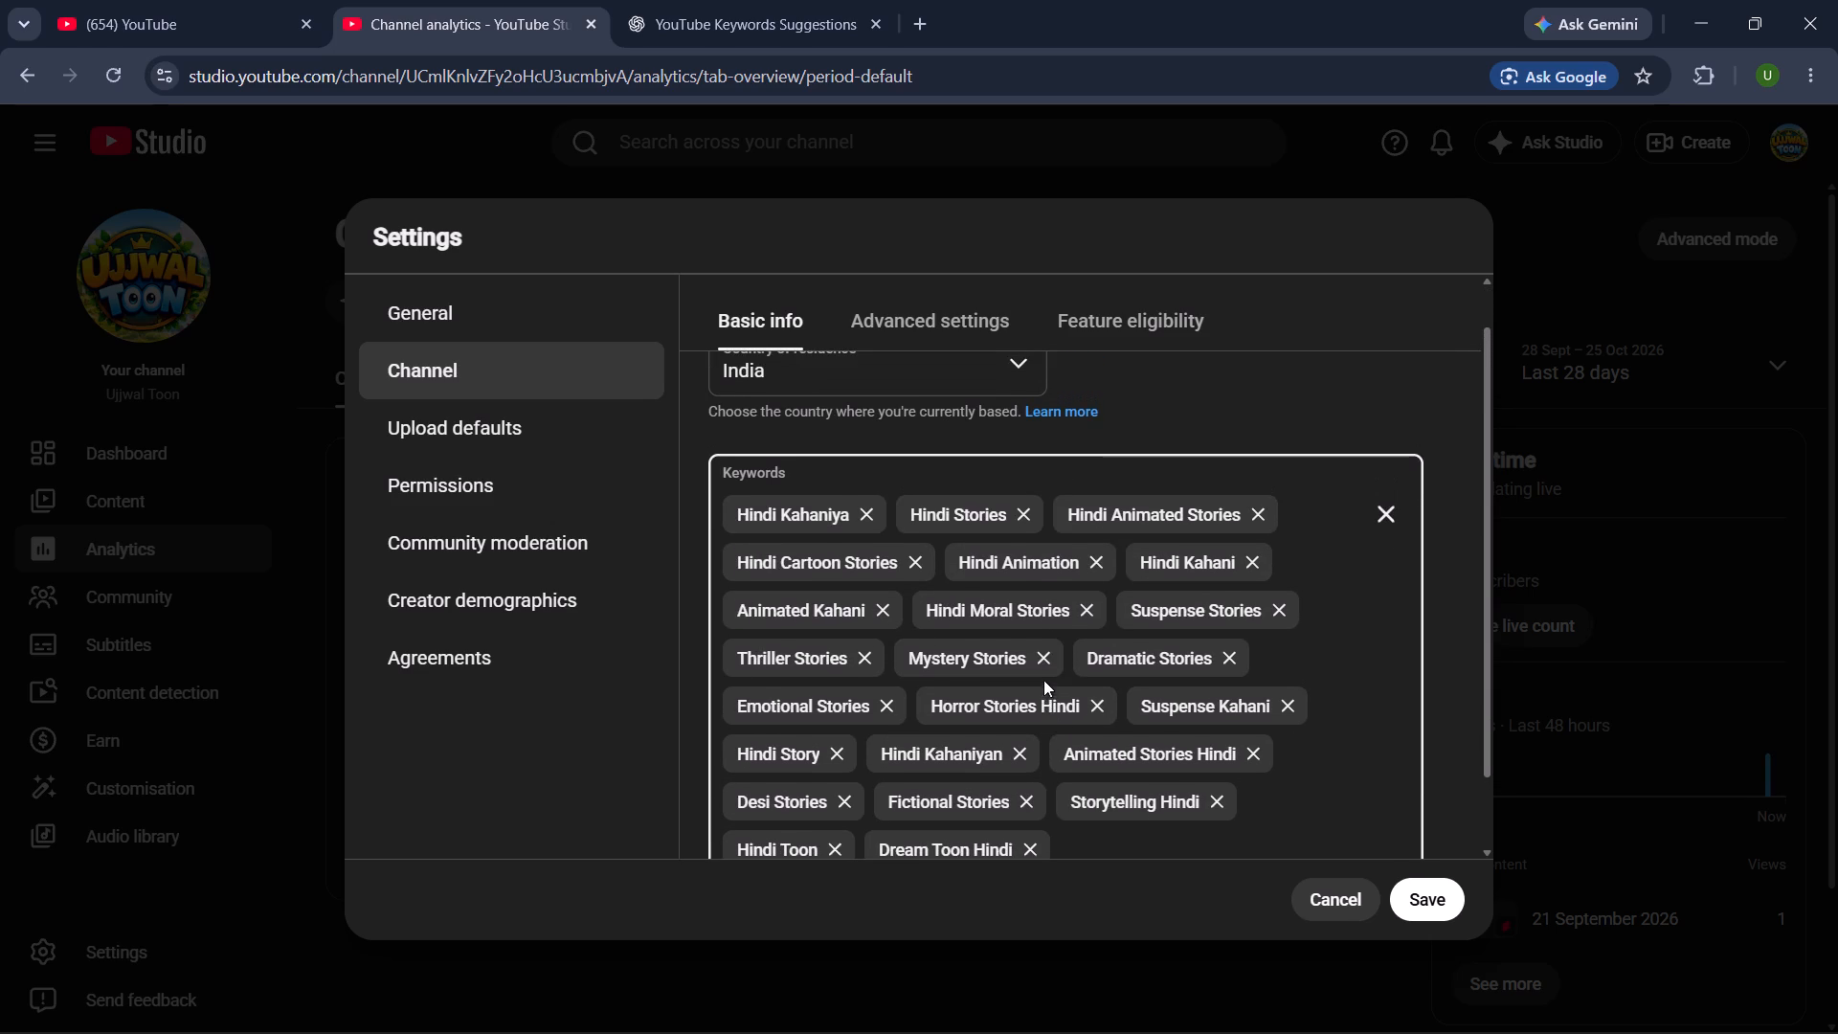
scroll(1043, 680, "up", 1)
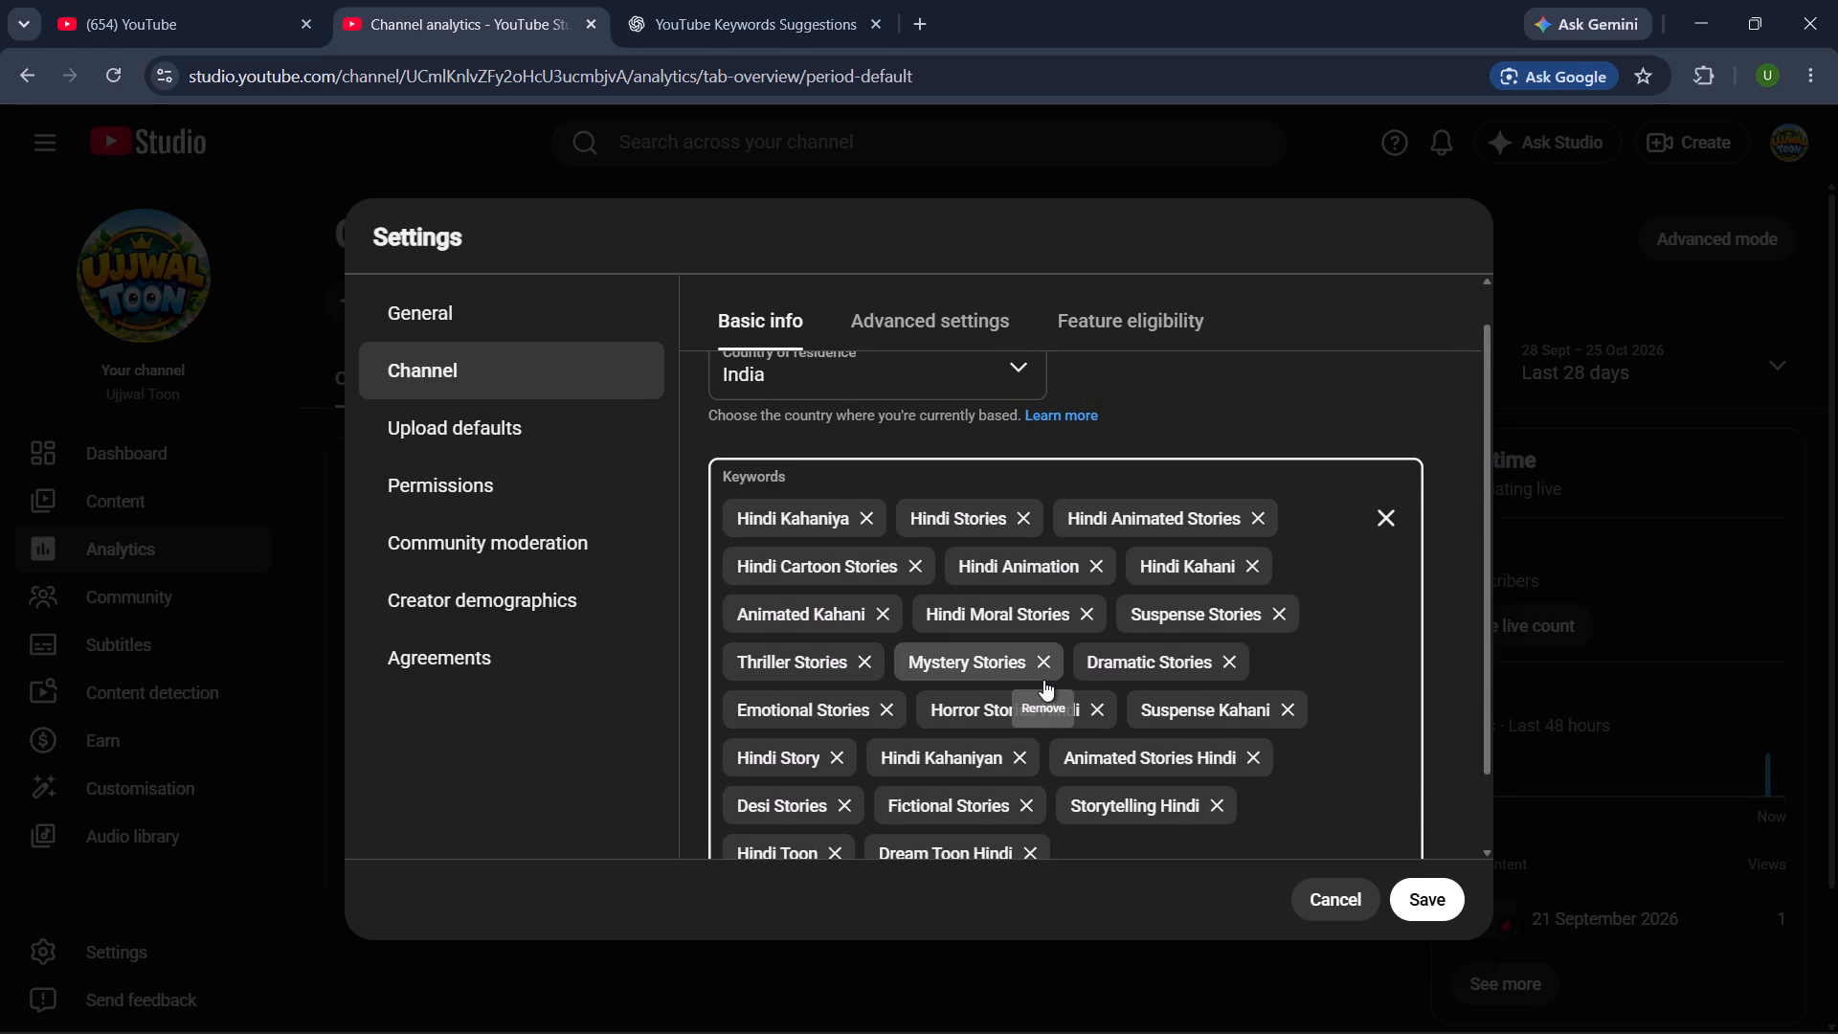
left_click(1413, 905)
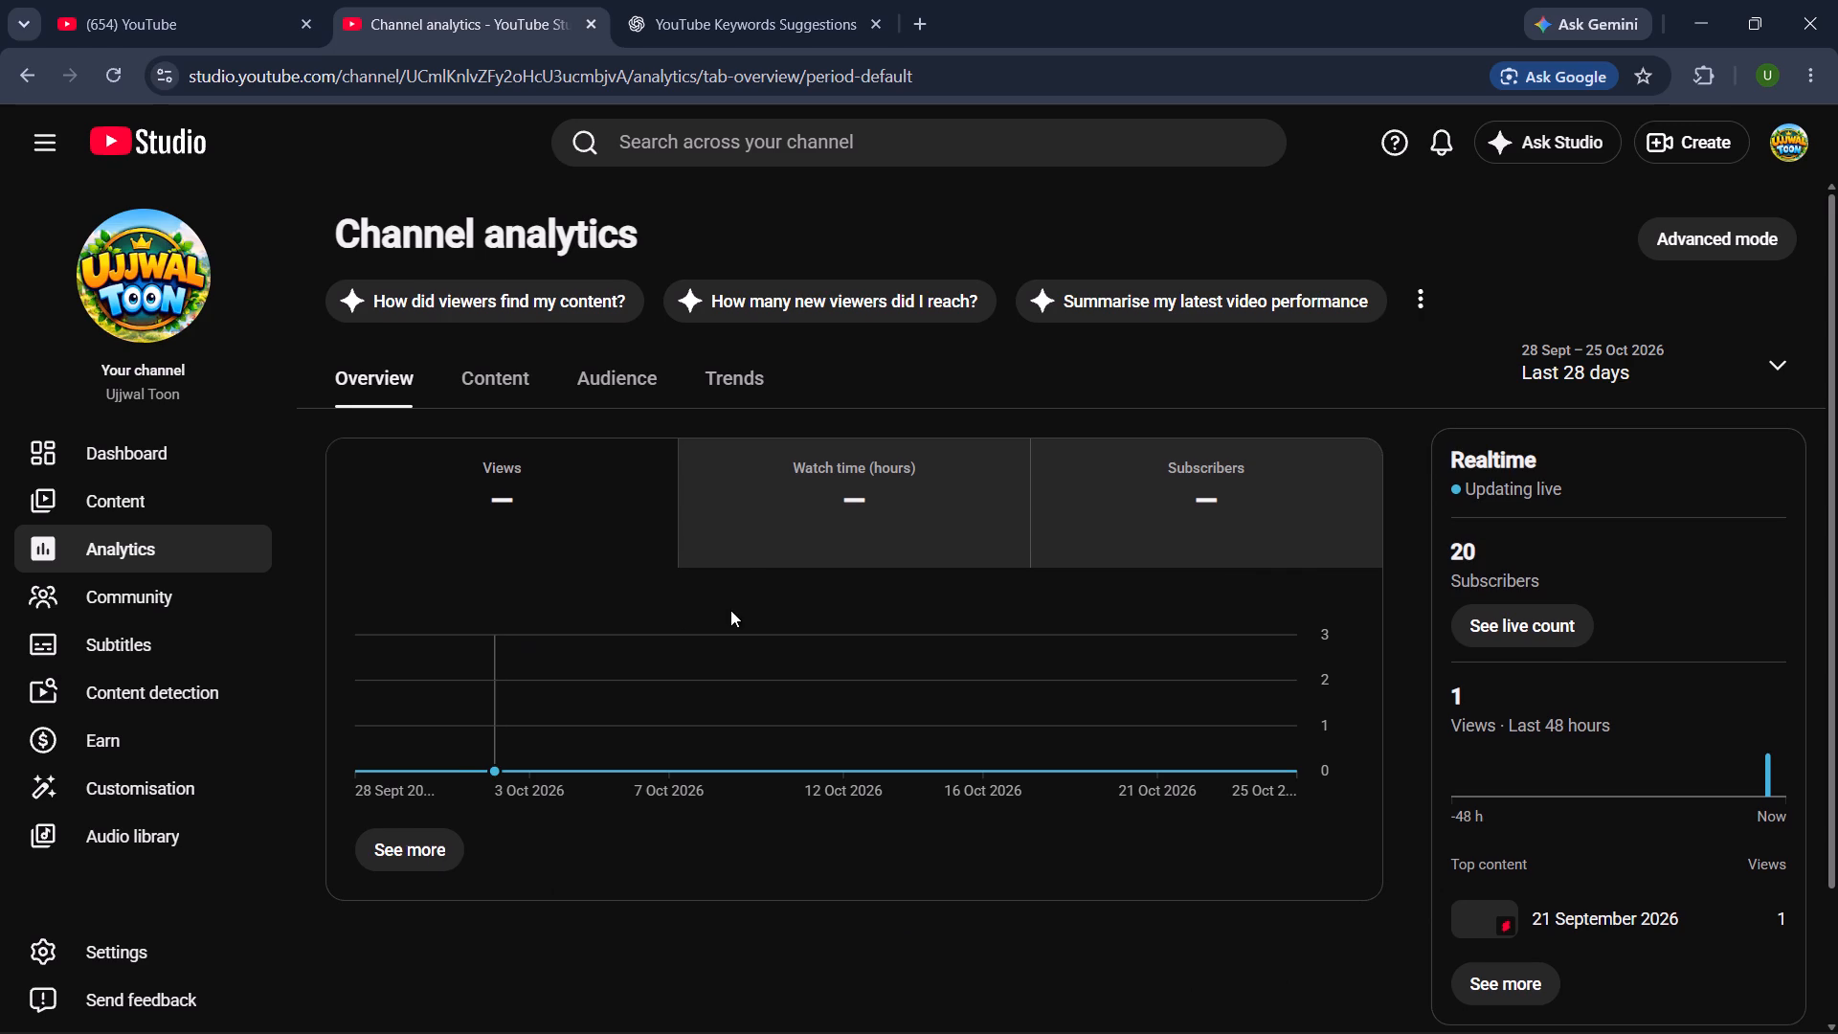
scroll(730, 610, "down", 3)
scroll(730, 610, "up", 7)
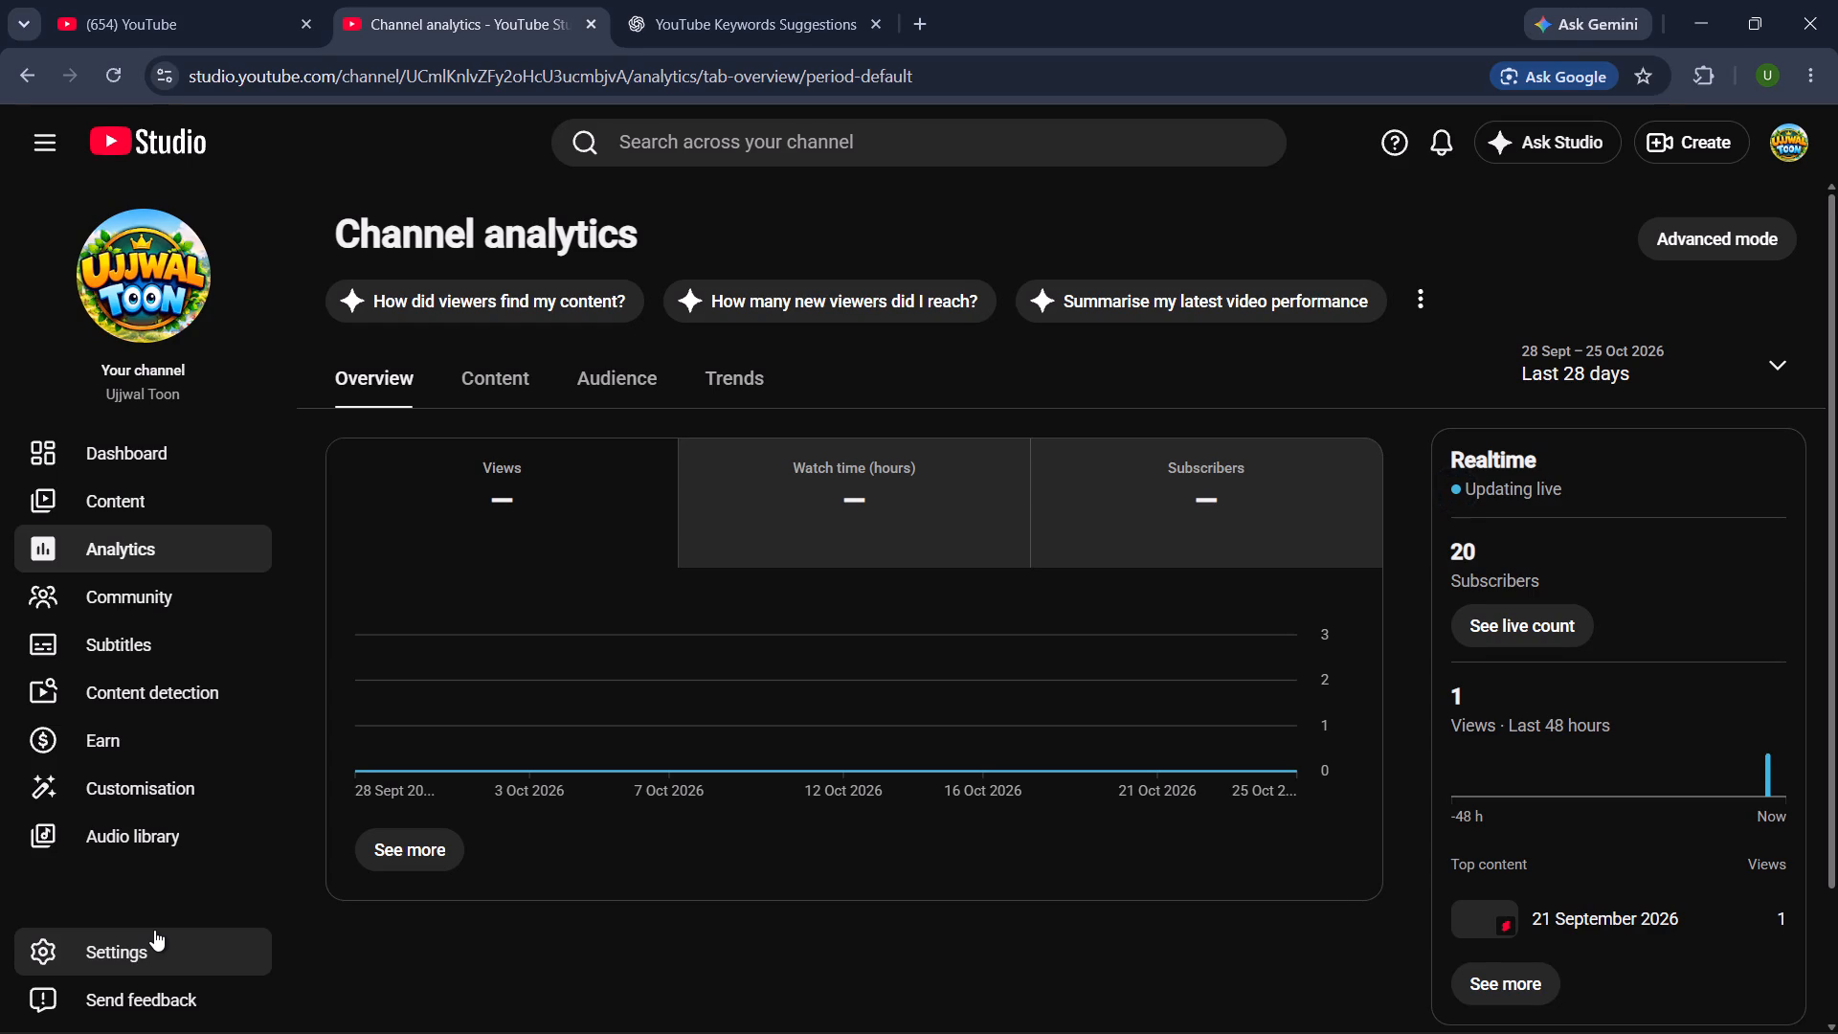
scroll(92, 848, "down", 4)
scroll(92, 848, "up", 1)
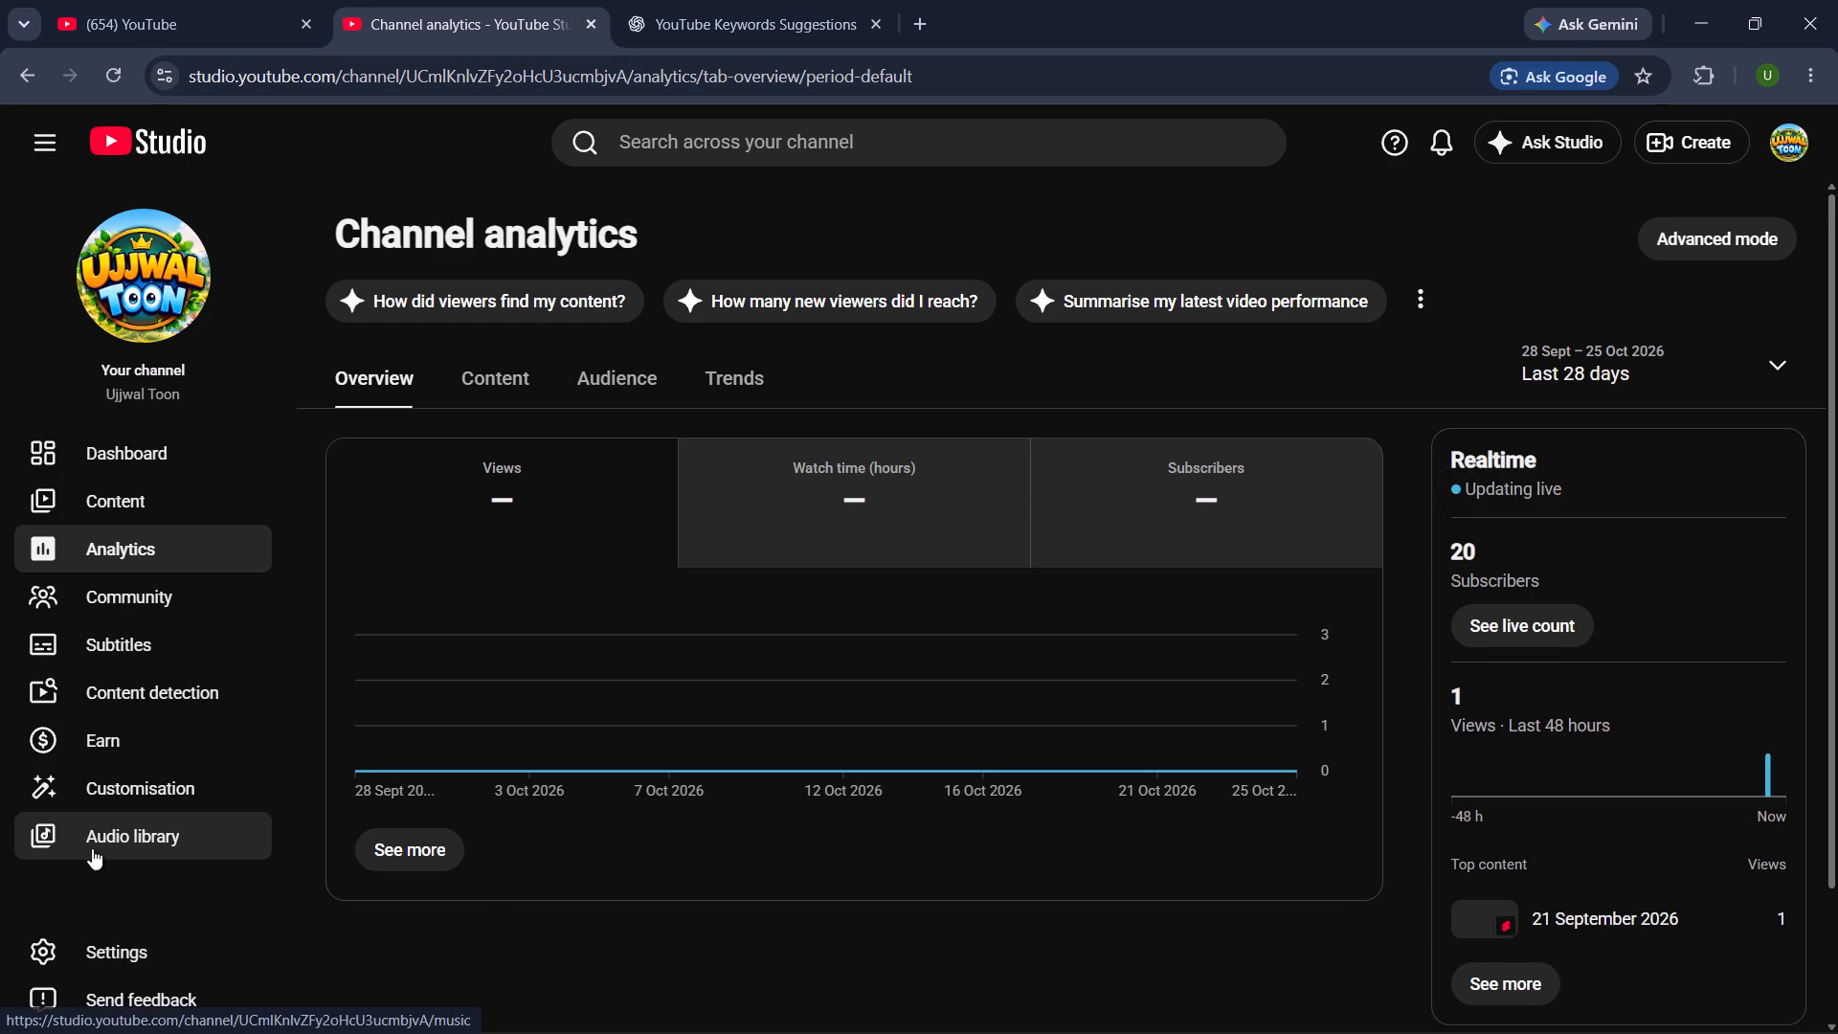
Open channel customisation and look through the profile's banner, picture, name, handle and description.
left_click(123, 786)
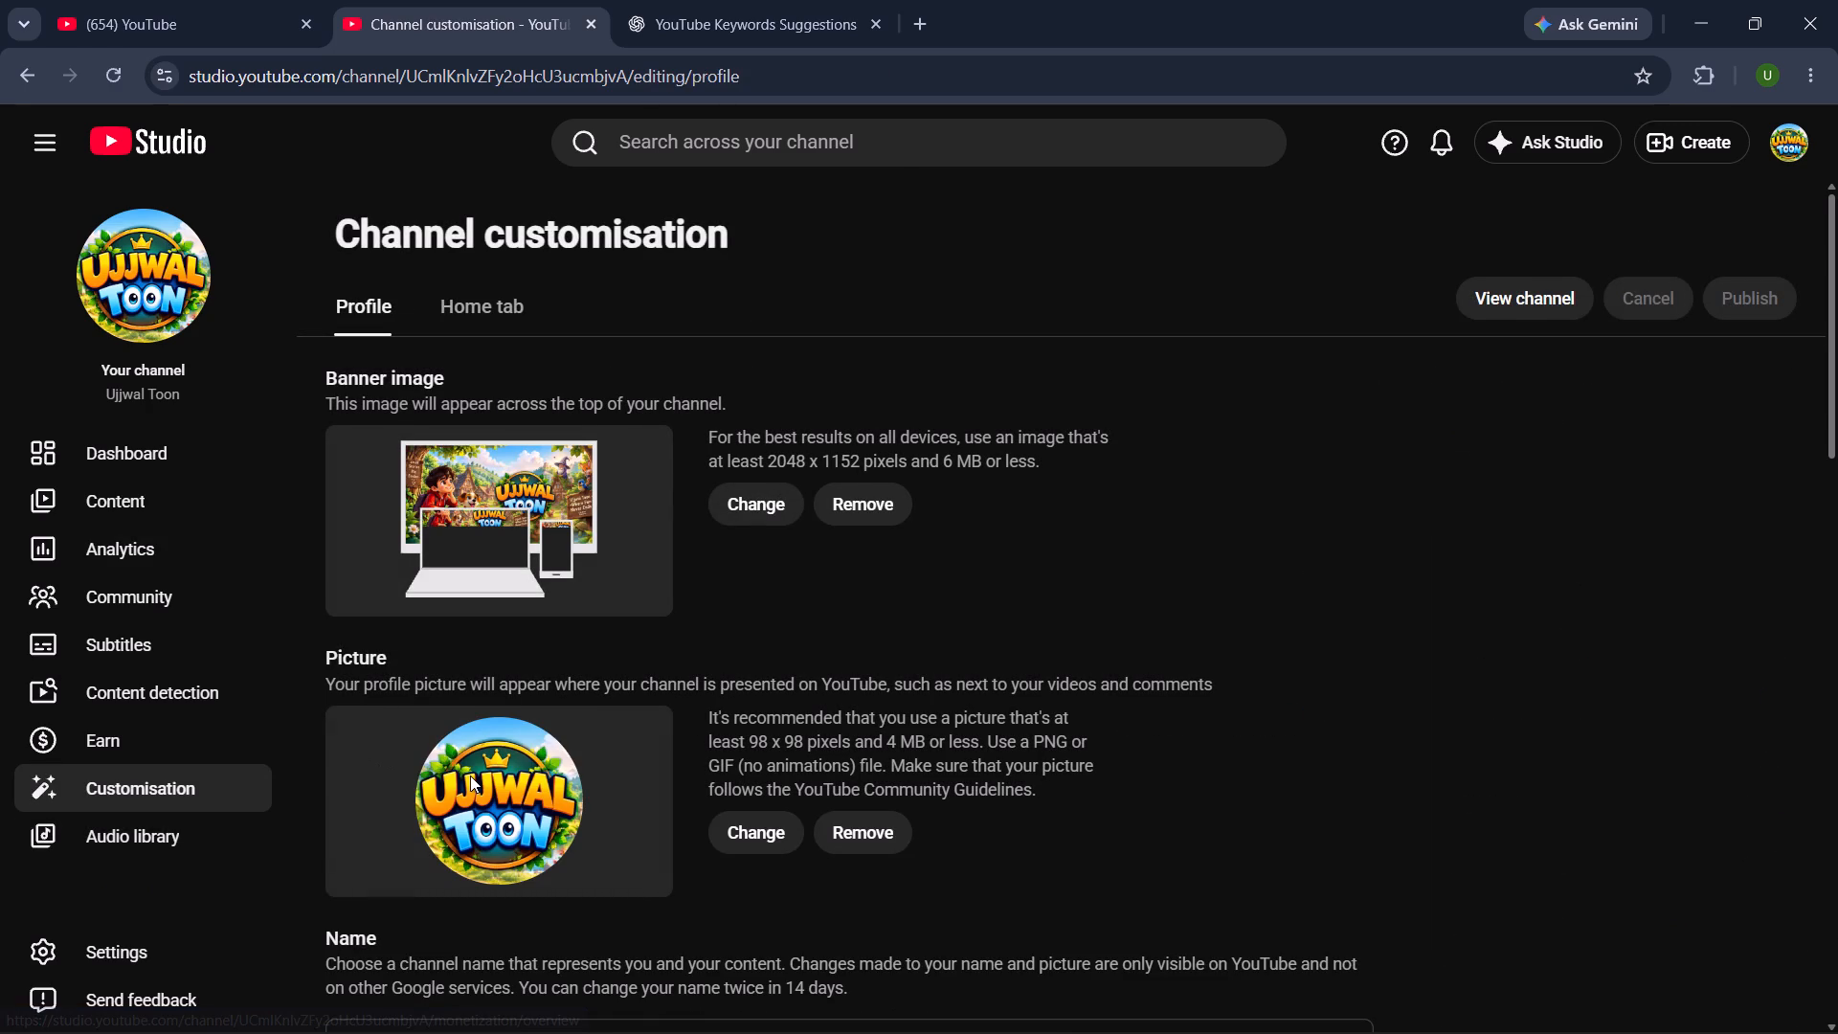
scroll(470, 775, "down", 2)
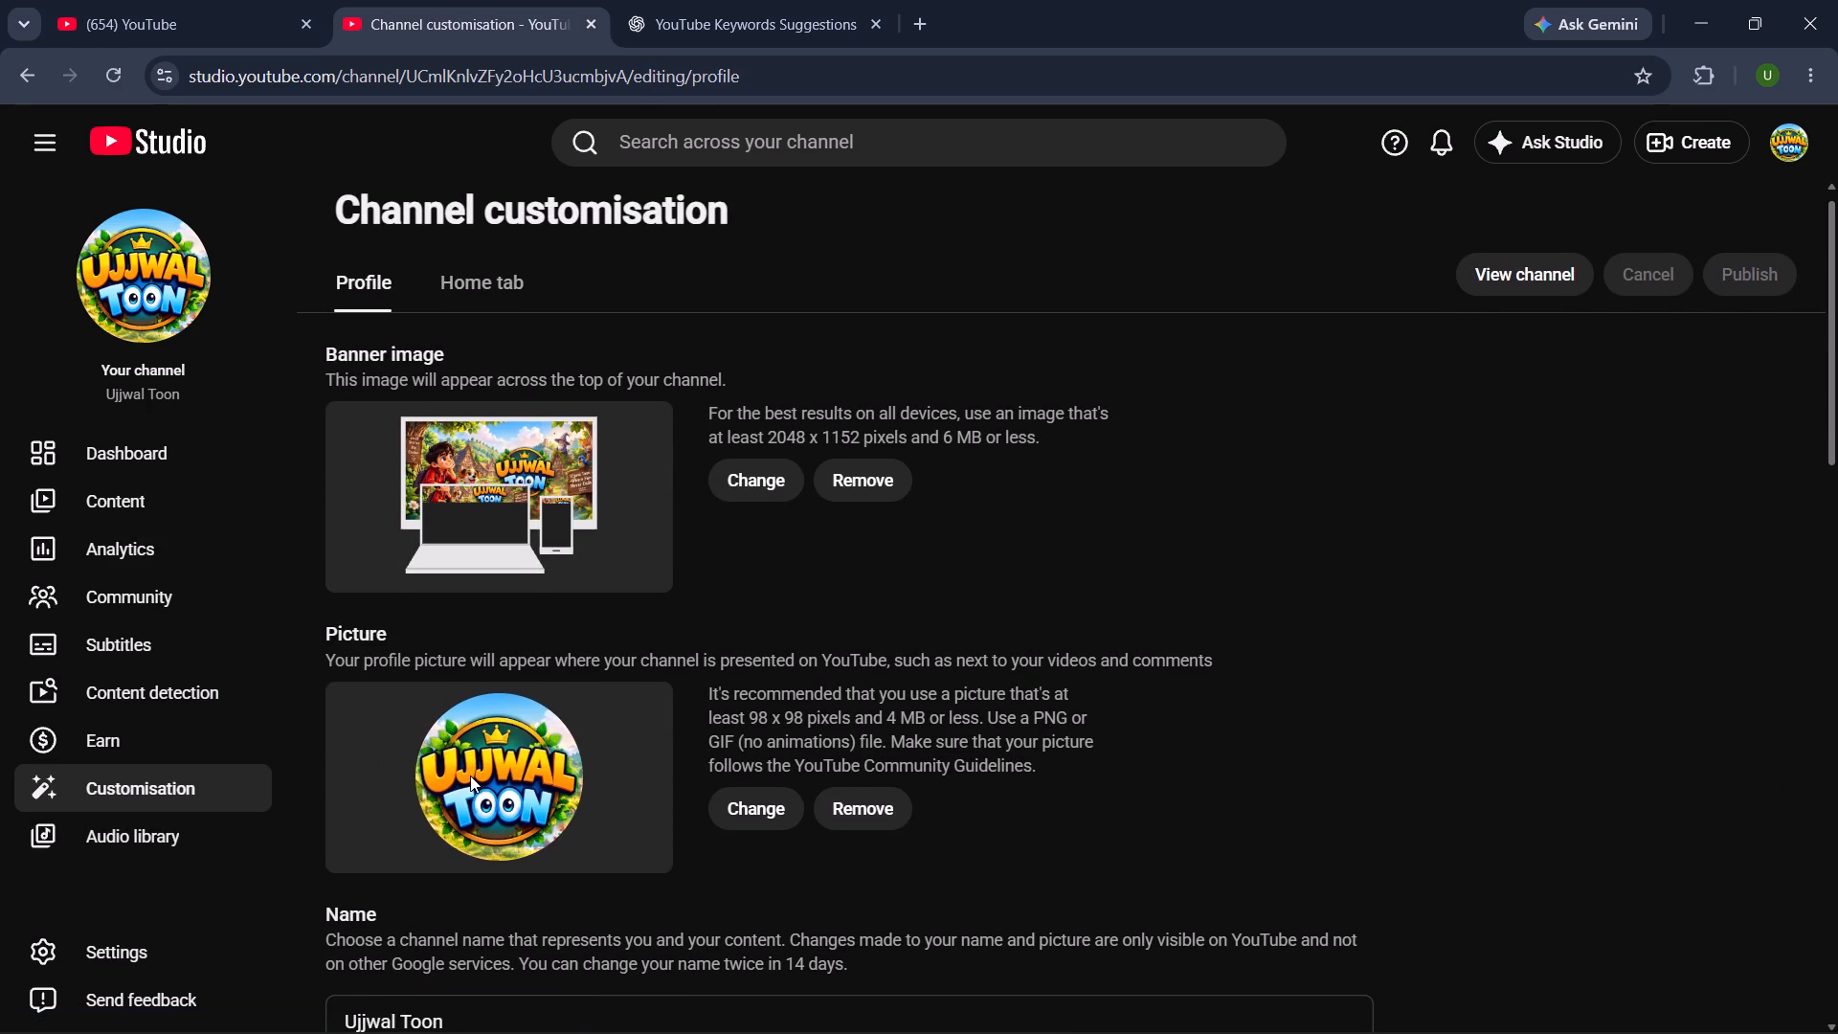
scroll(470, 775, "down", 1)
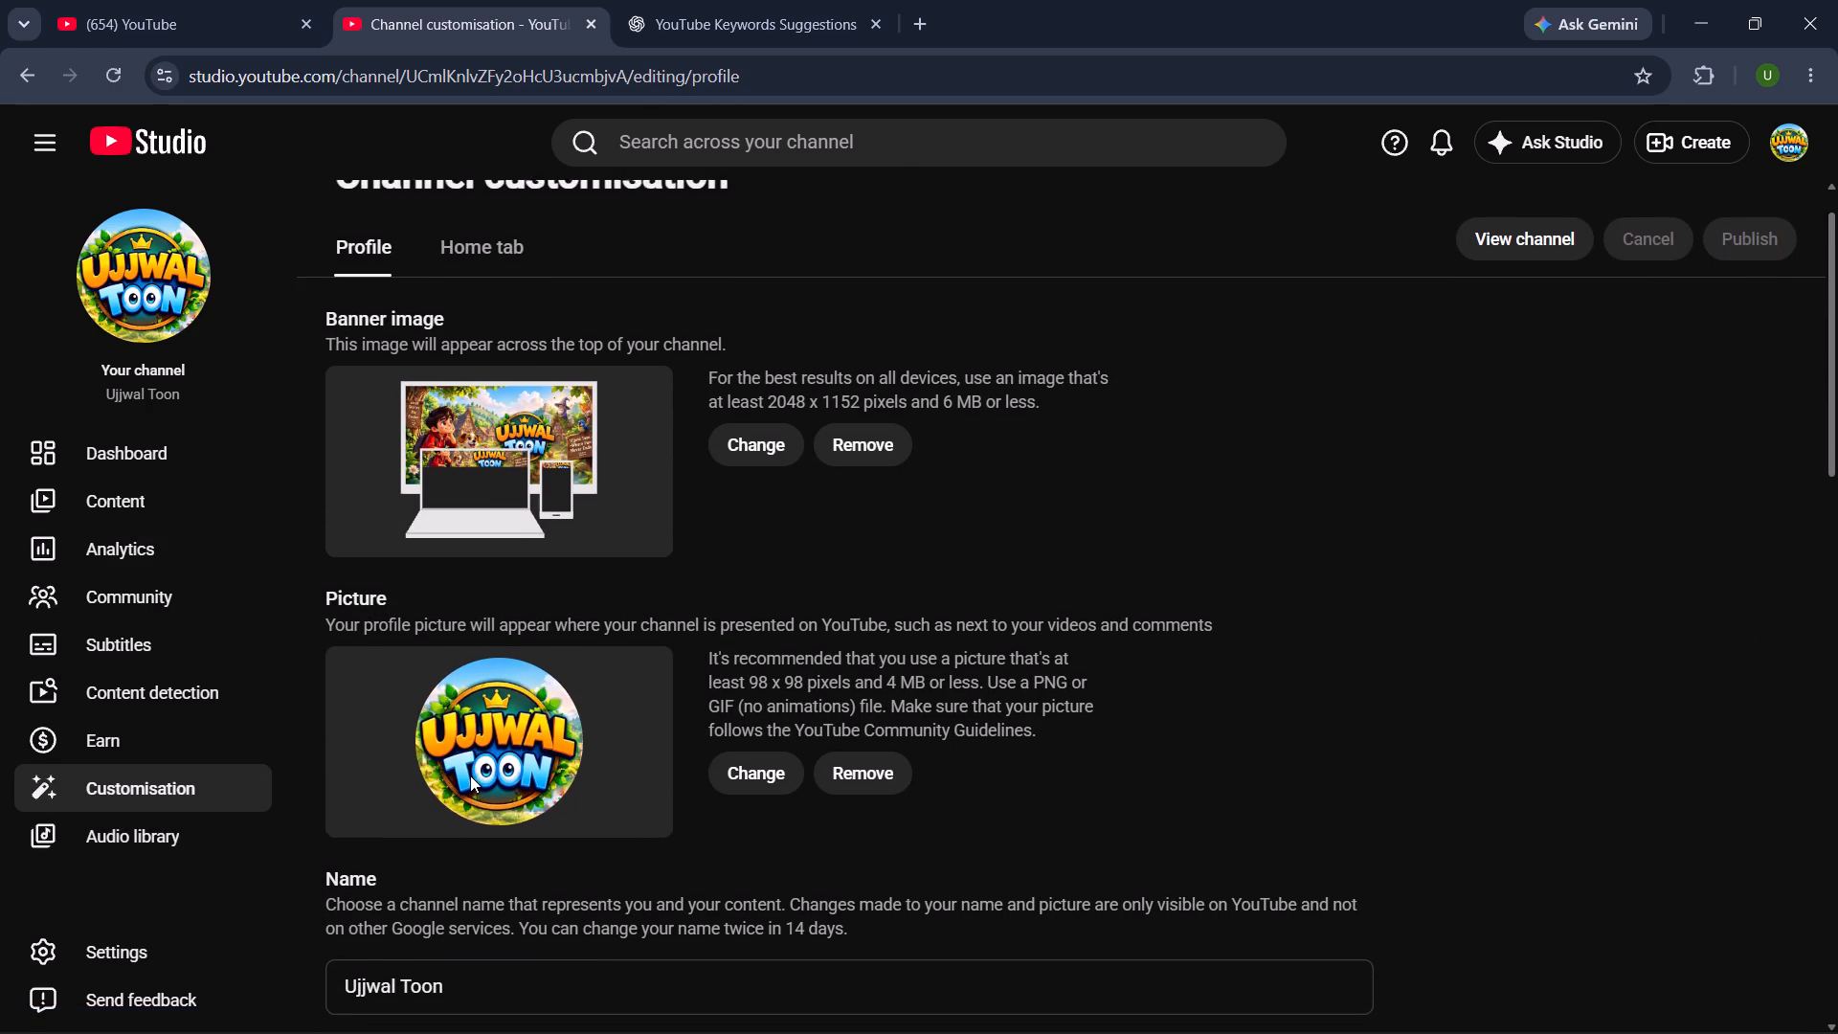
scroll(470, 775, "down", 1)
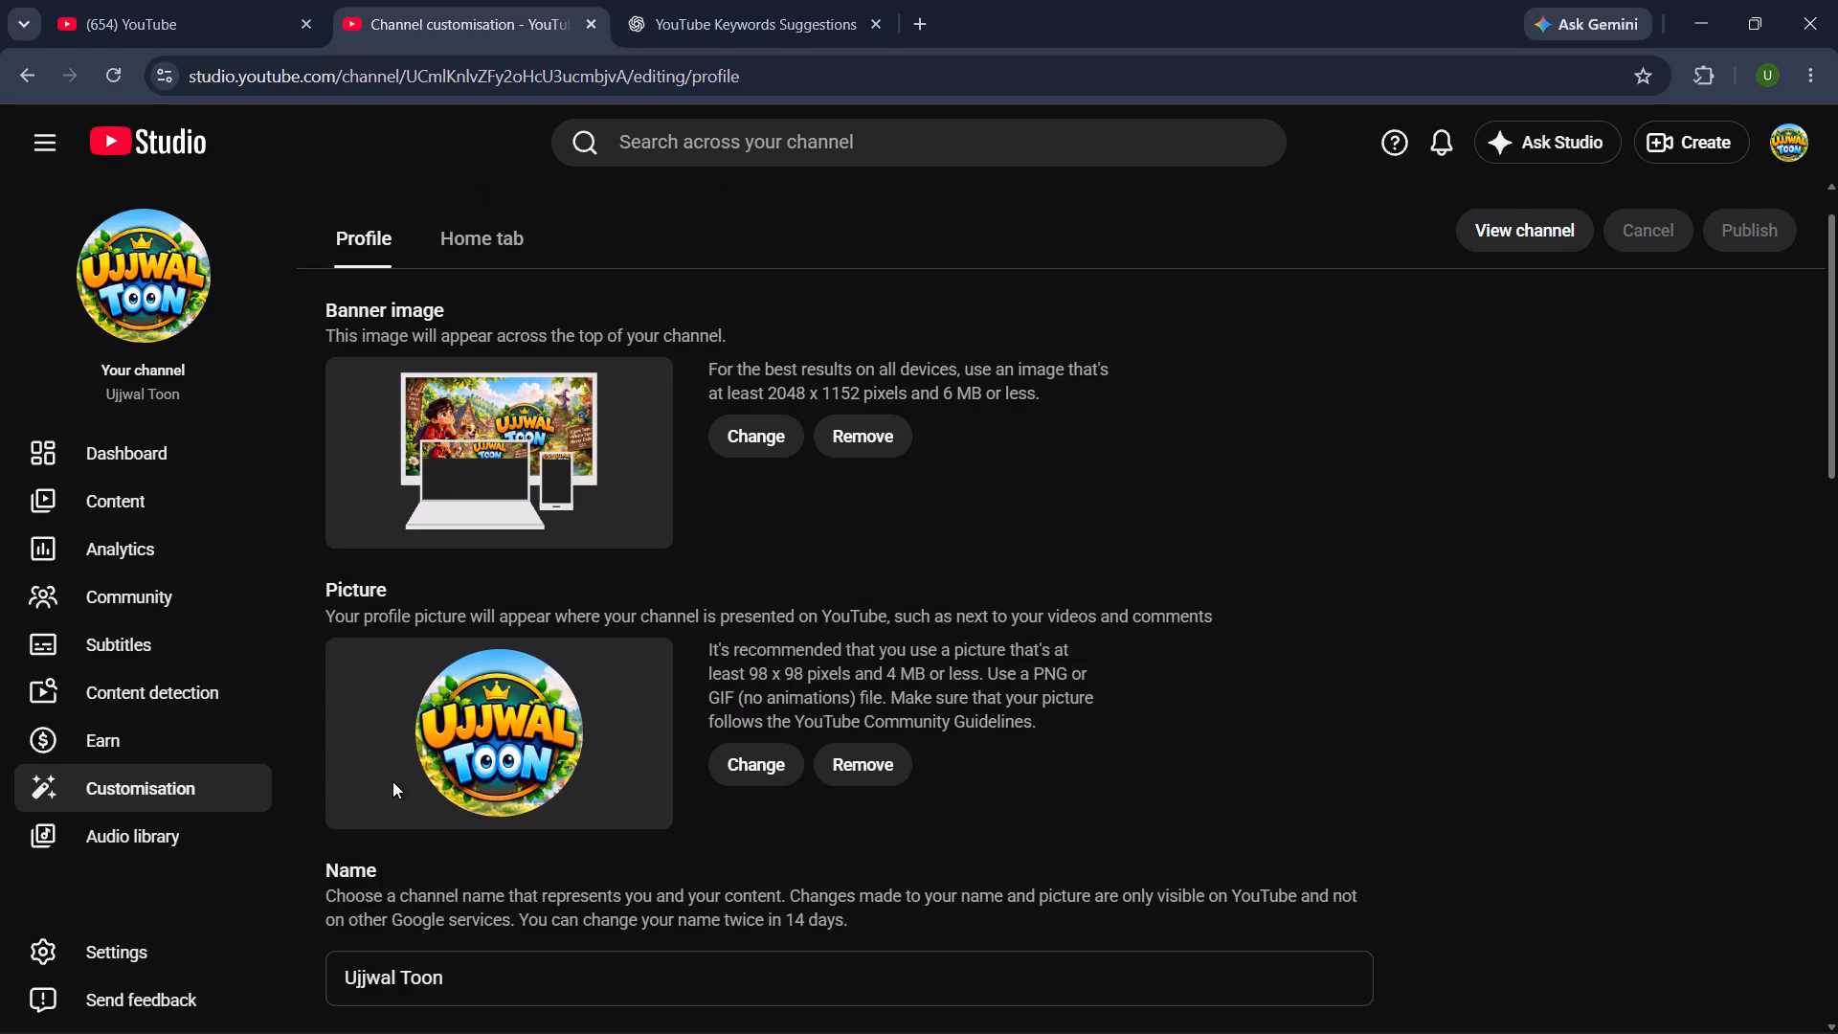
scroll(392, 781, "down", 3)
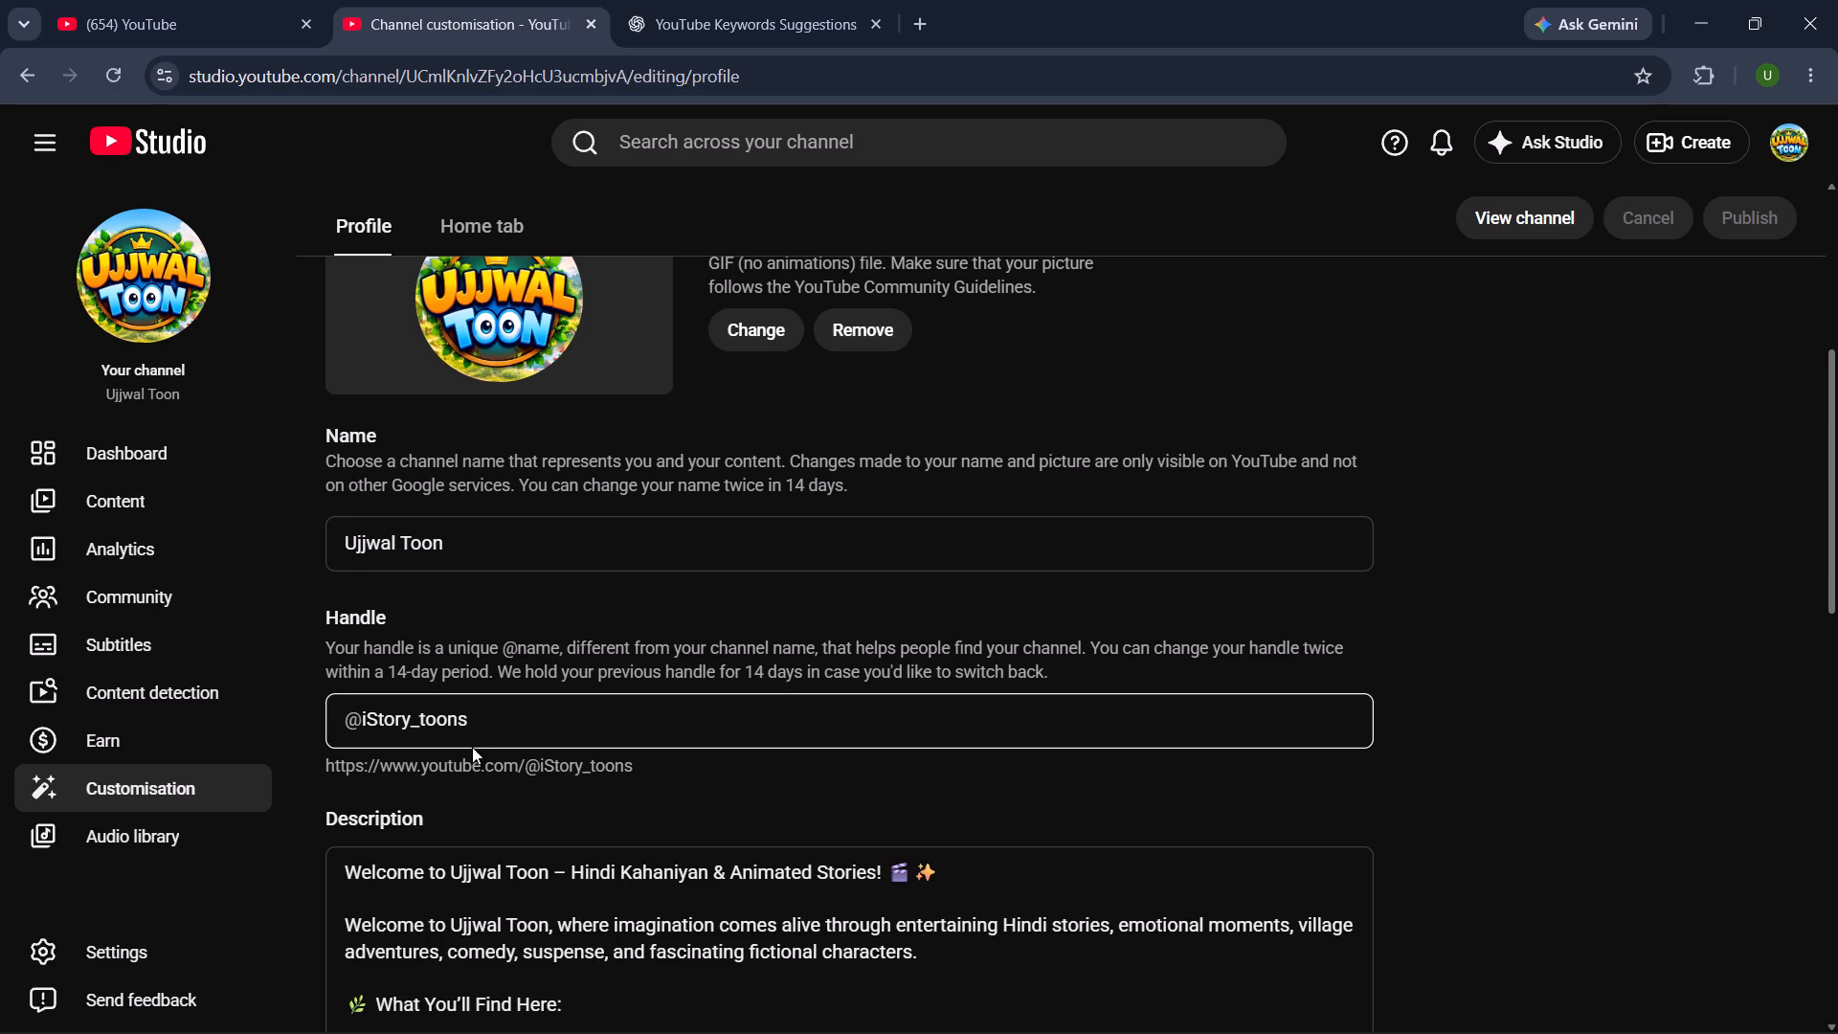
scroll(472, 747, "down", 4)
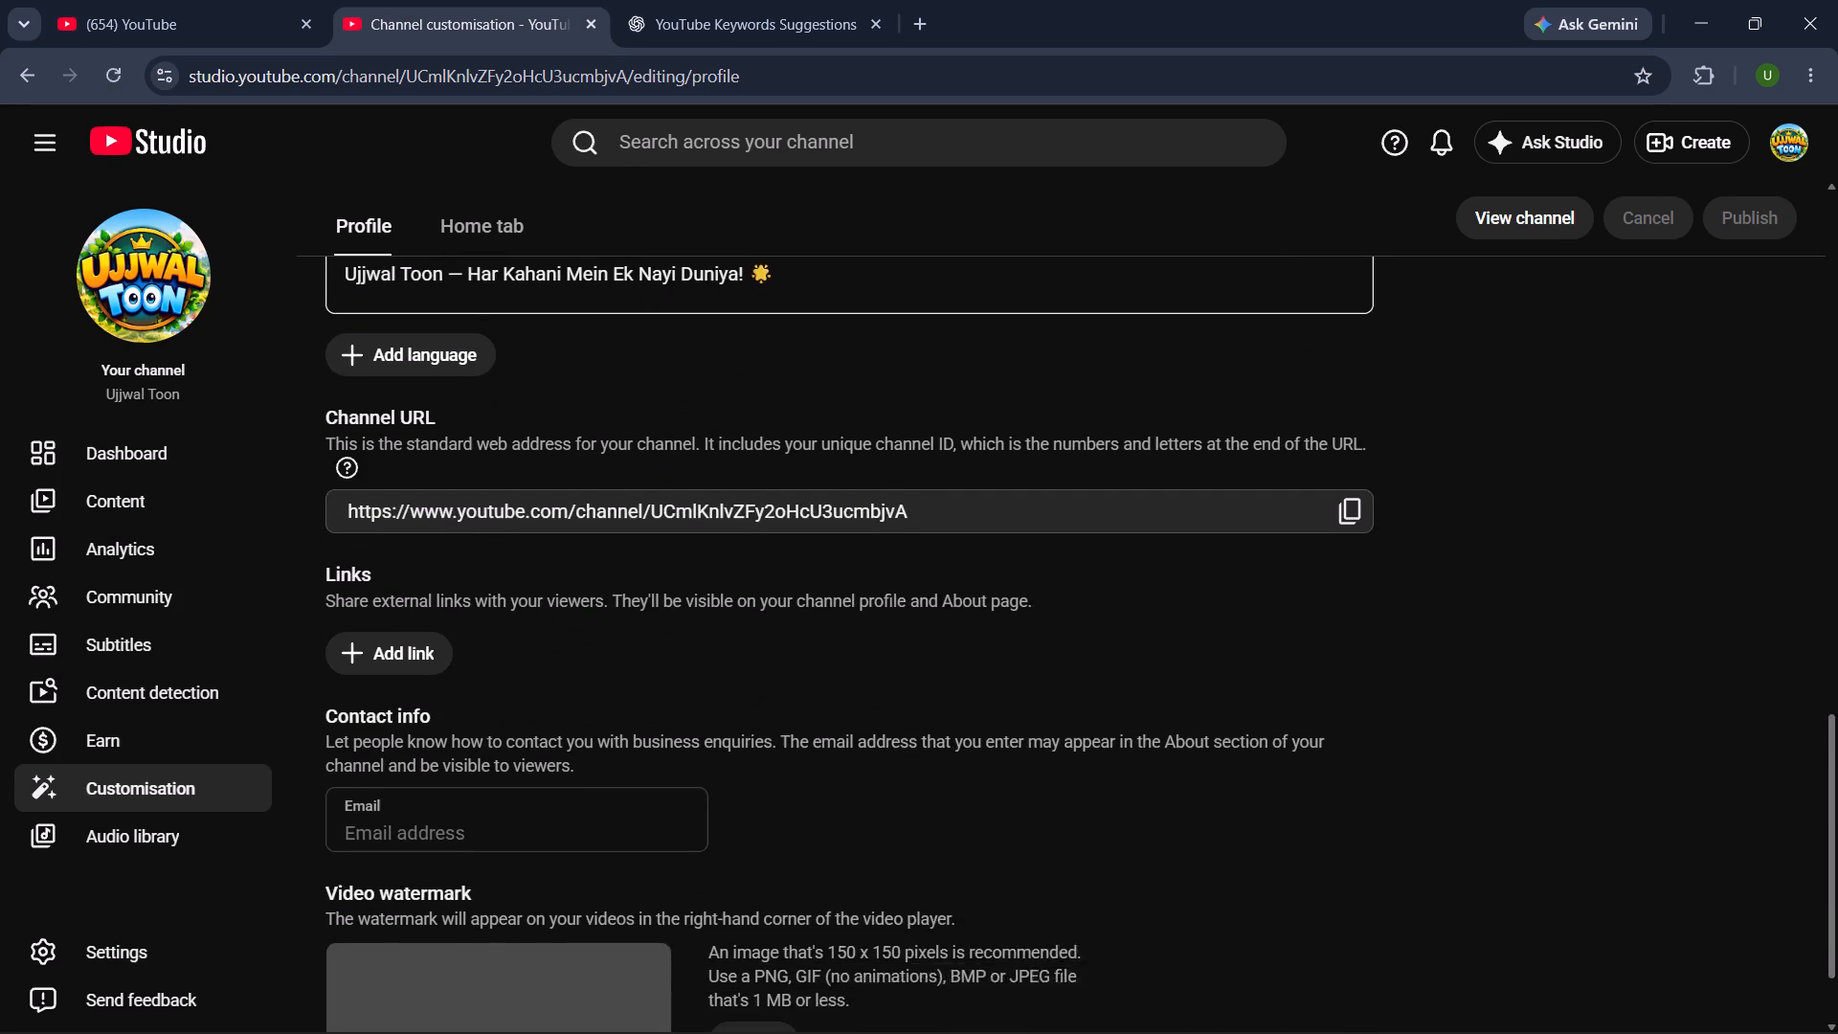
scroll(472, 747, "up", 3)
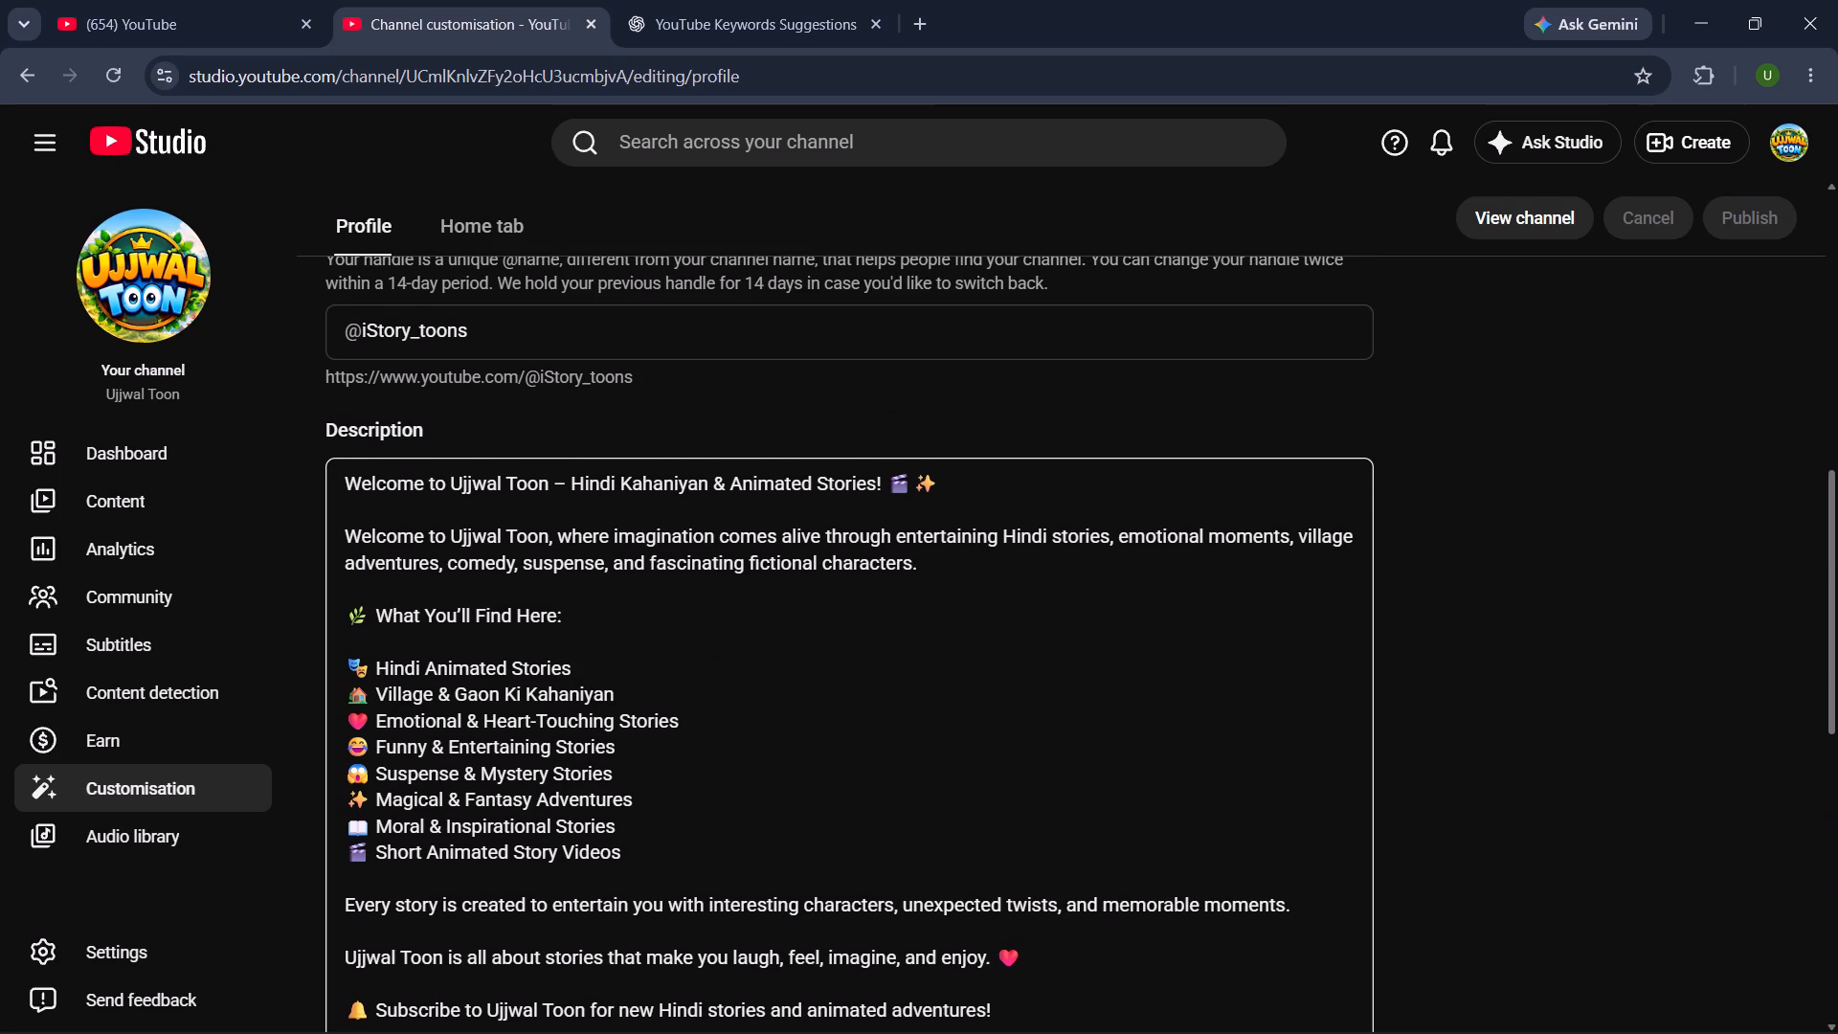
scroll(472, 747, "up", 2)
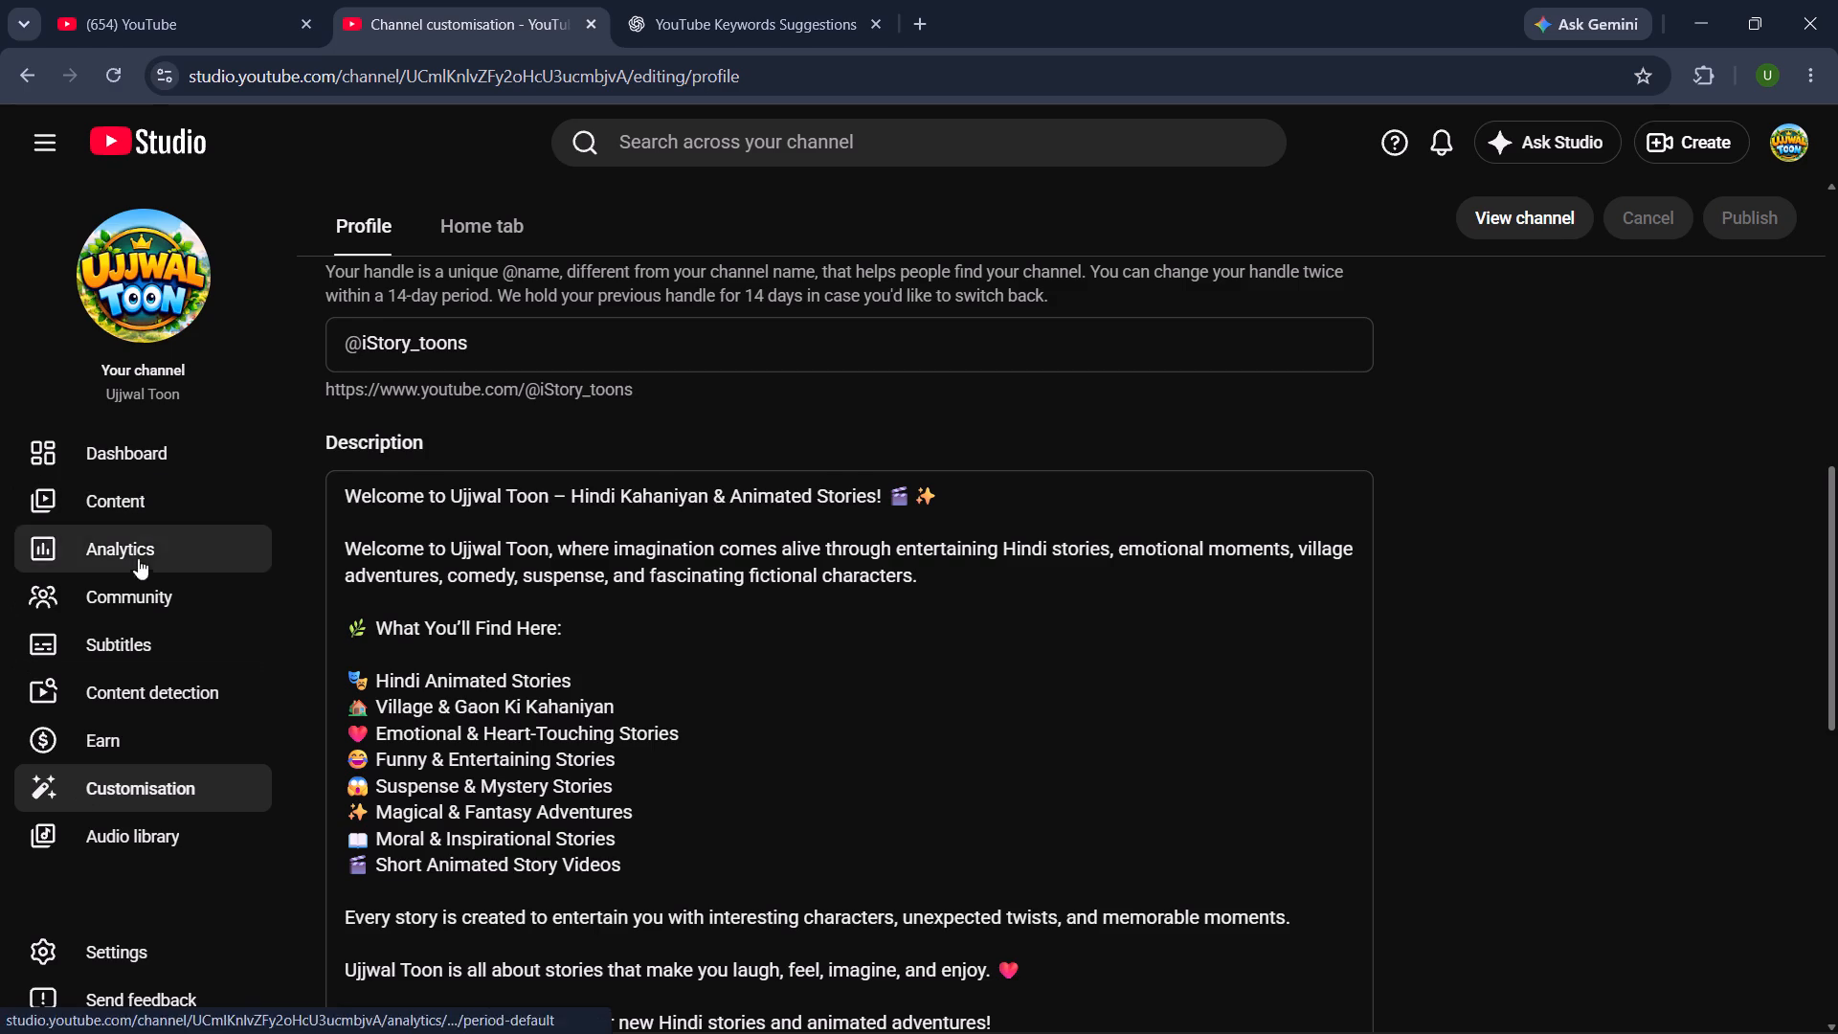
Read the channel description in full, and examine the Channel URL, Links, Contact info and Video watermark sections.
scroll(612, 718, "down", 1)
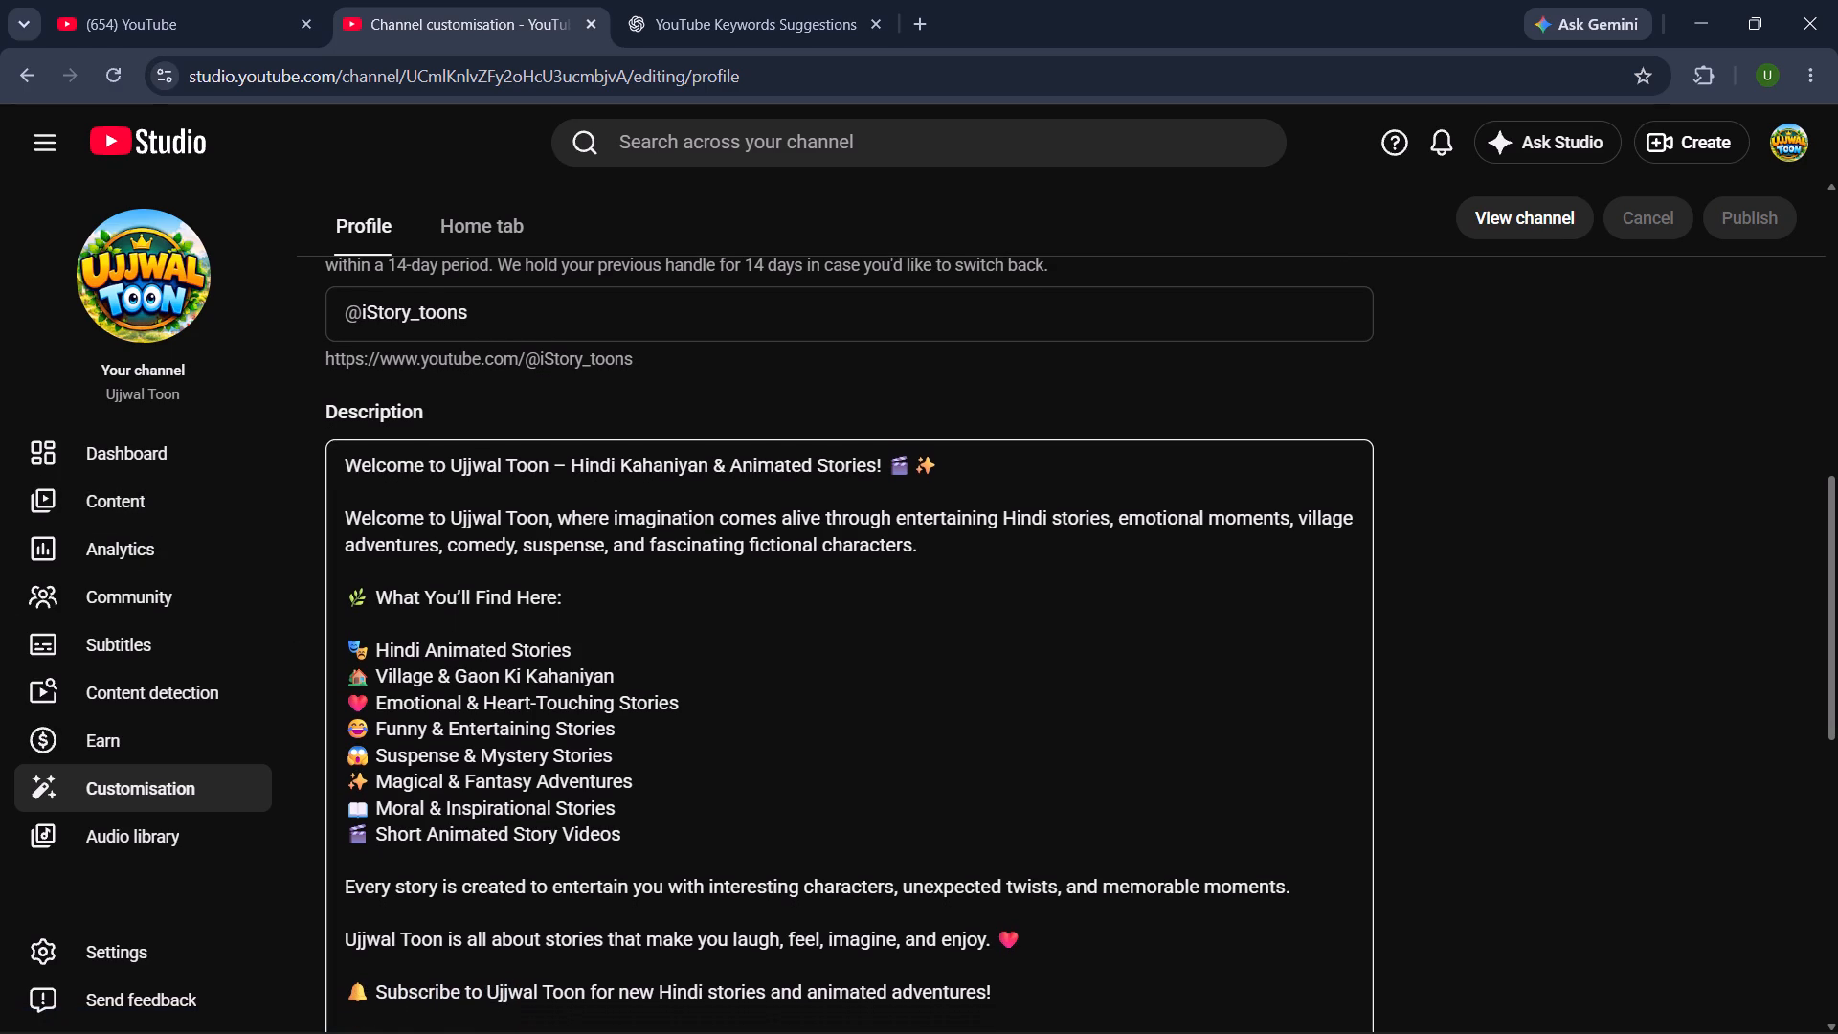
scroll(612, 718, "down", 2)
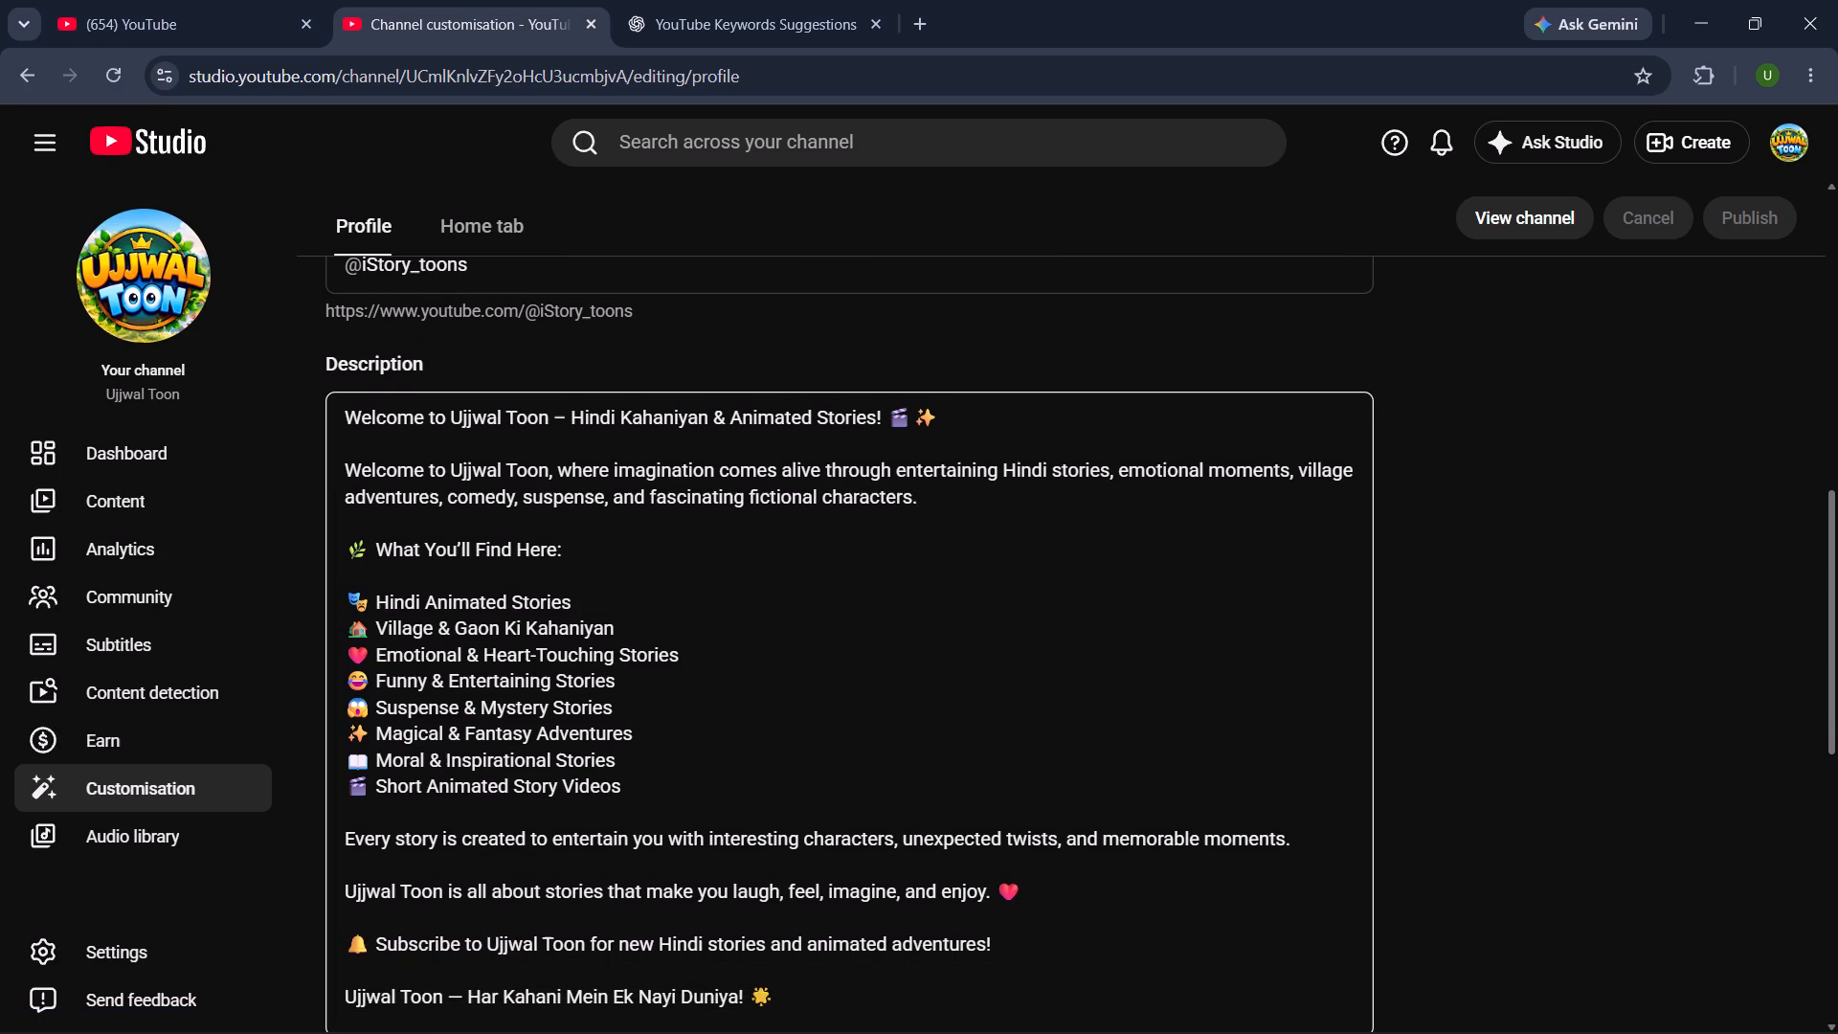
scroll(612, 718, "down", 1)
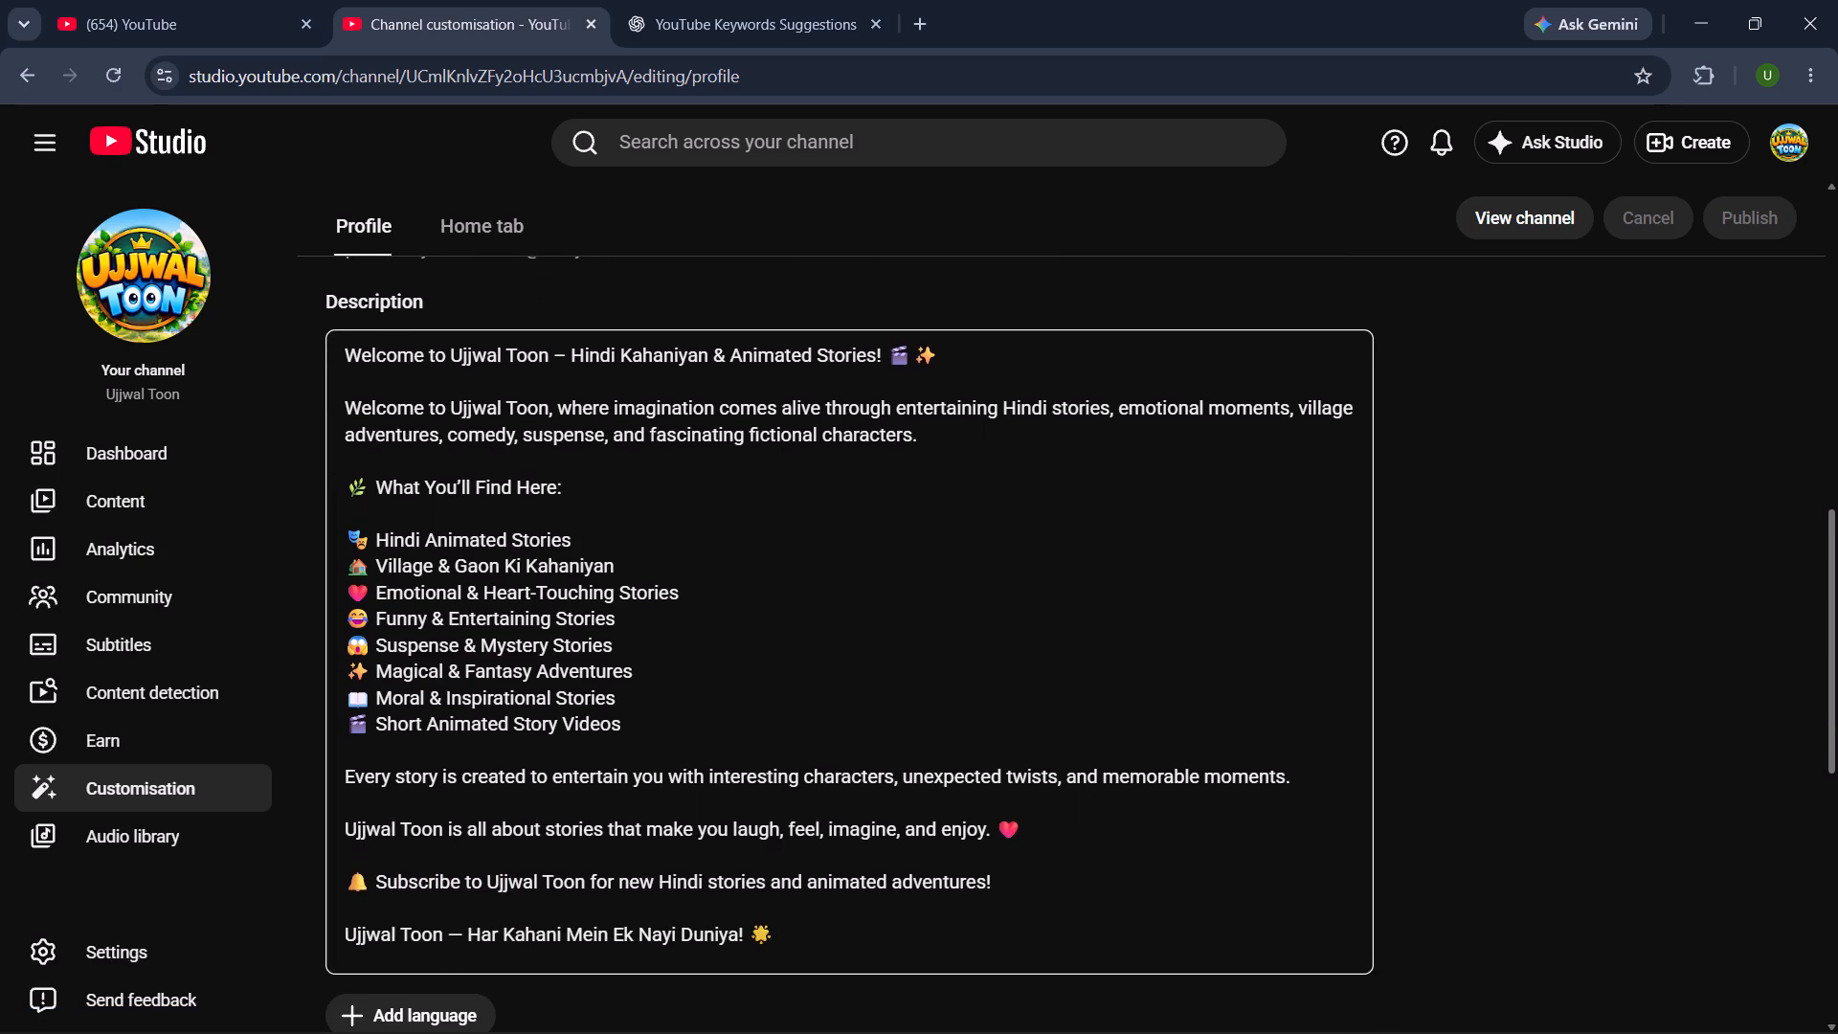
scroll(612, 718, "down", 1)
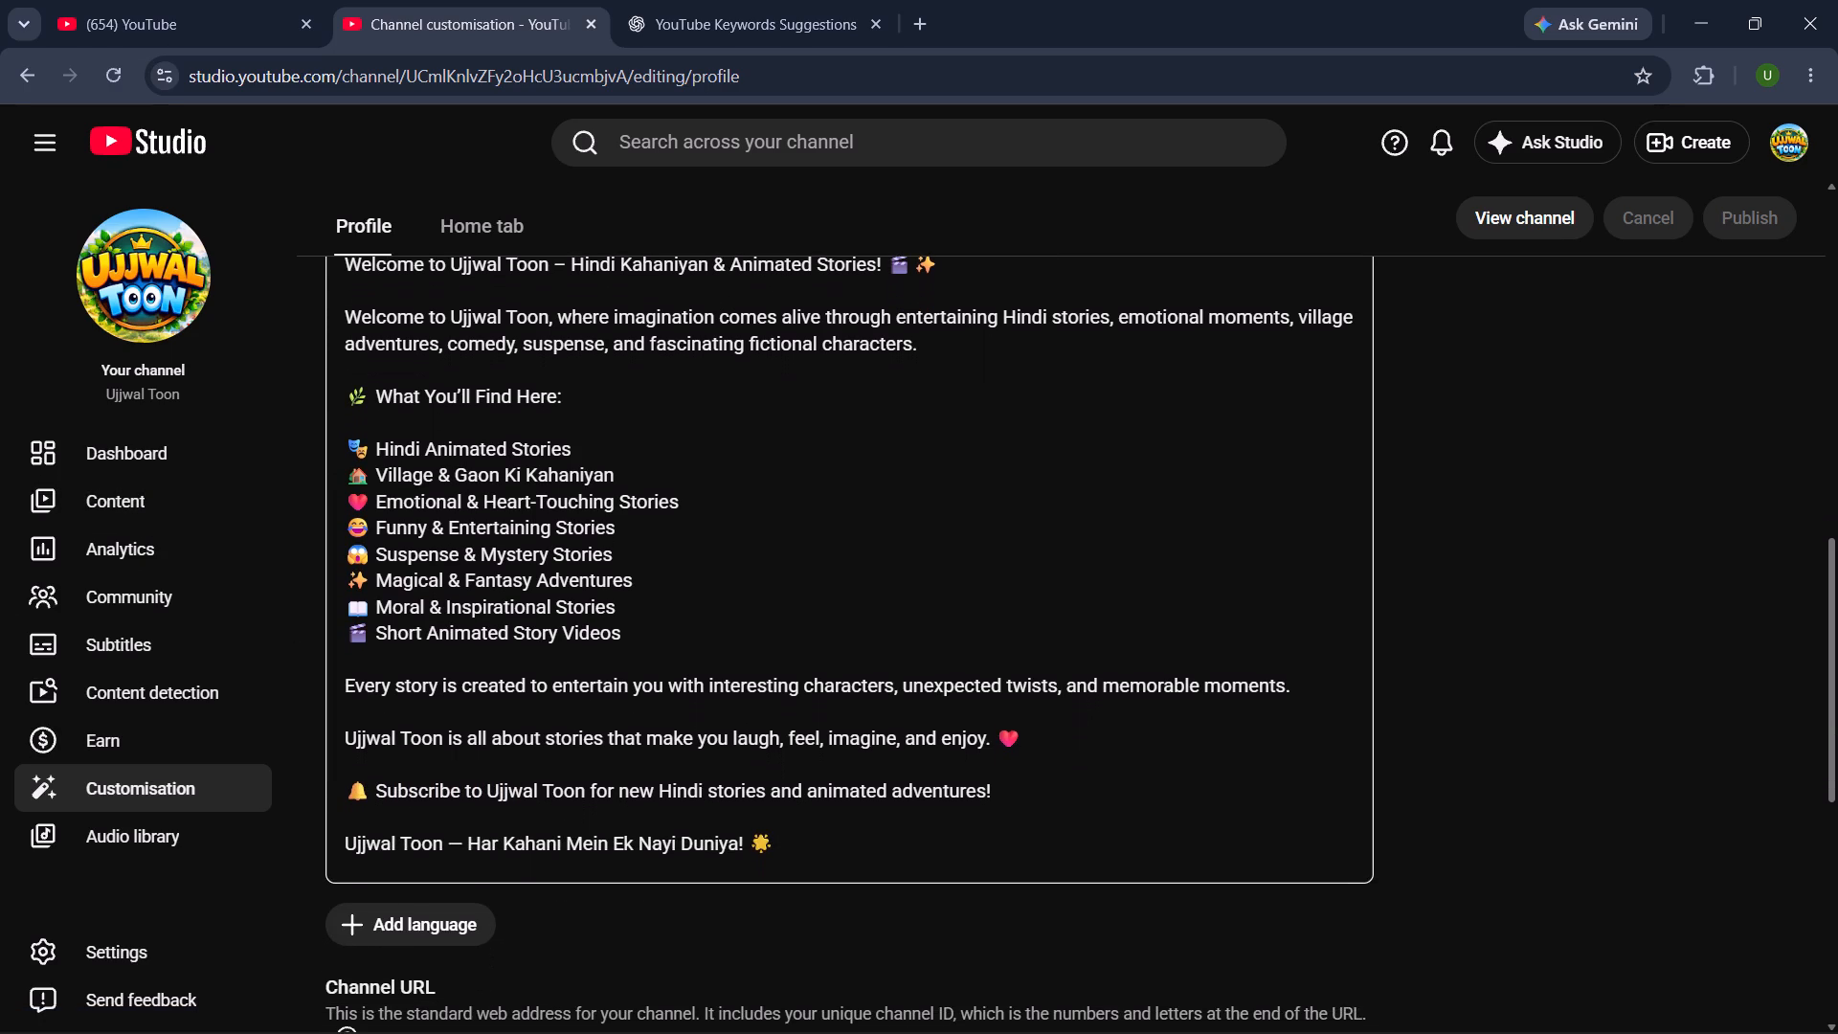
scroll(612, 718, "down", 1)
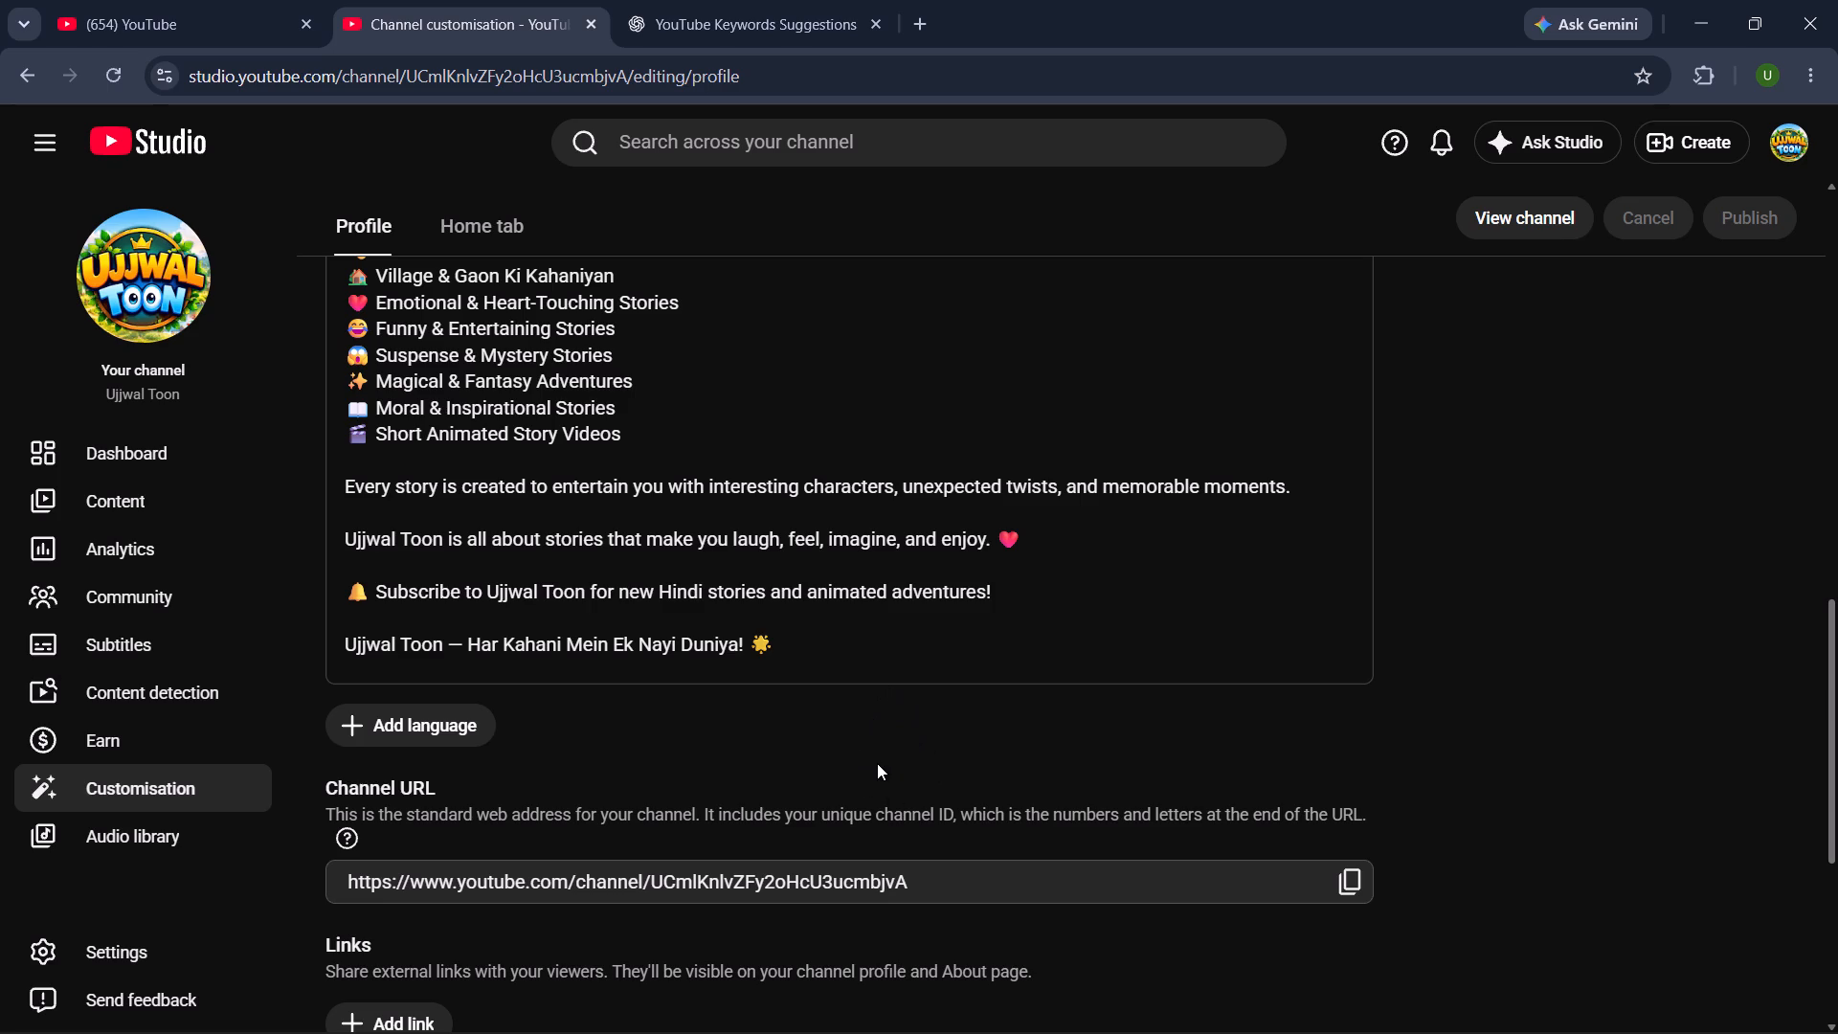
scroll(877, 763, "down", 3)
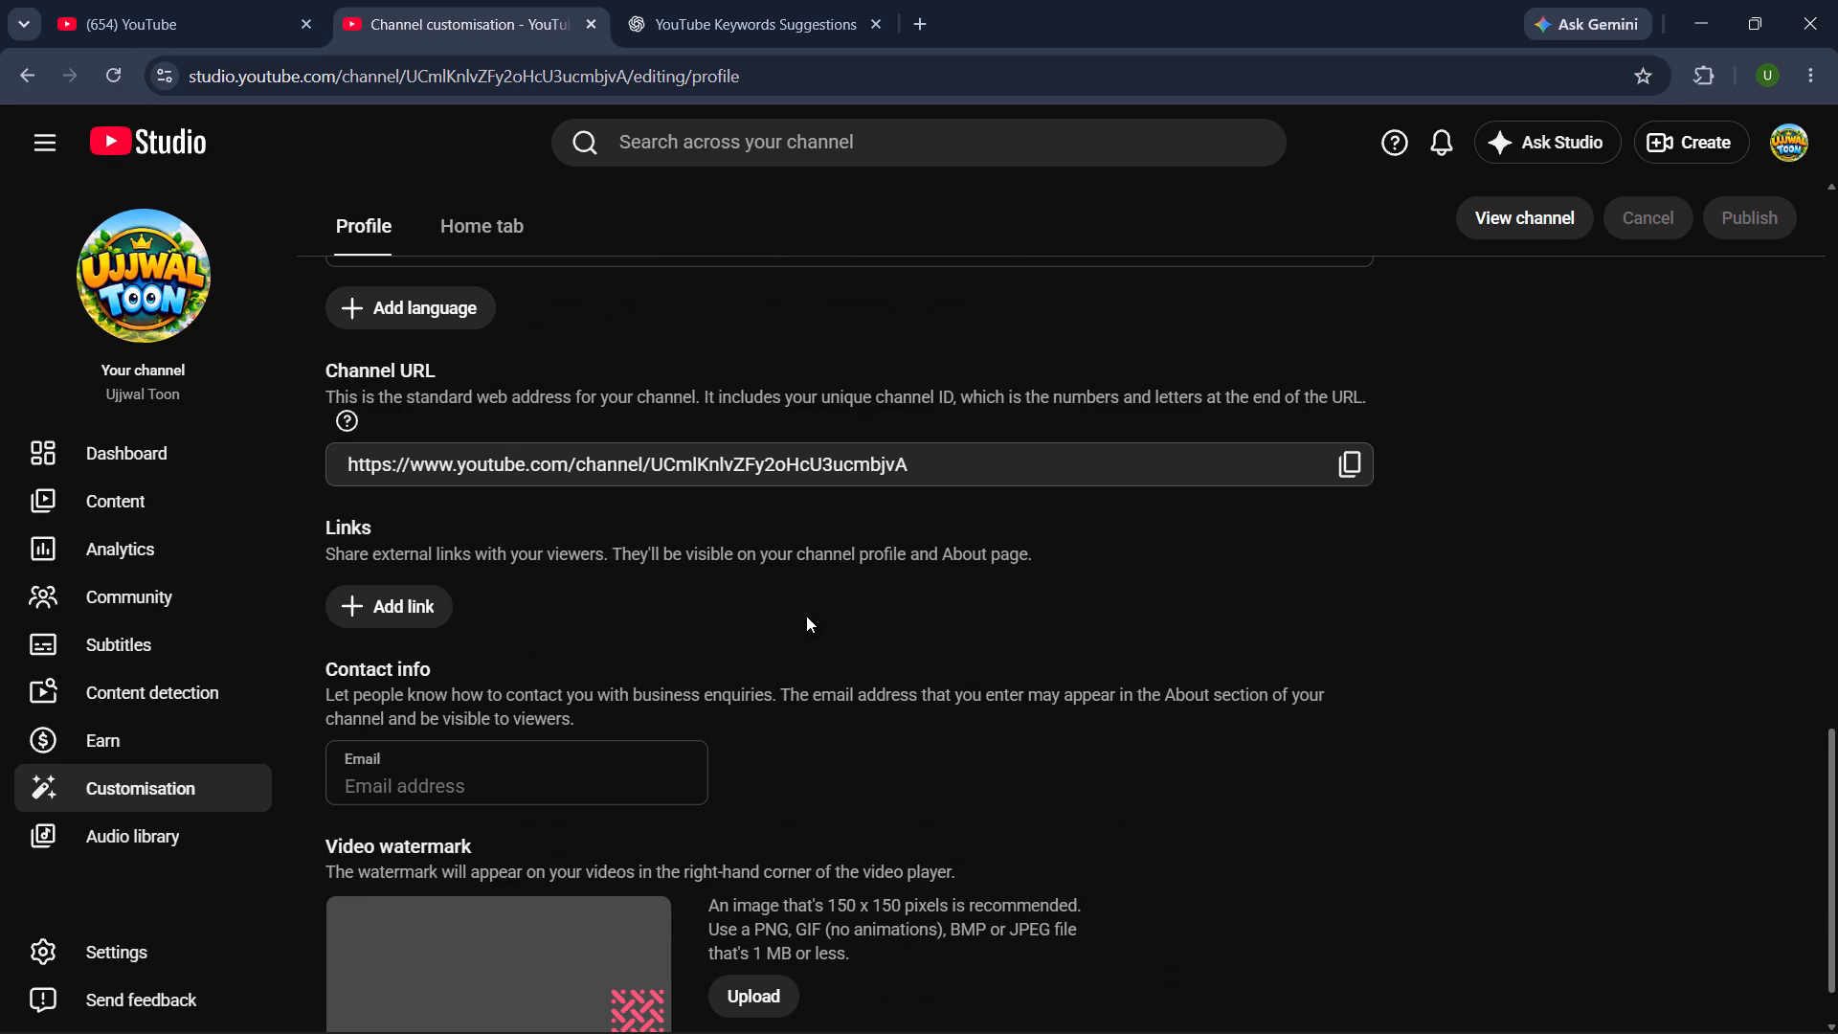
scroll(814, 571, "down", 1)
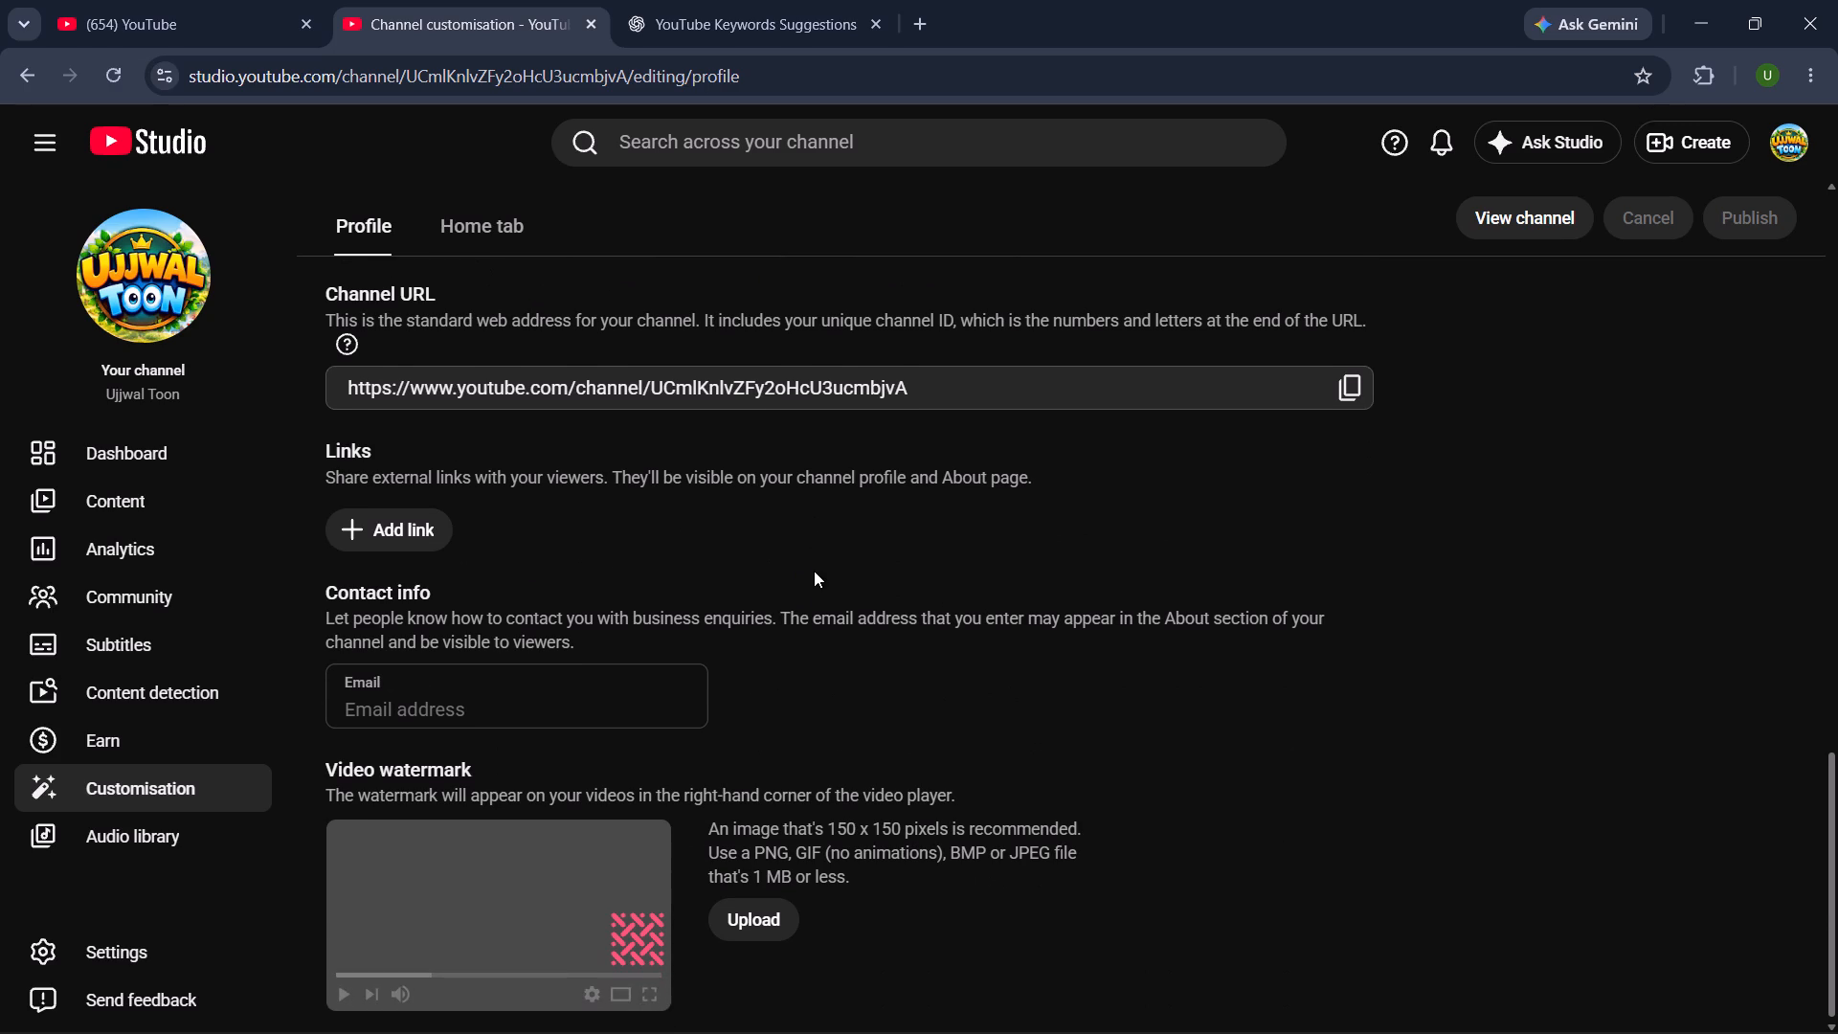
scroll(814, 571, "down", 1)
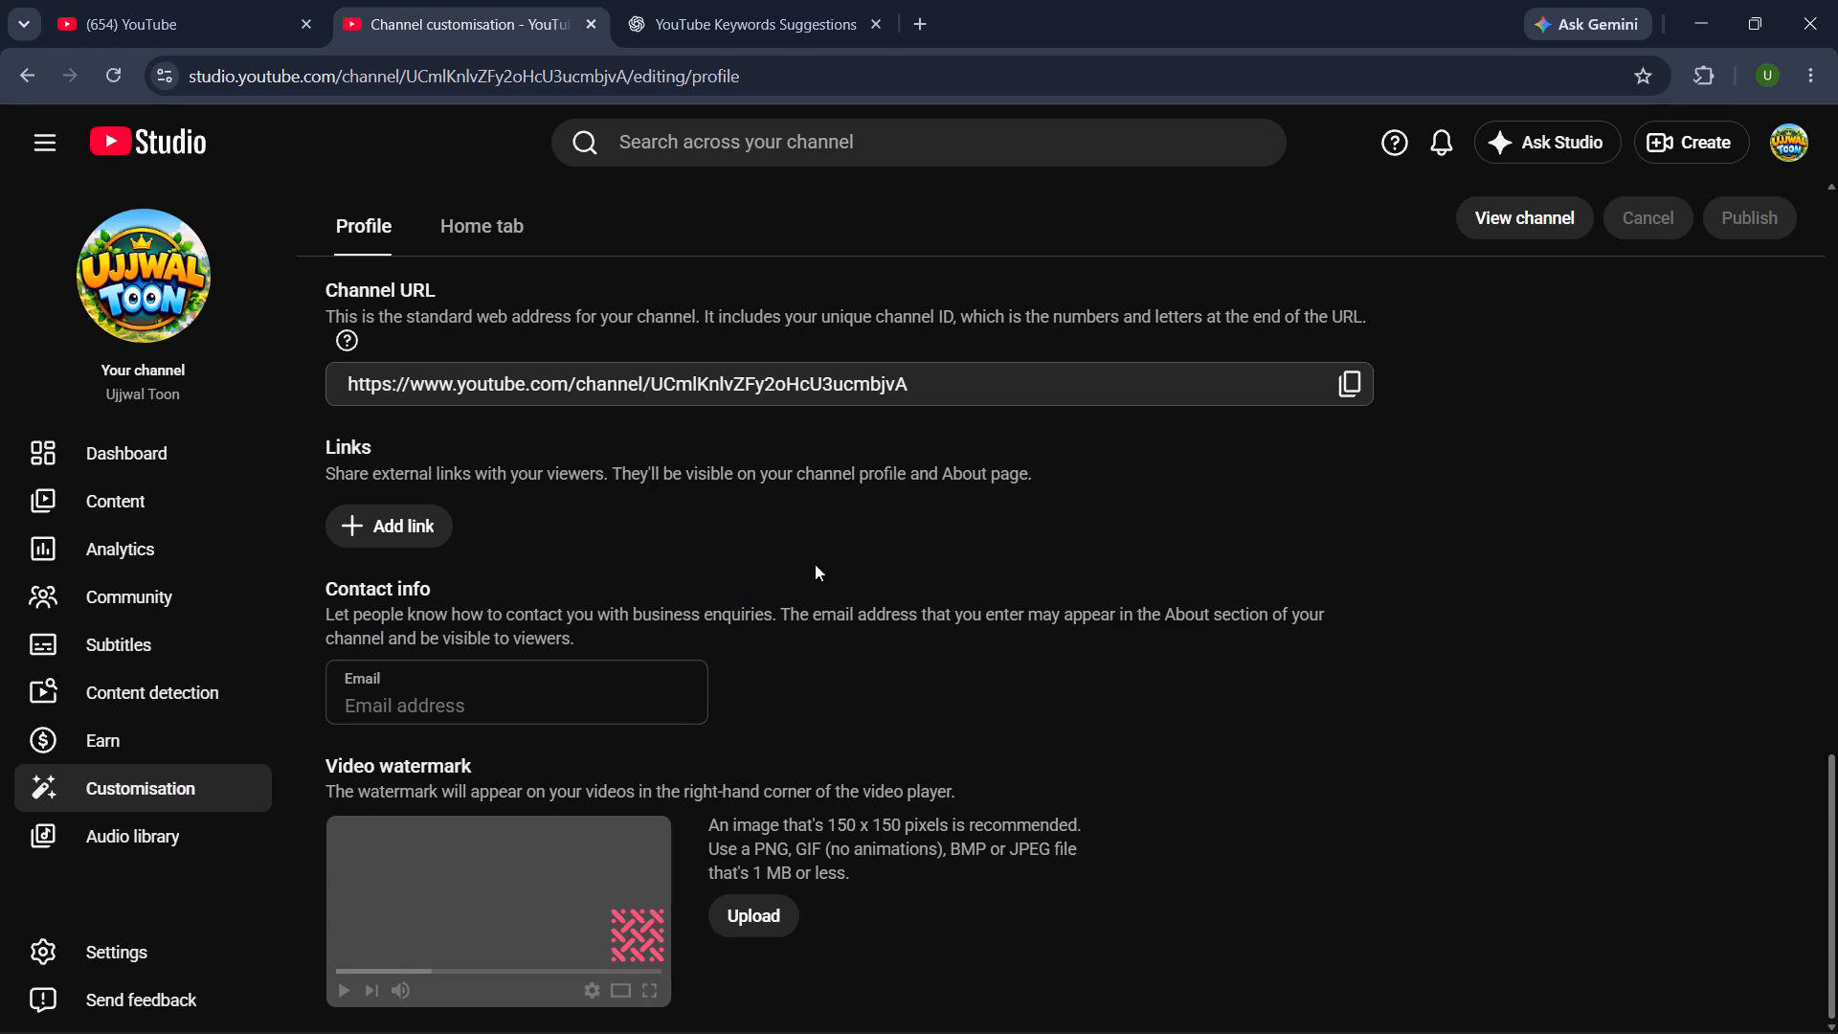
scroll(815, 564, "down", 1)
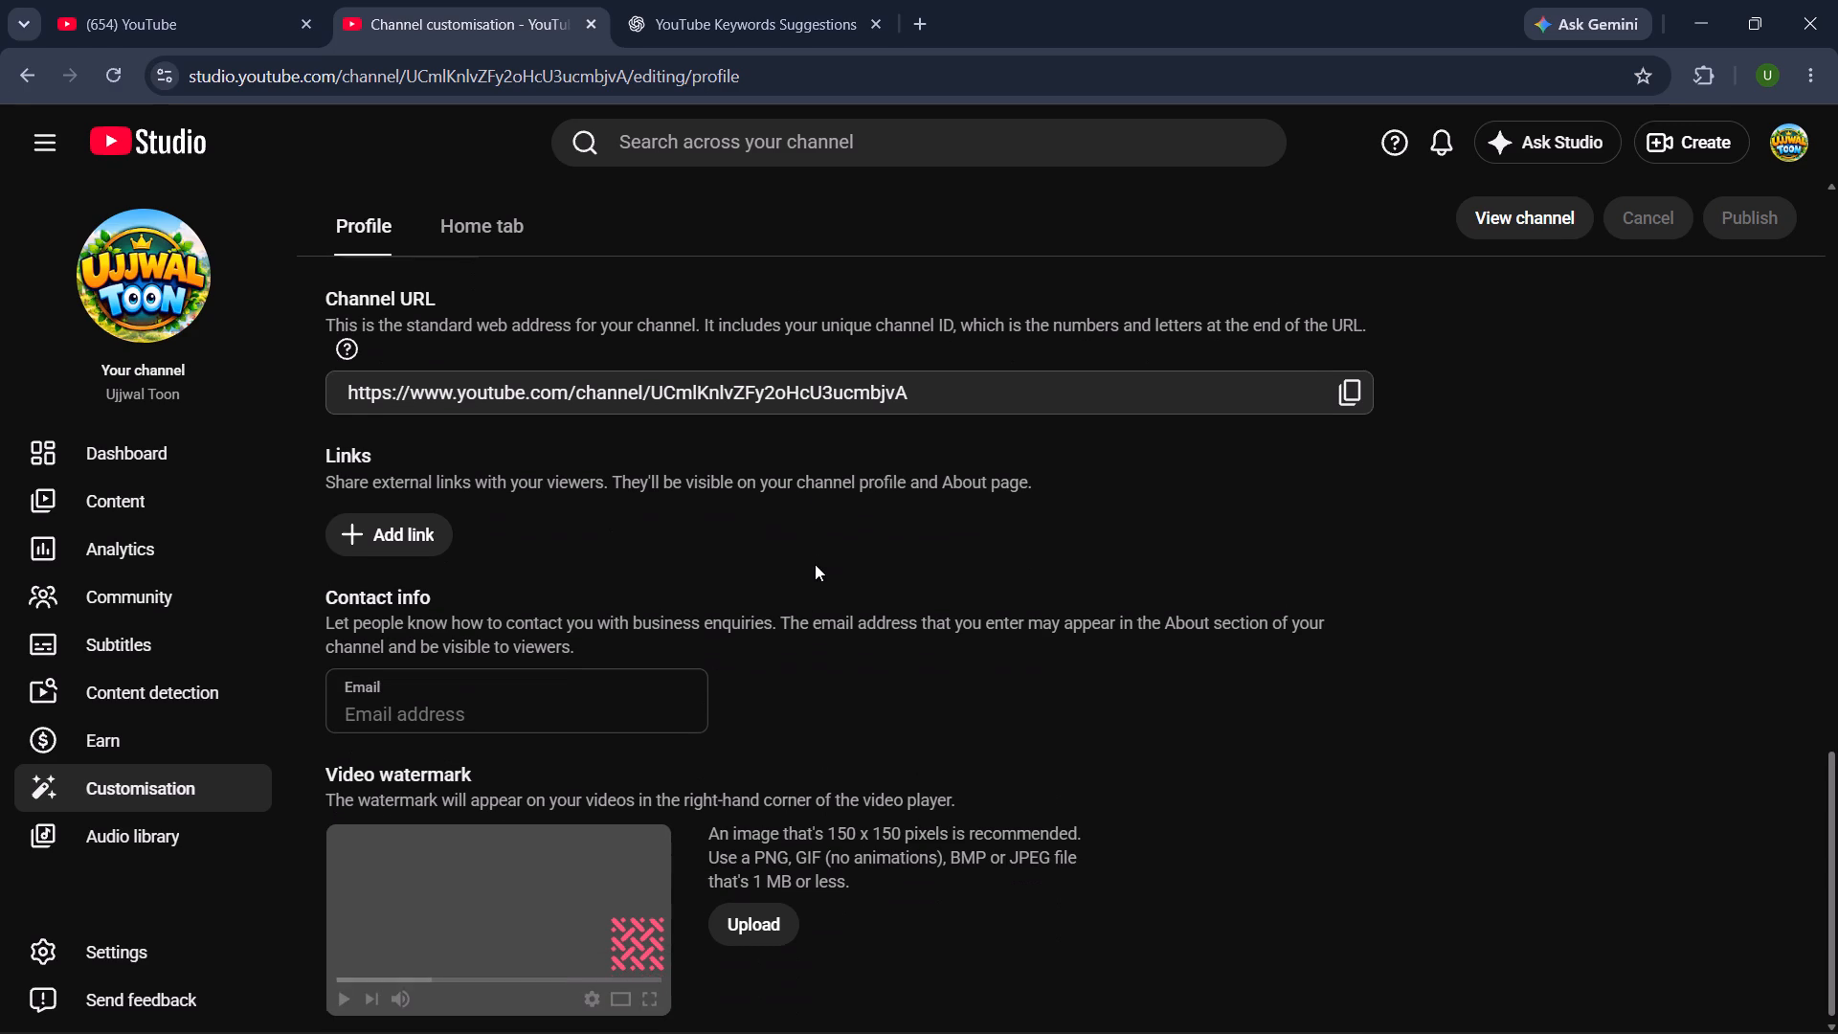
scroll(803, 727, "down", 1)
Fill in the channel's contact email with the saved address and publish the profile changes.
left_click(559, 709)
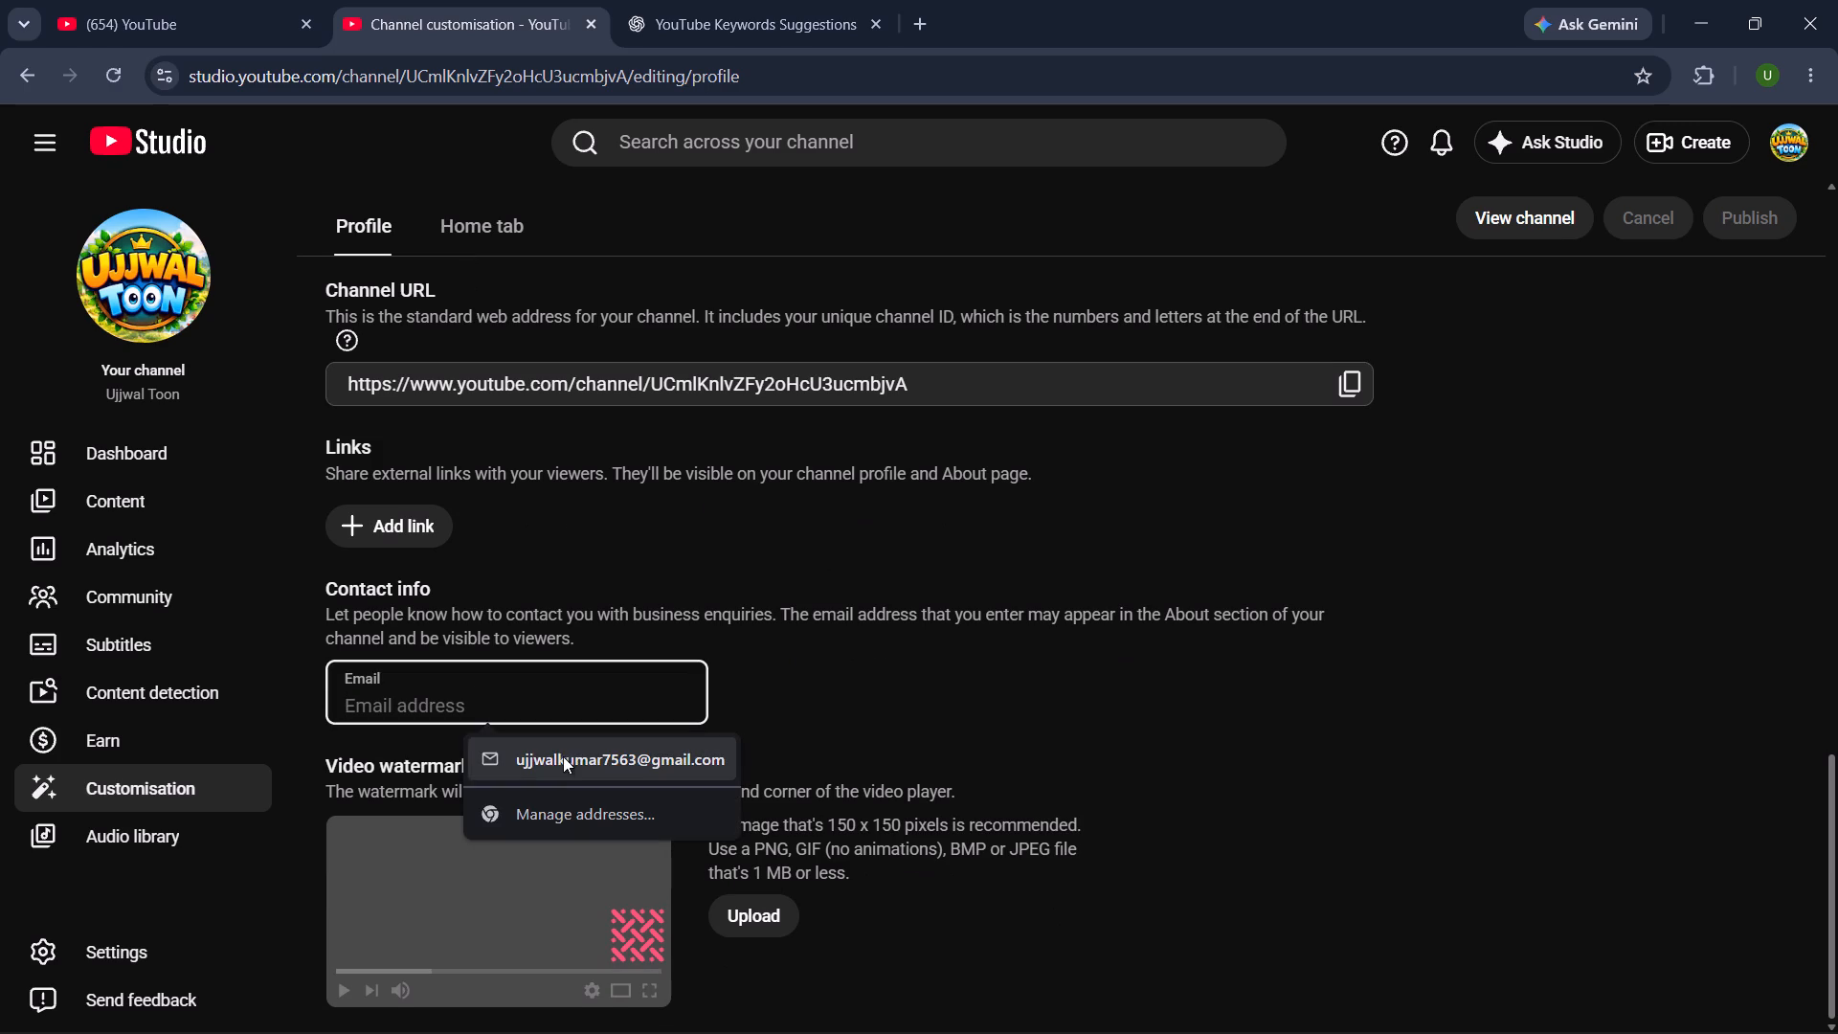
left_click(563, 760)
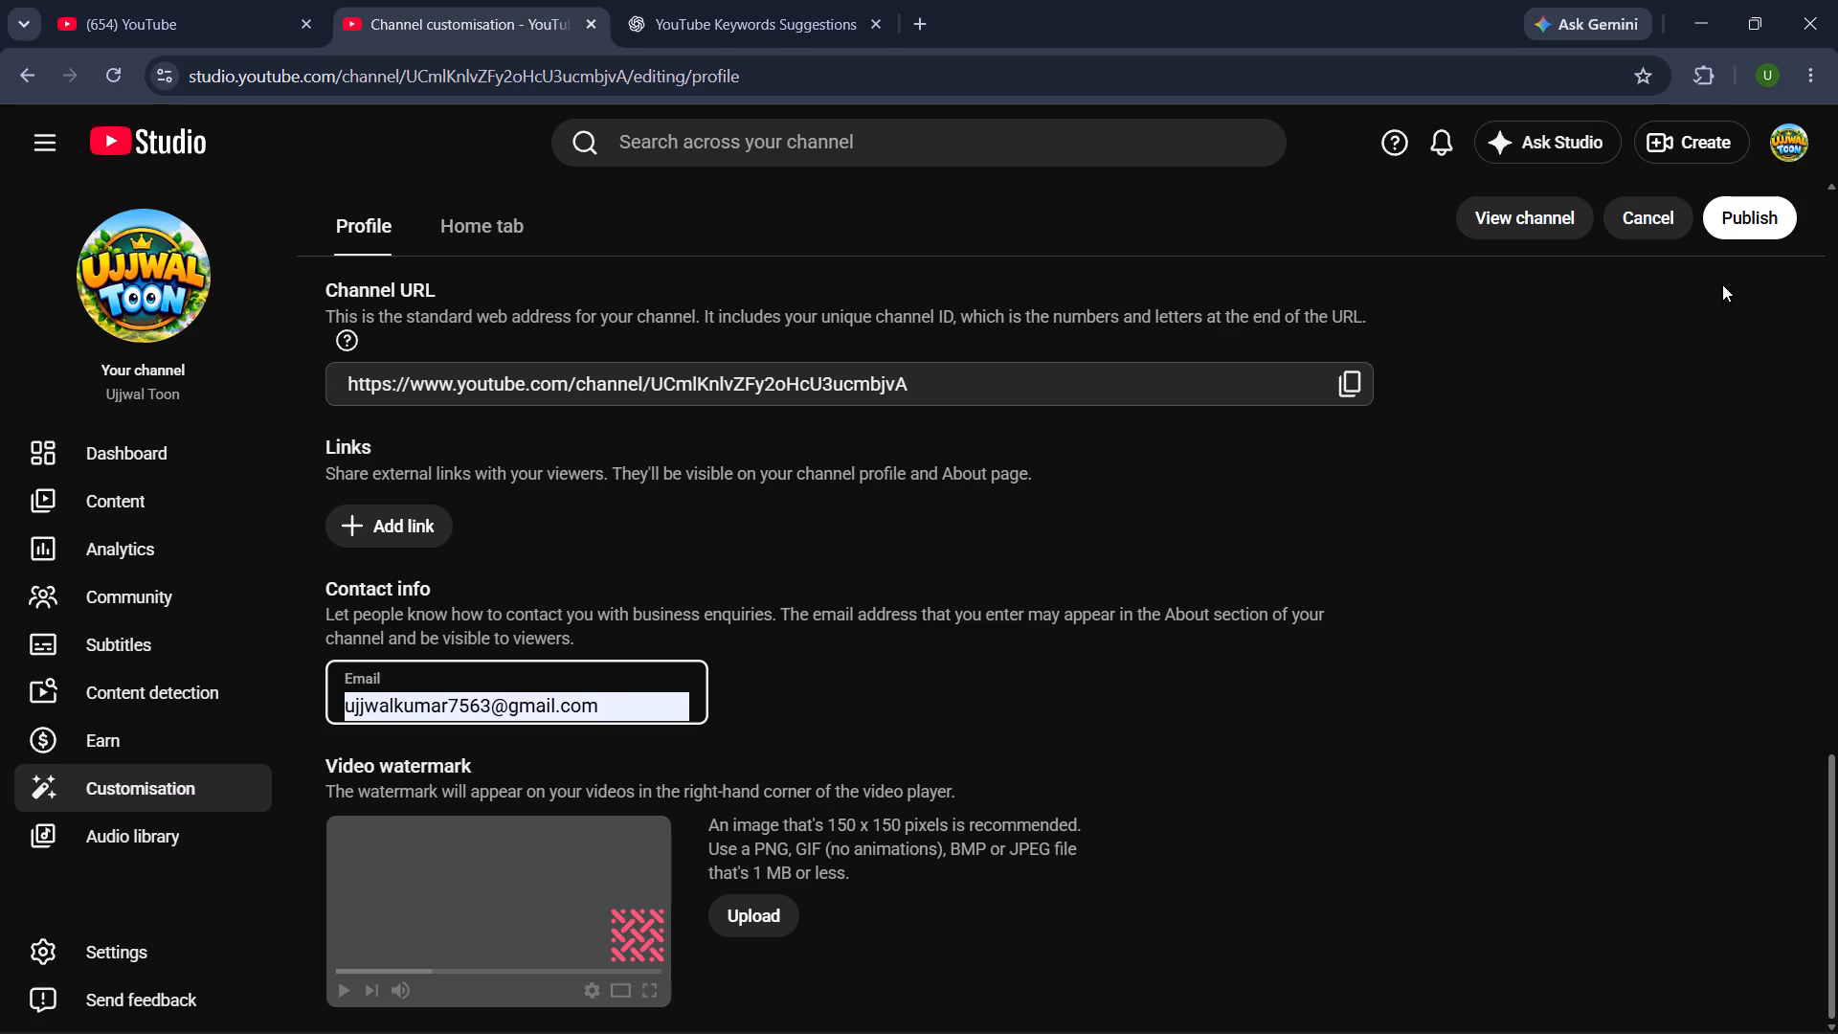
scroll(904, 847, "down", 2)
left_click_drag(650, 932, 637, 852)
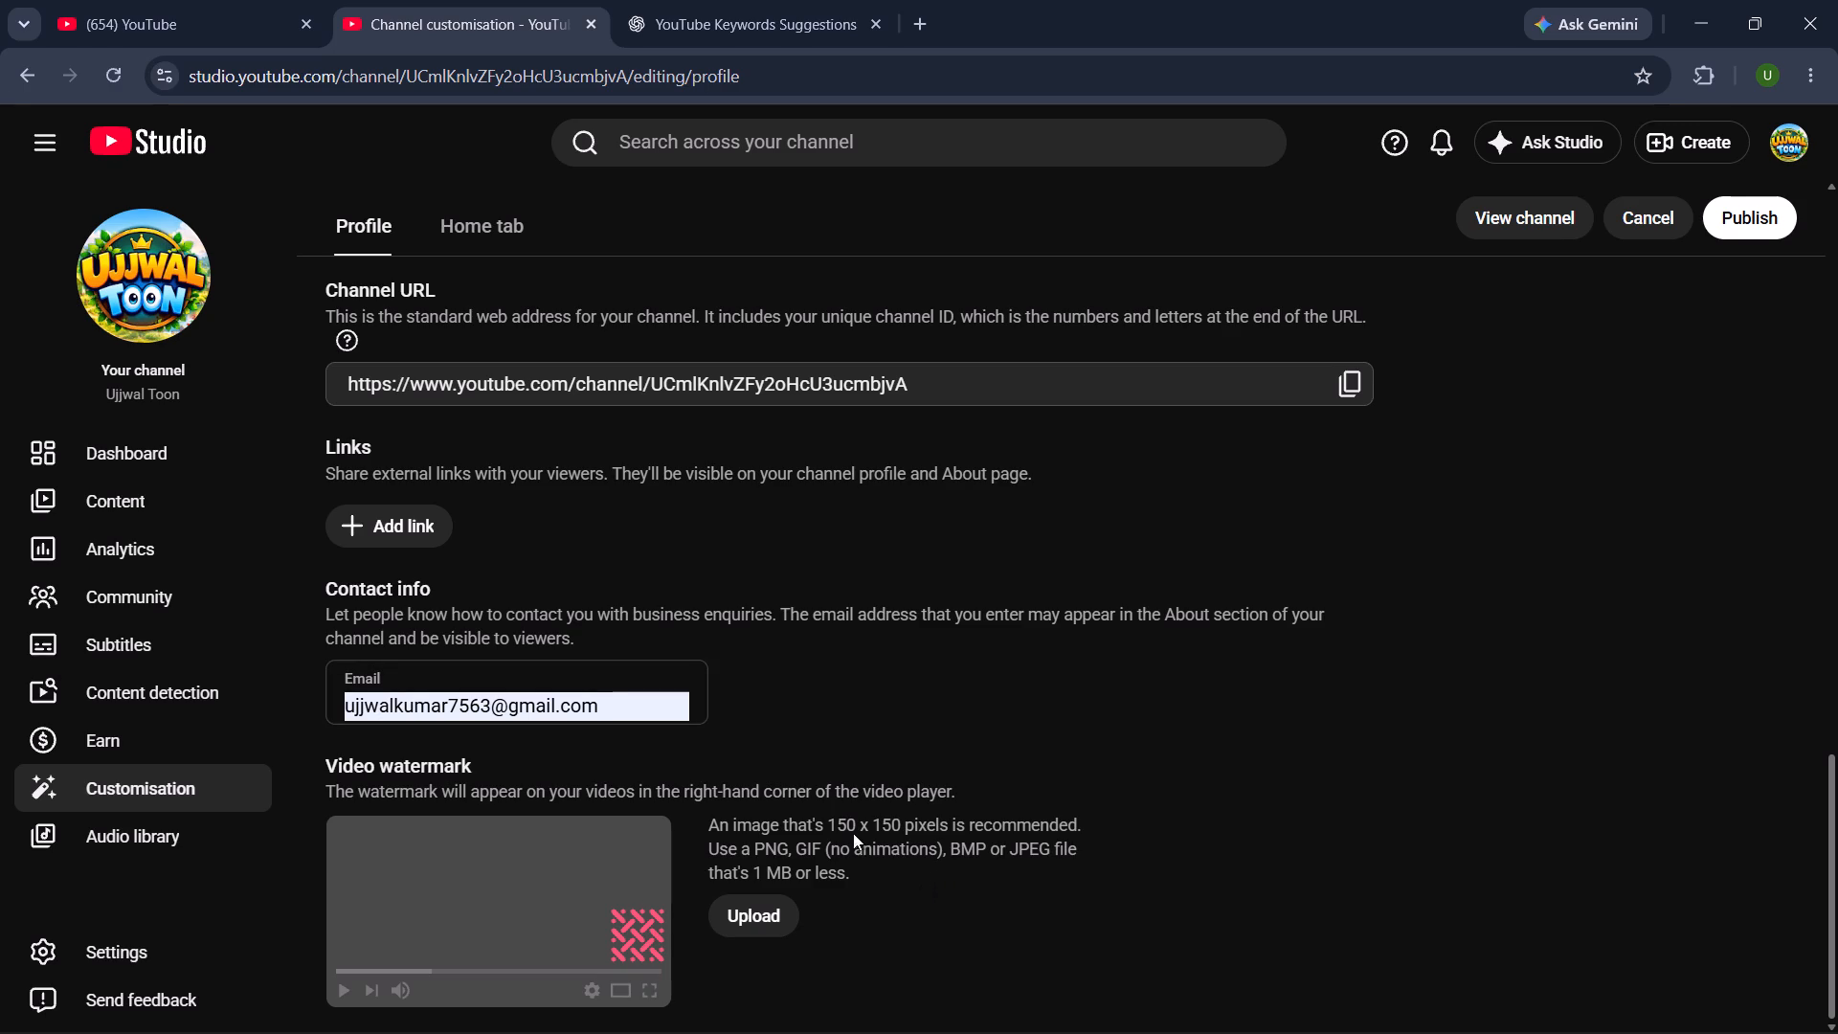
left_click(1490, 577)
left_click(1754, 222)
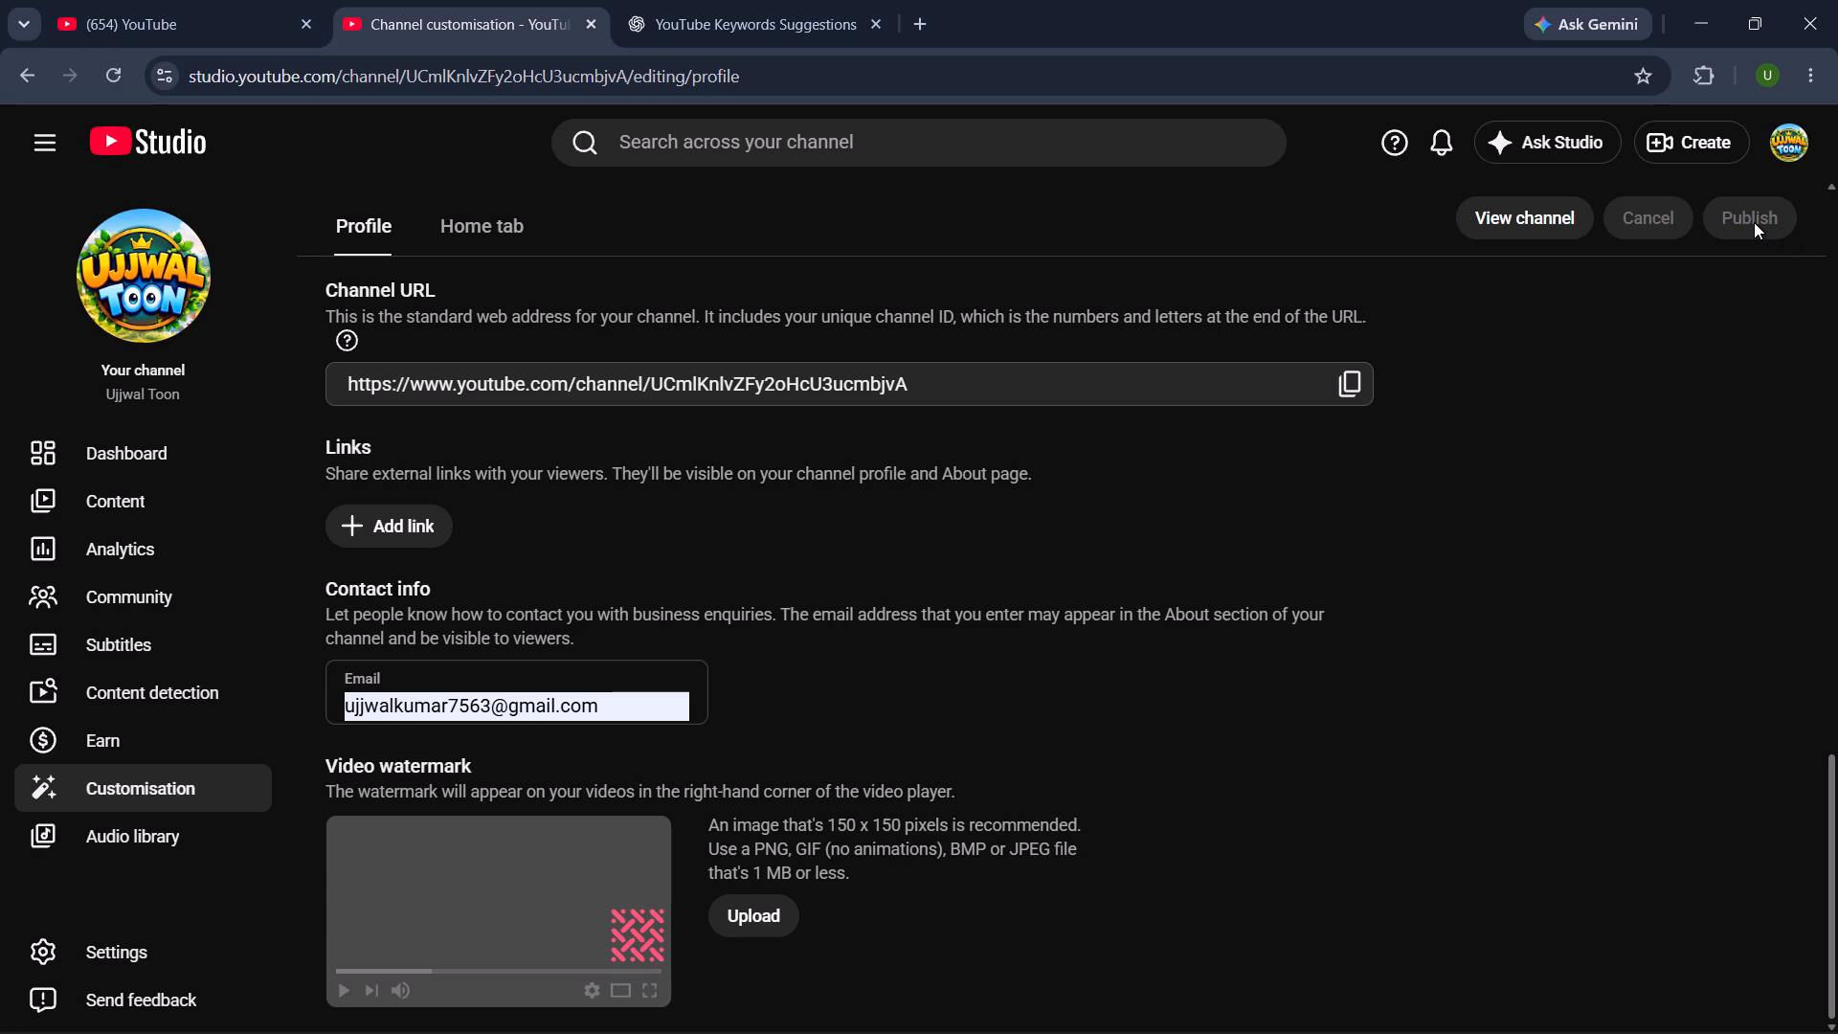
left_click(1027, 684)
scroll(1027, 684, "down", 1)
Open the Home tab customisation and turn on showing the channel's Home tab.
left_click(485, 224)
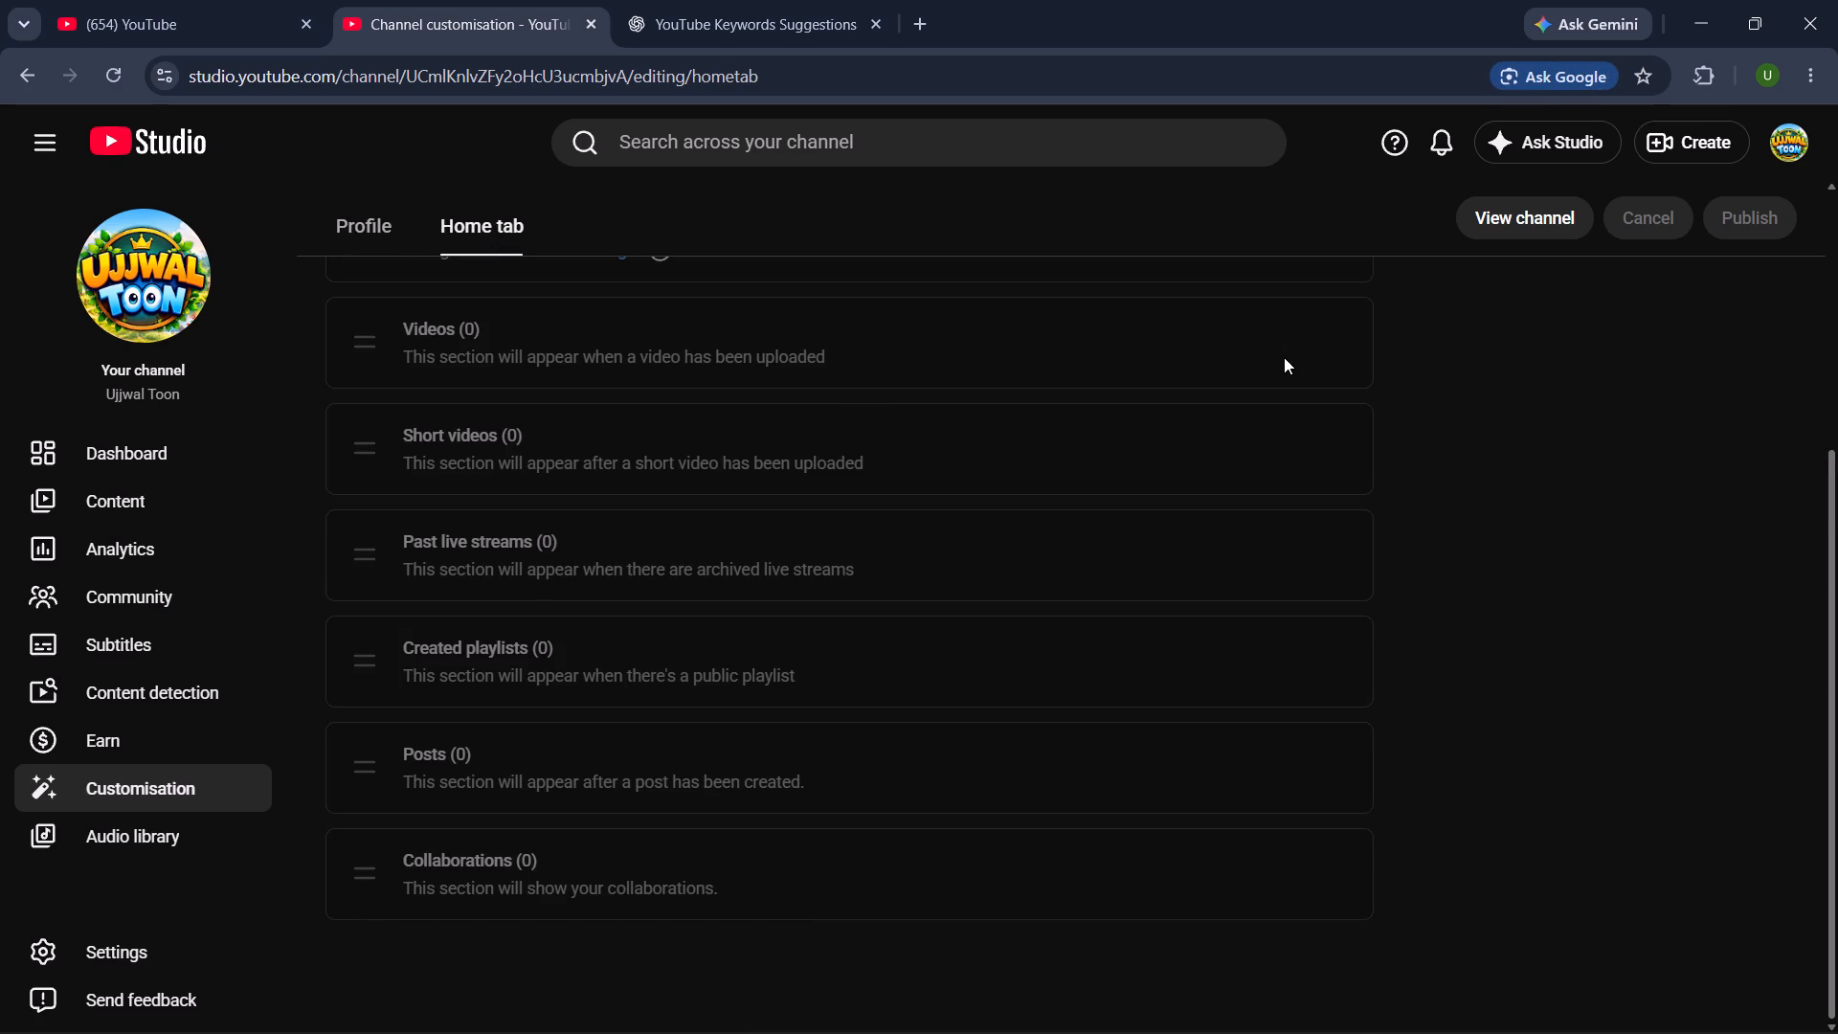
scroll(1284, 357, "up", 4)
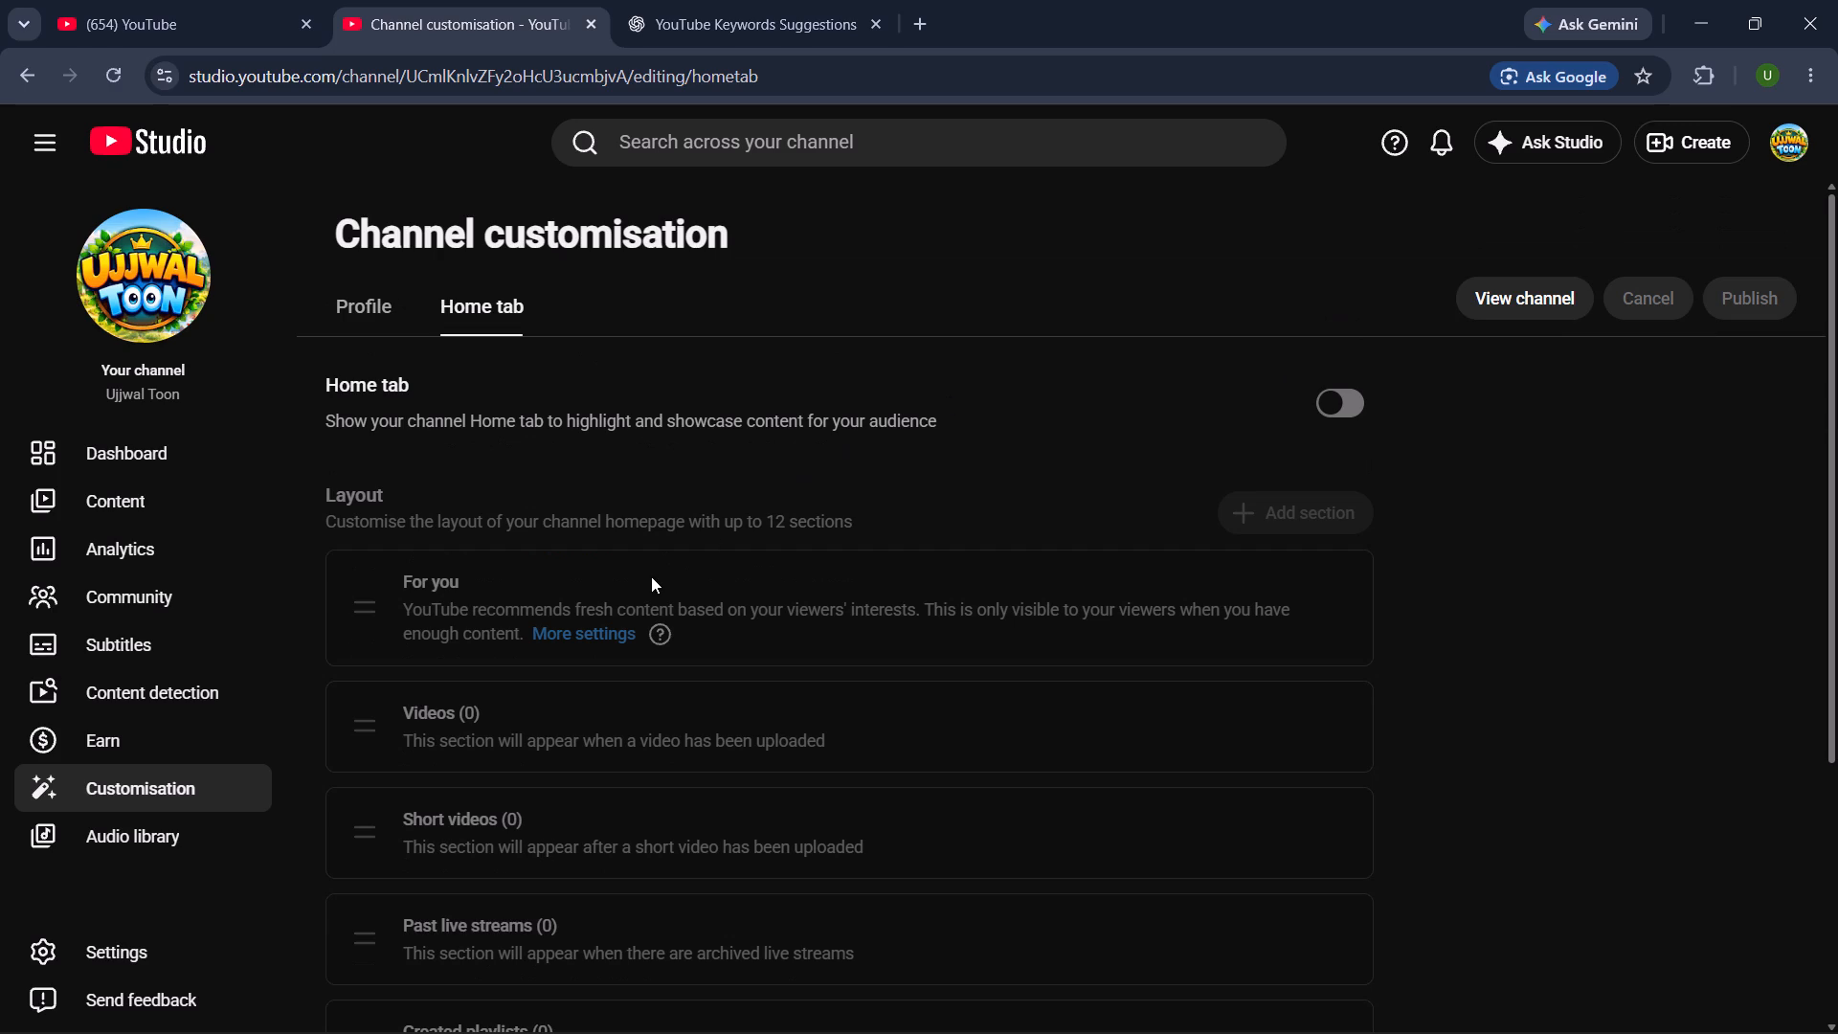
left_click(1286, 516)
left_click(1340, 402)
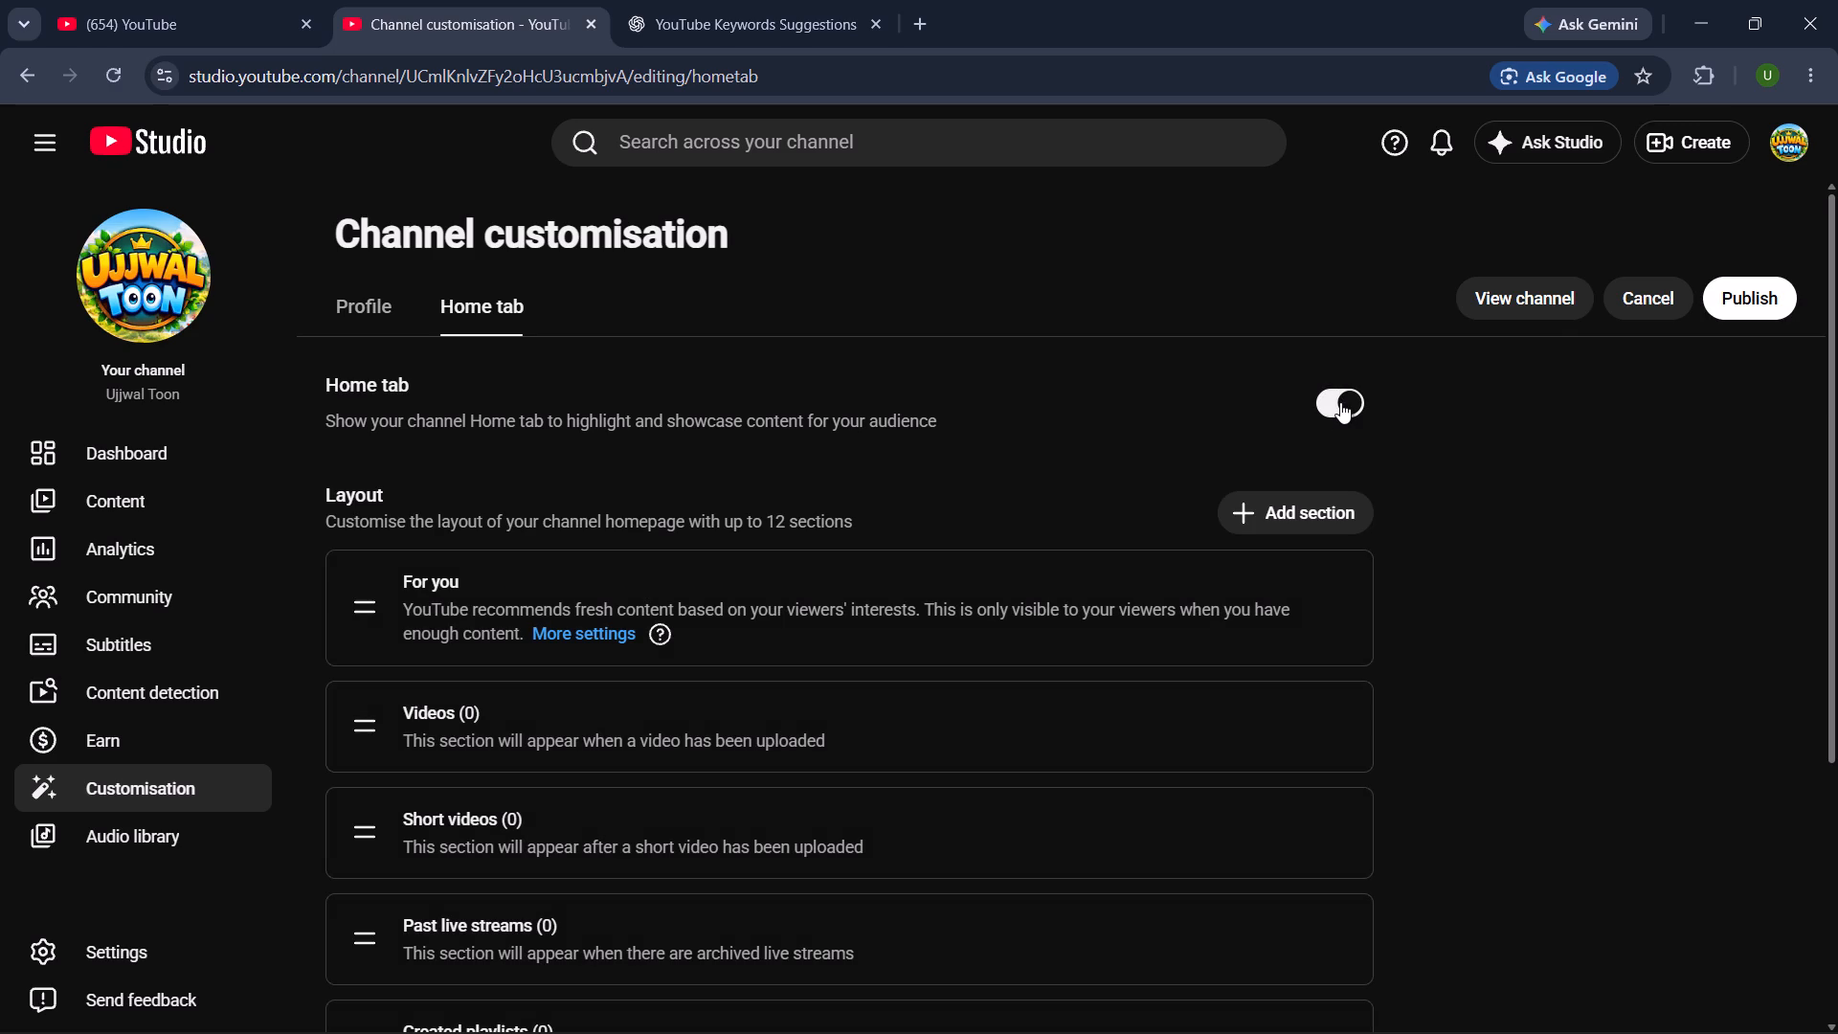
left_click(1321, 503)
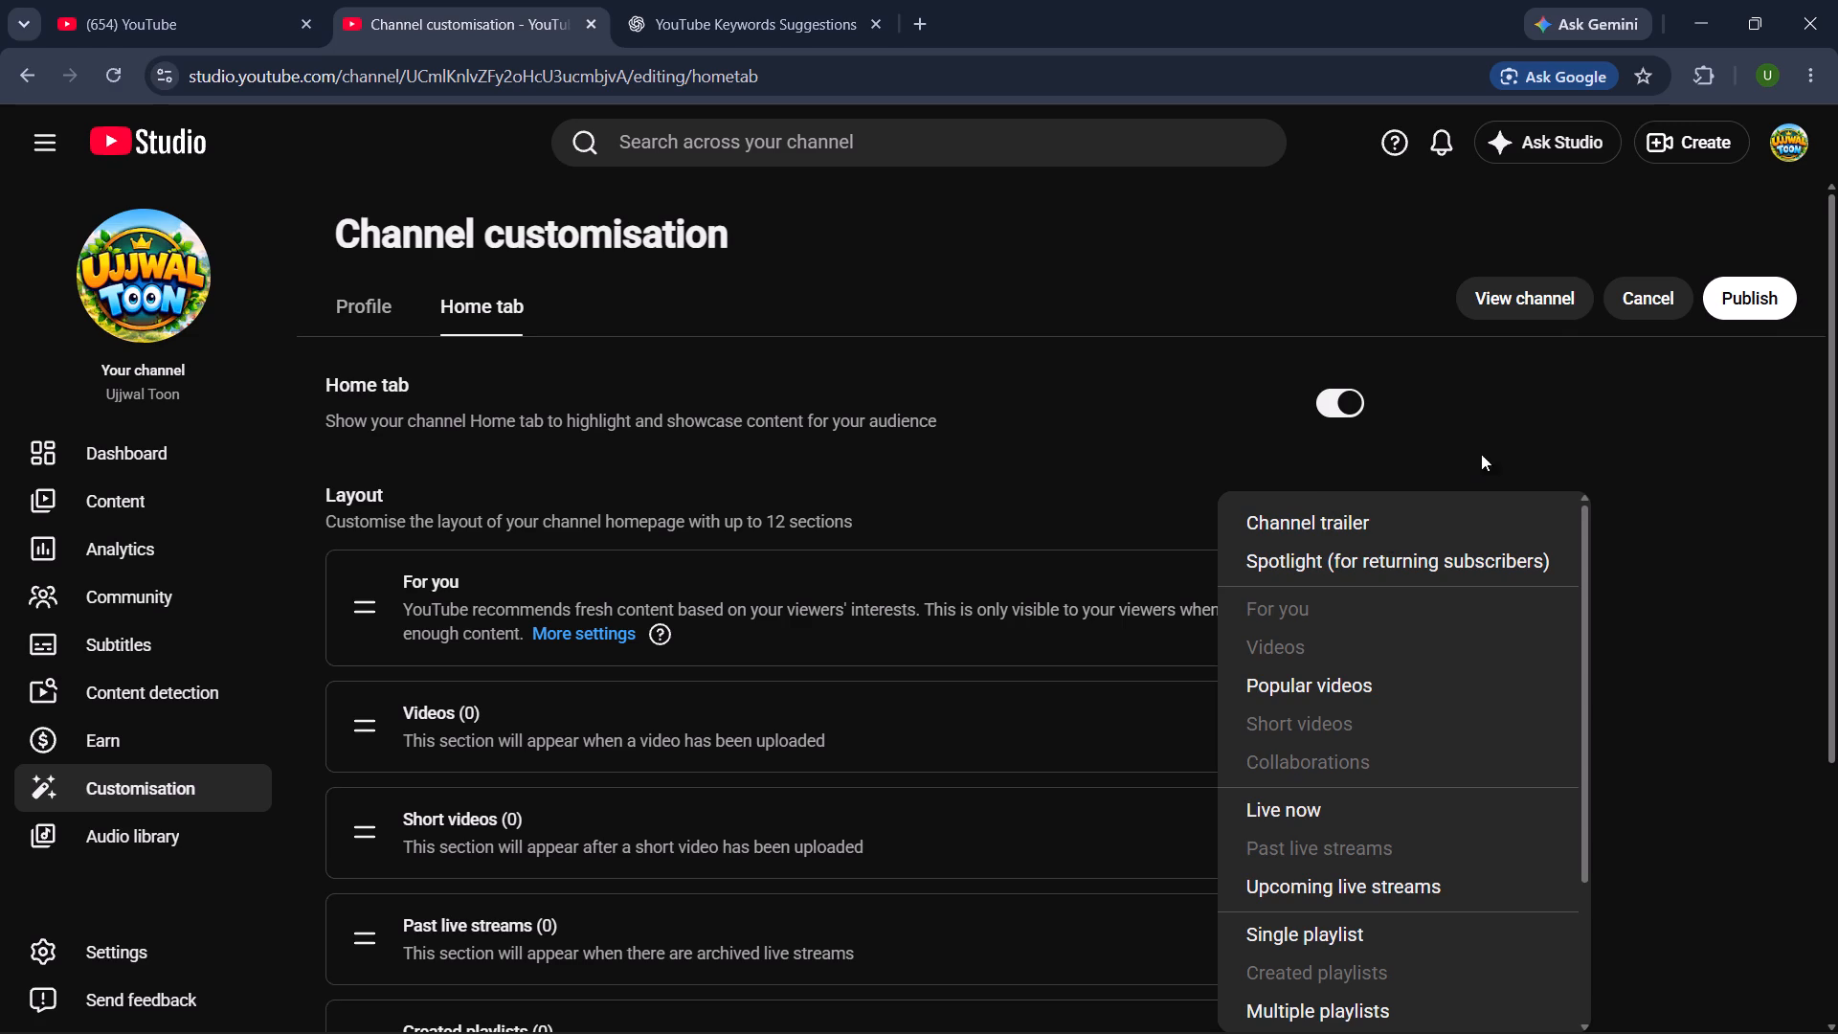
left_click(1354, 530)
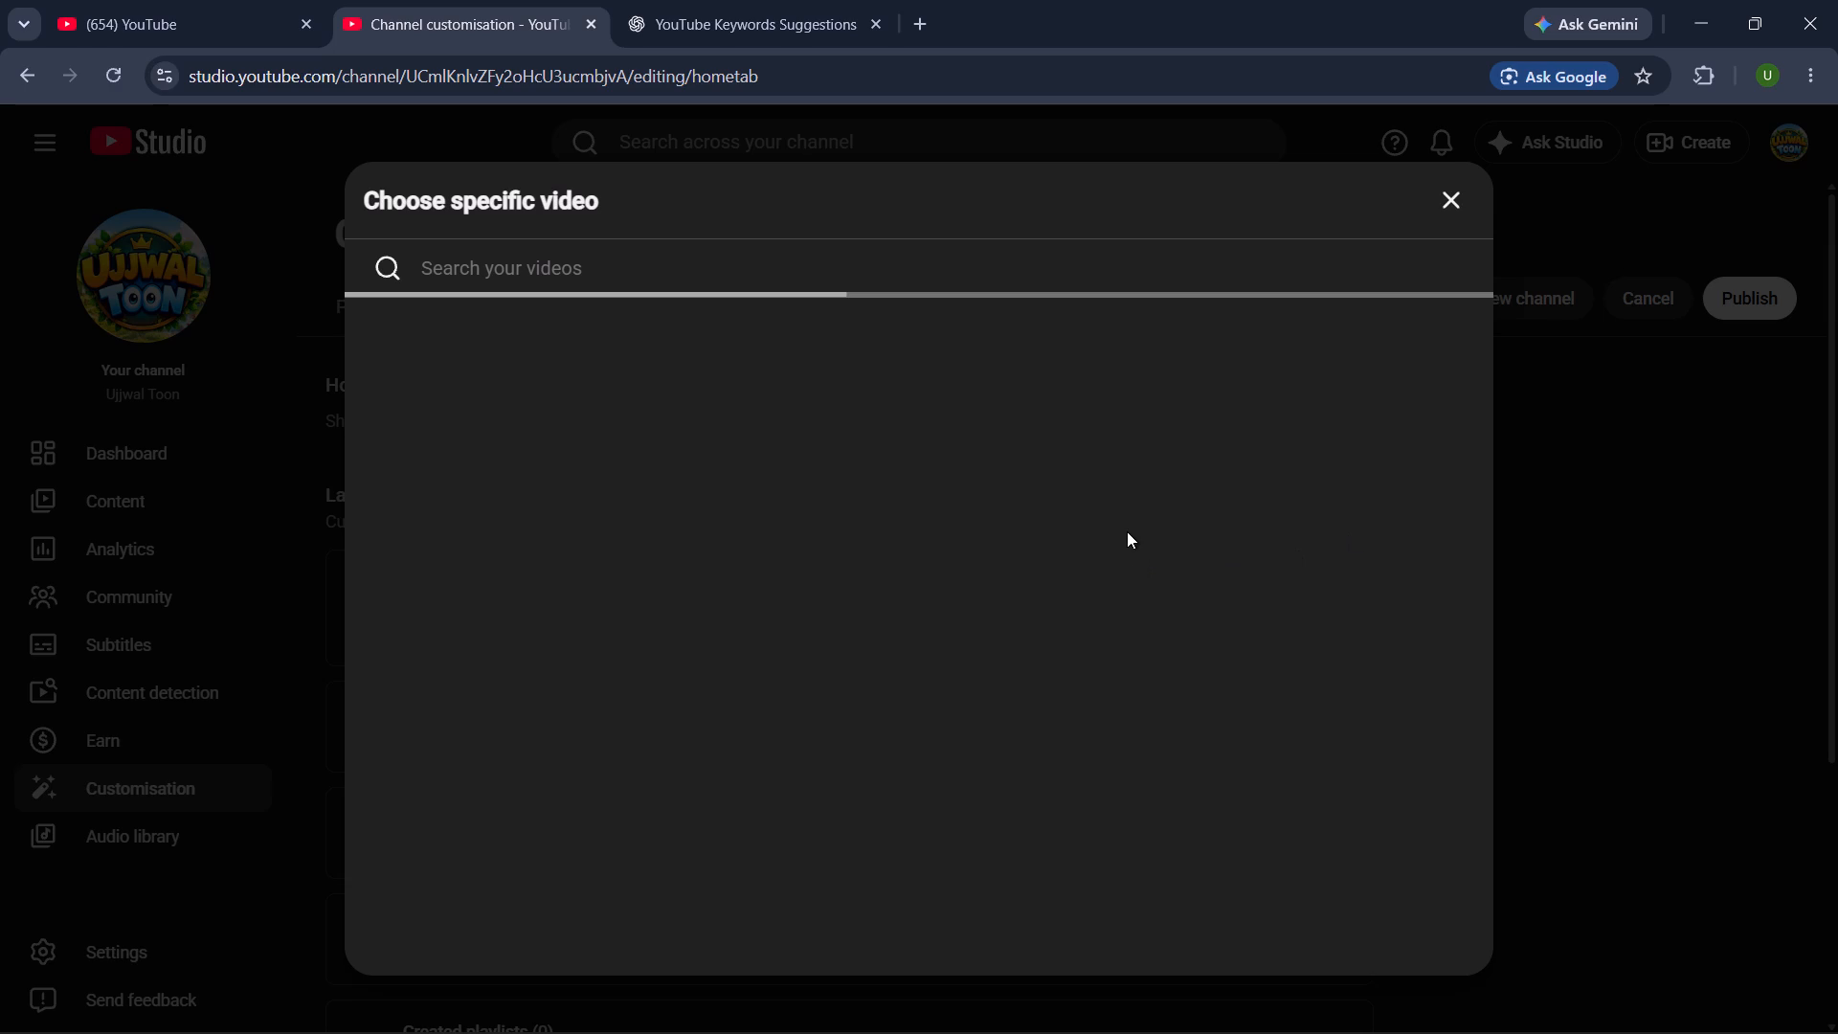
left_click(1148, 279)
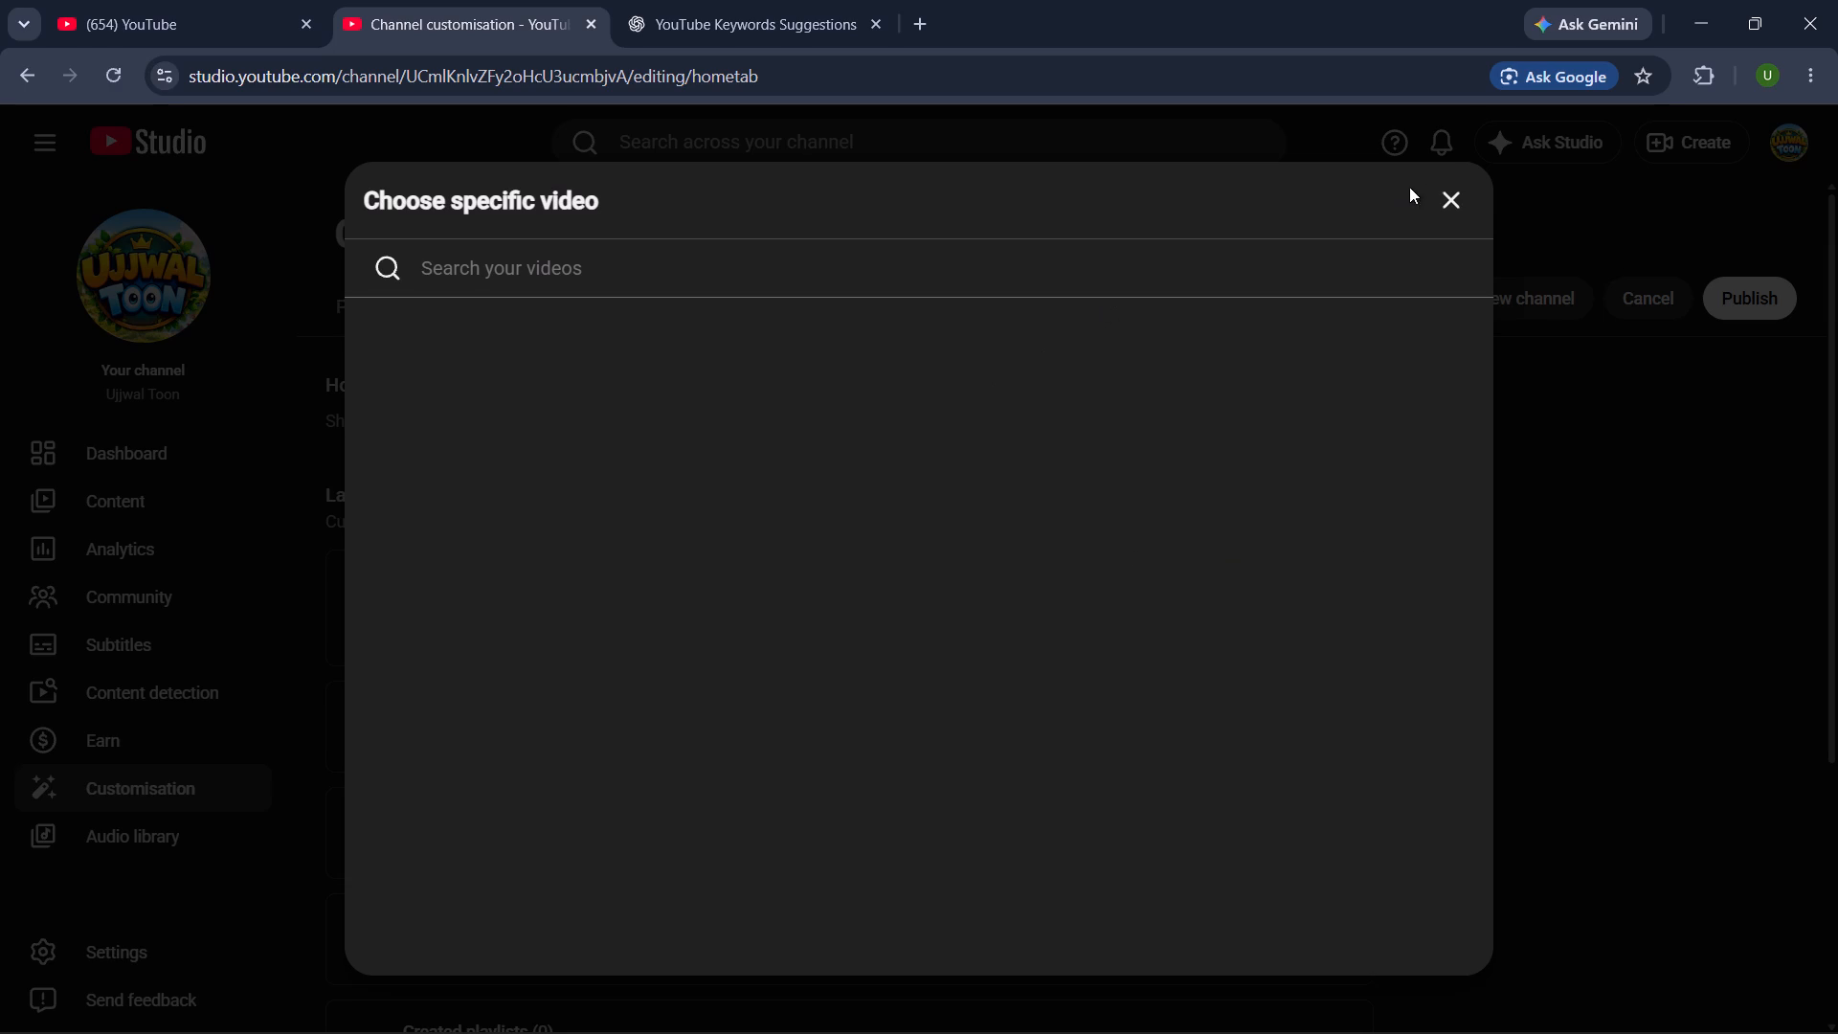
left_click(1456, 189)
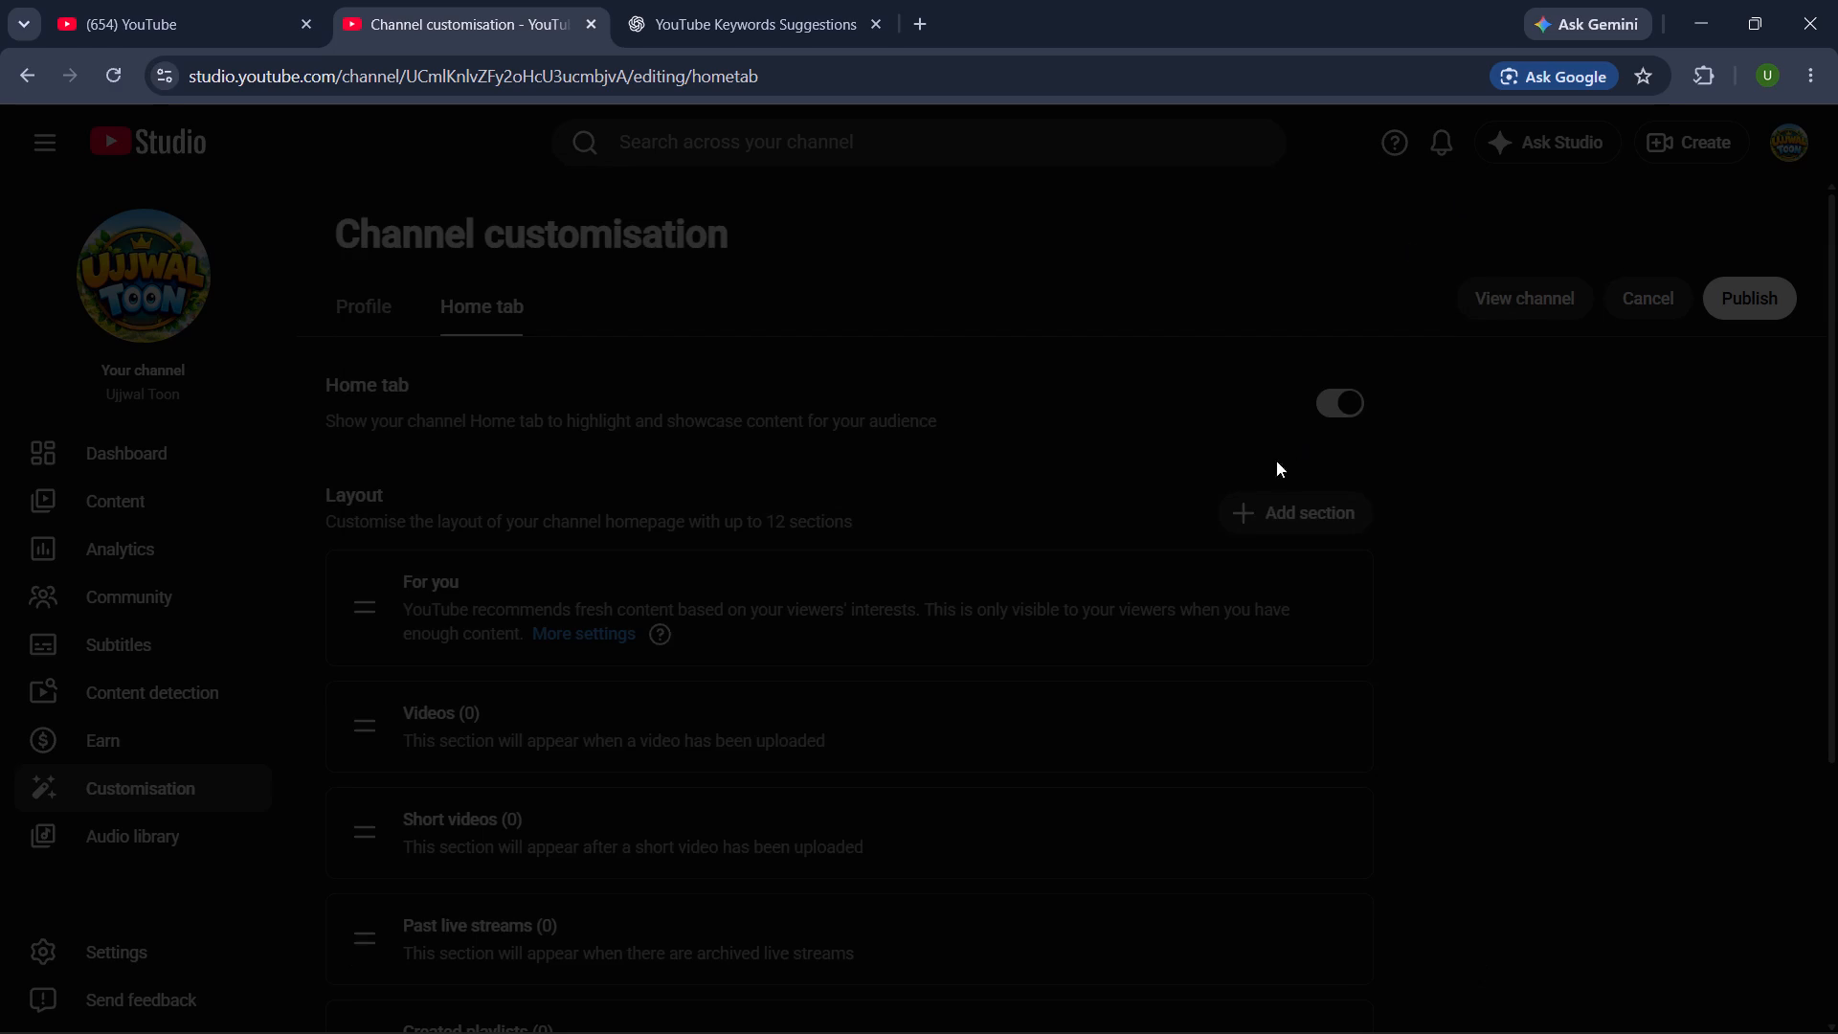
Examine the Home tab's layout sections, including For you, Videos, Short videos, Past live streams and Created playlists.
scroll(1141, 460, "down", 1)
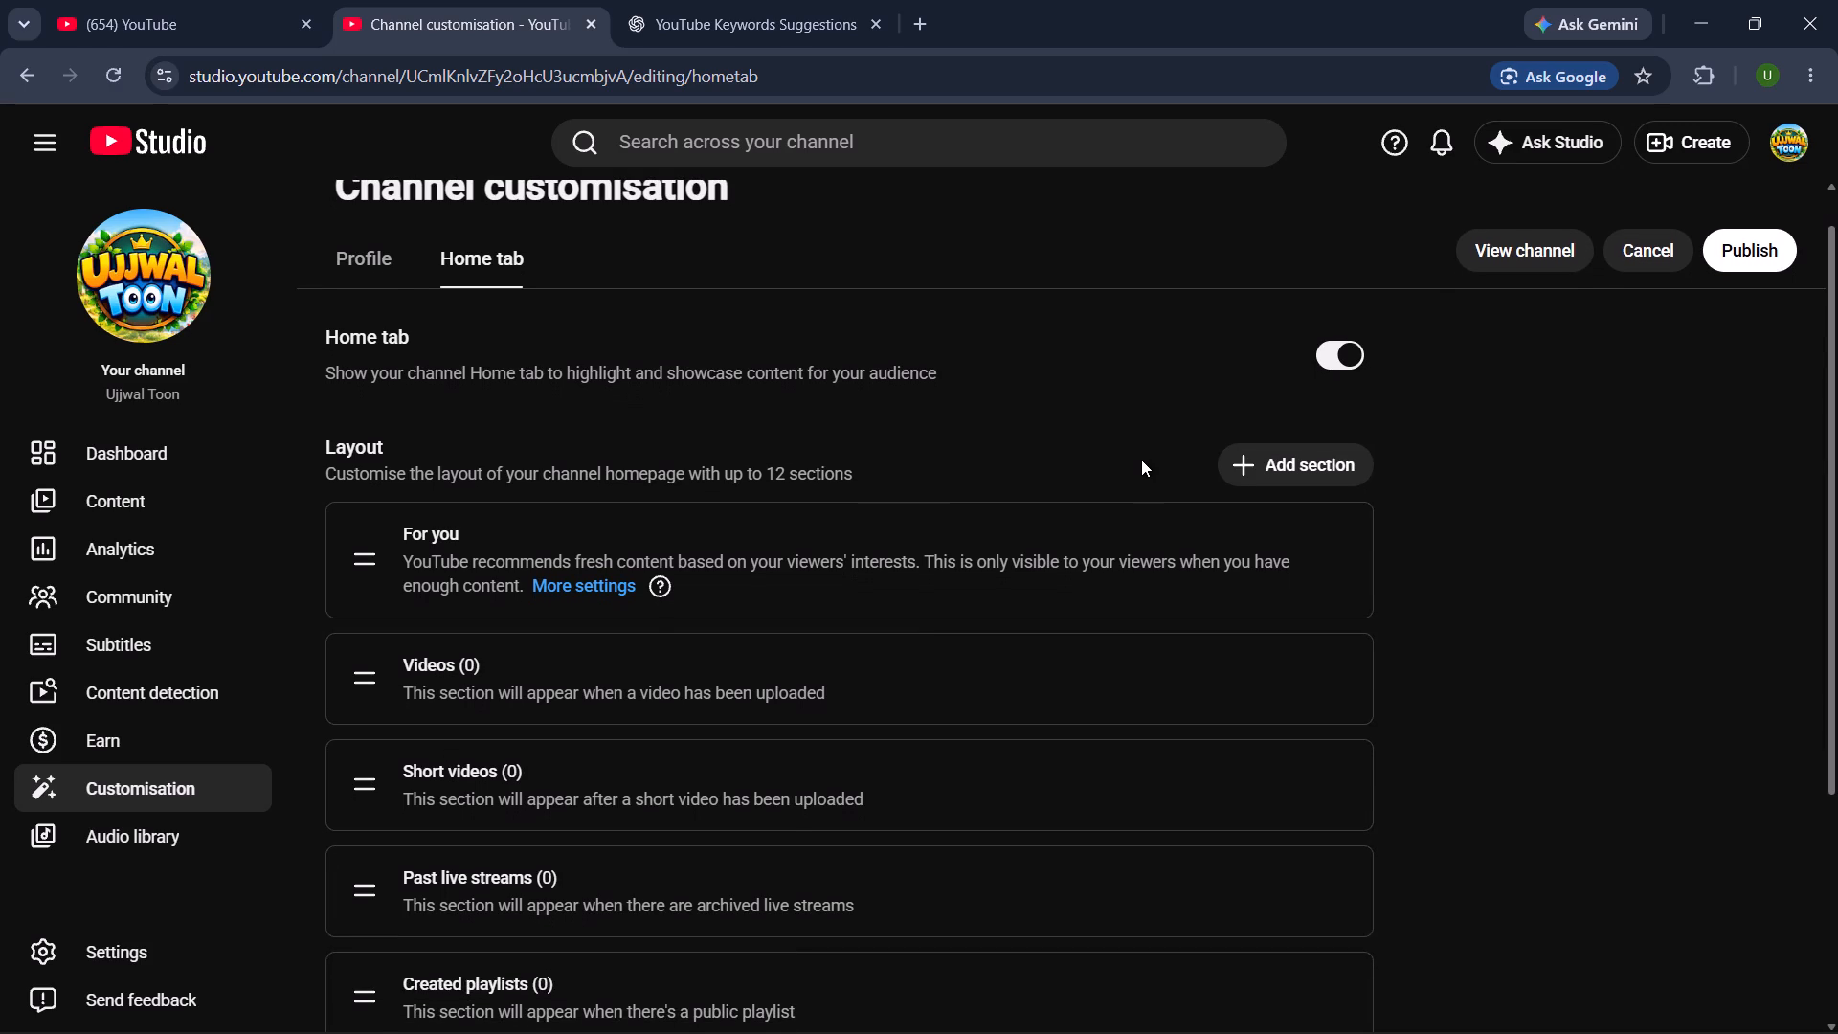
scroll(1141, 460, "down", 4)
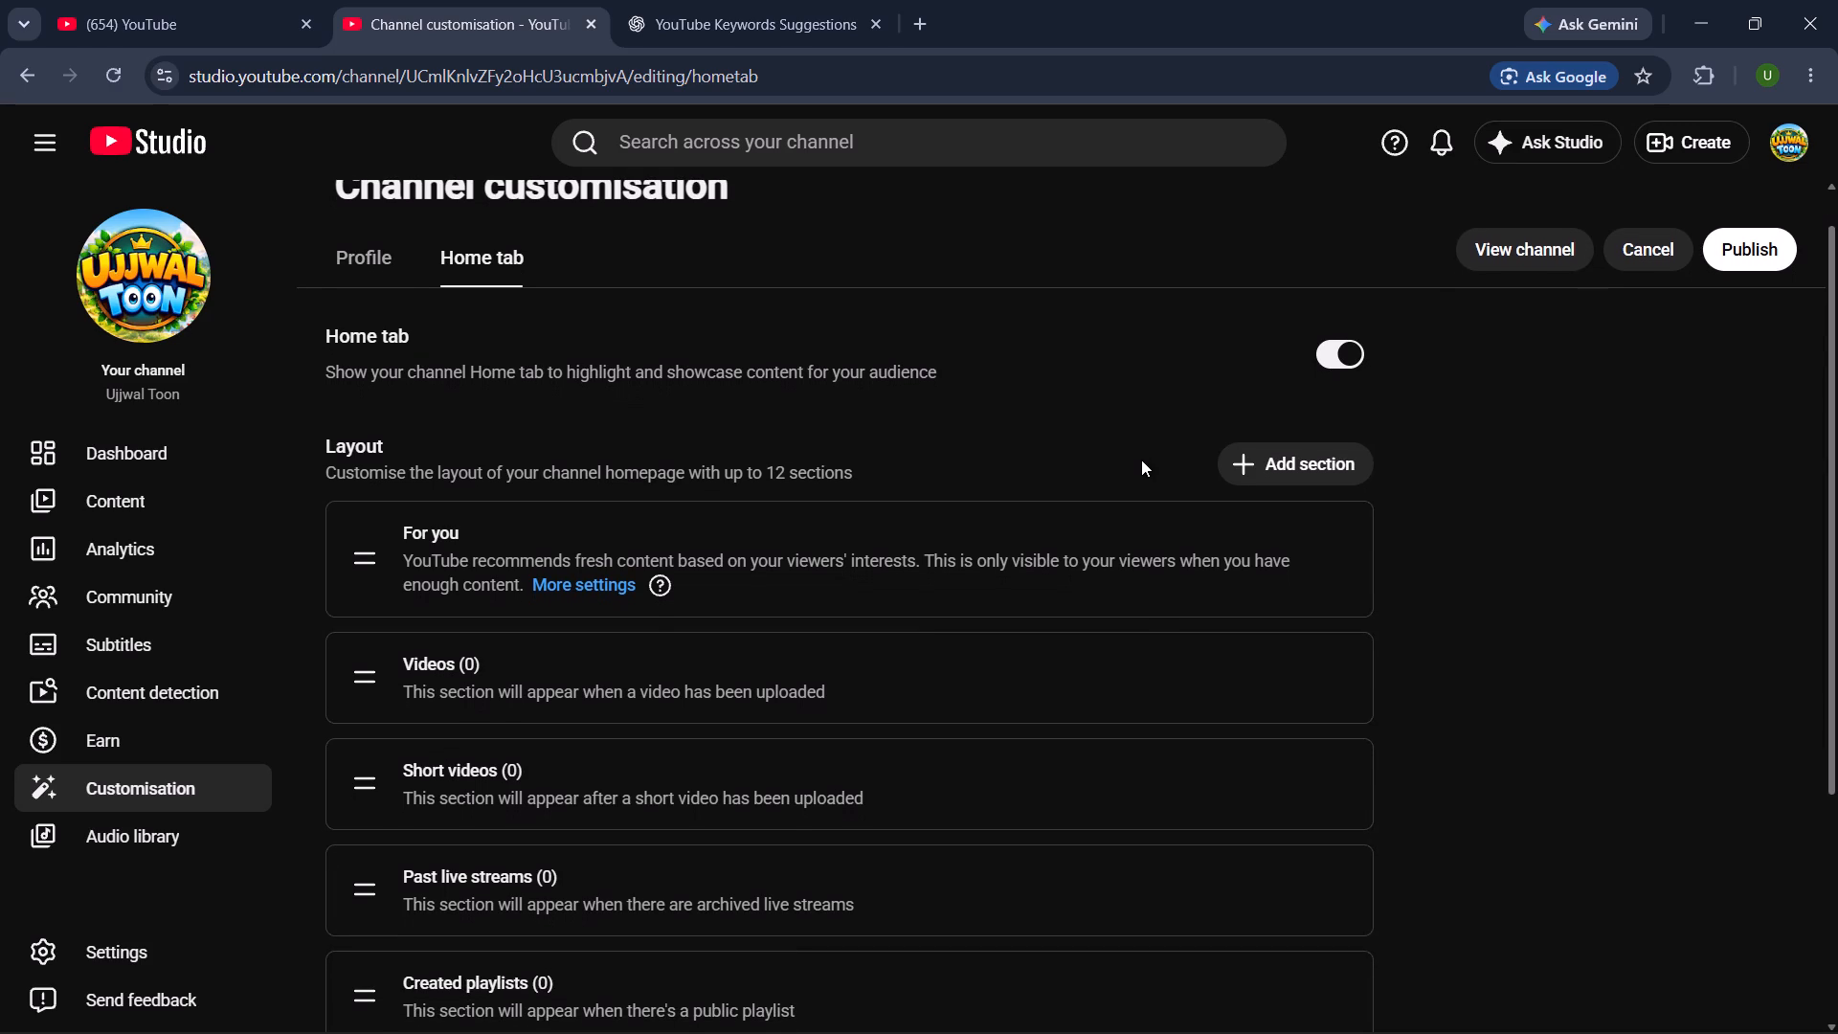
scroll(1141, 460, "down", 2)
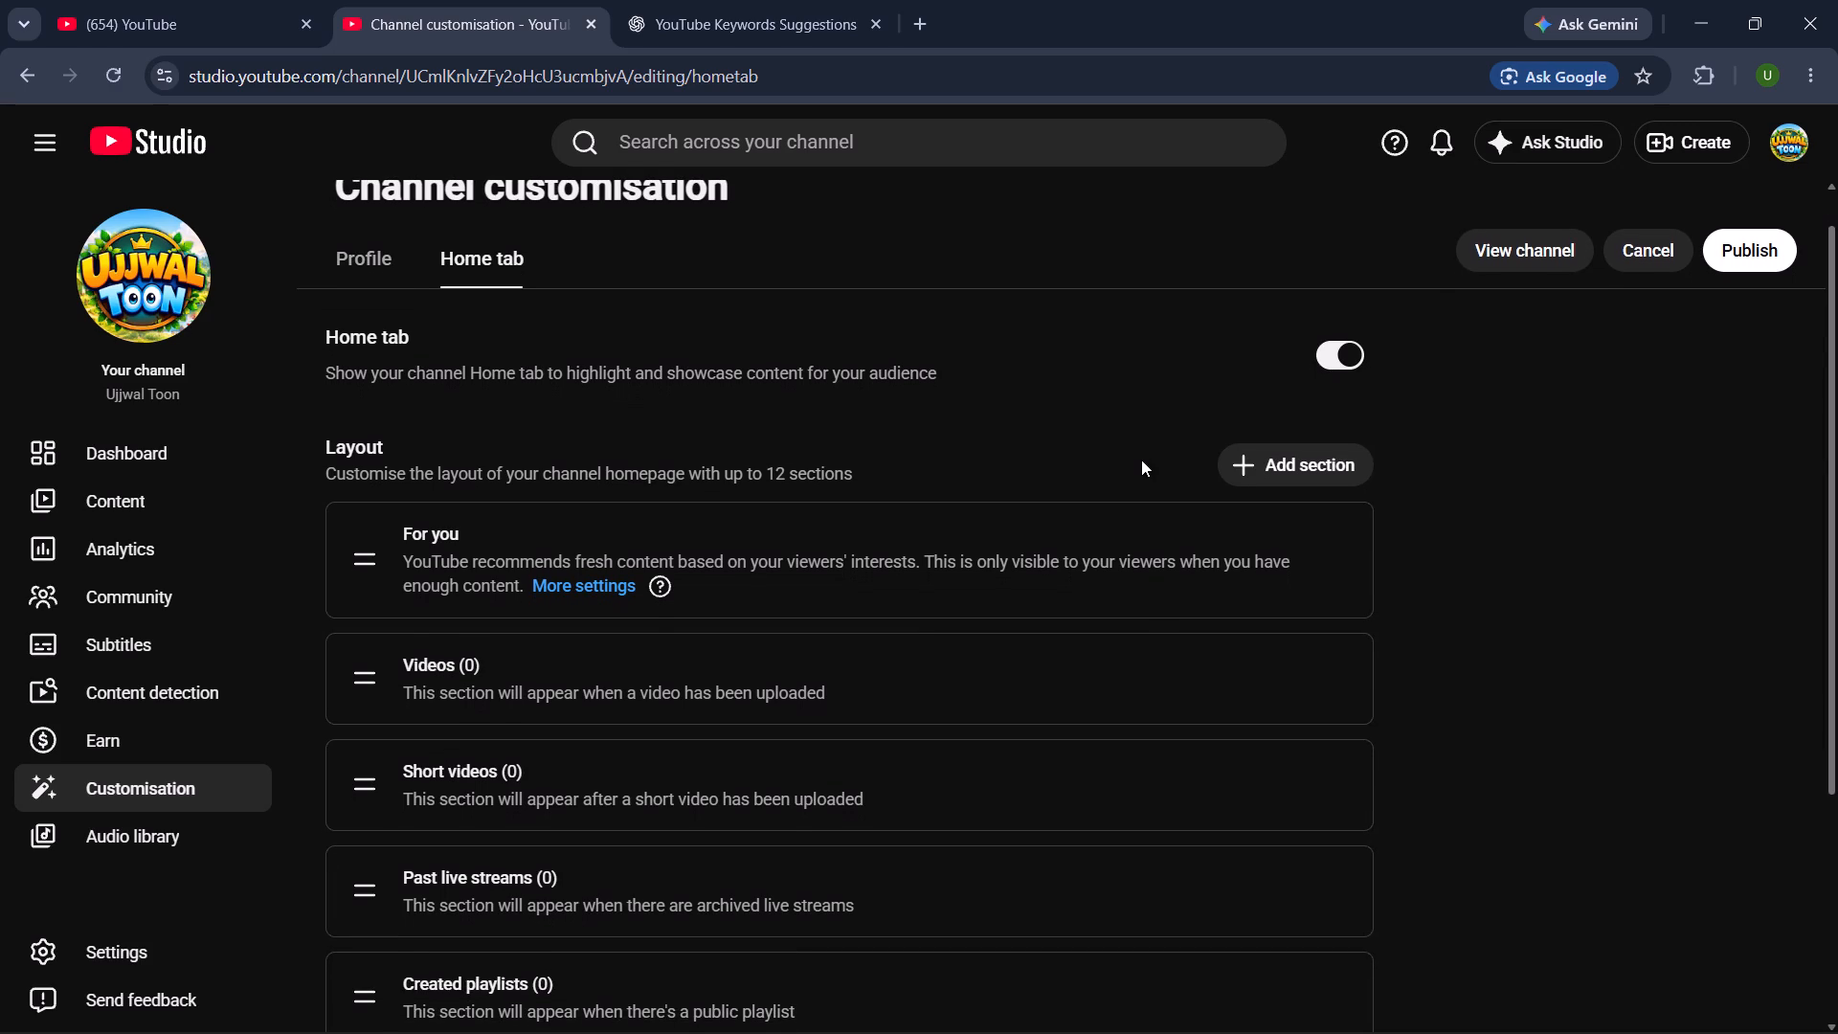
scroll(1141, 460, "down", 4)
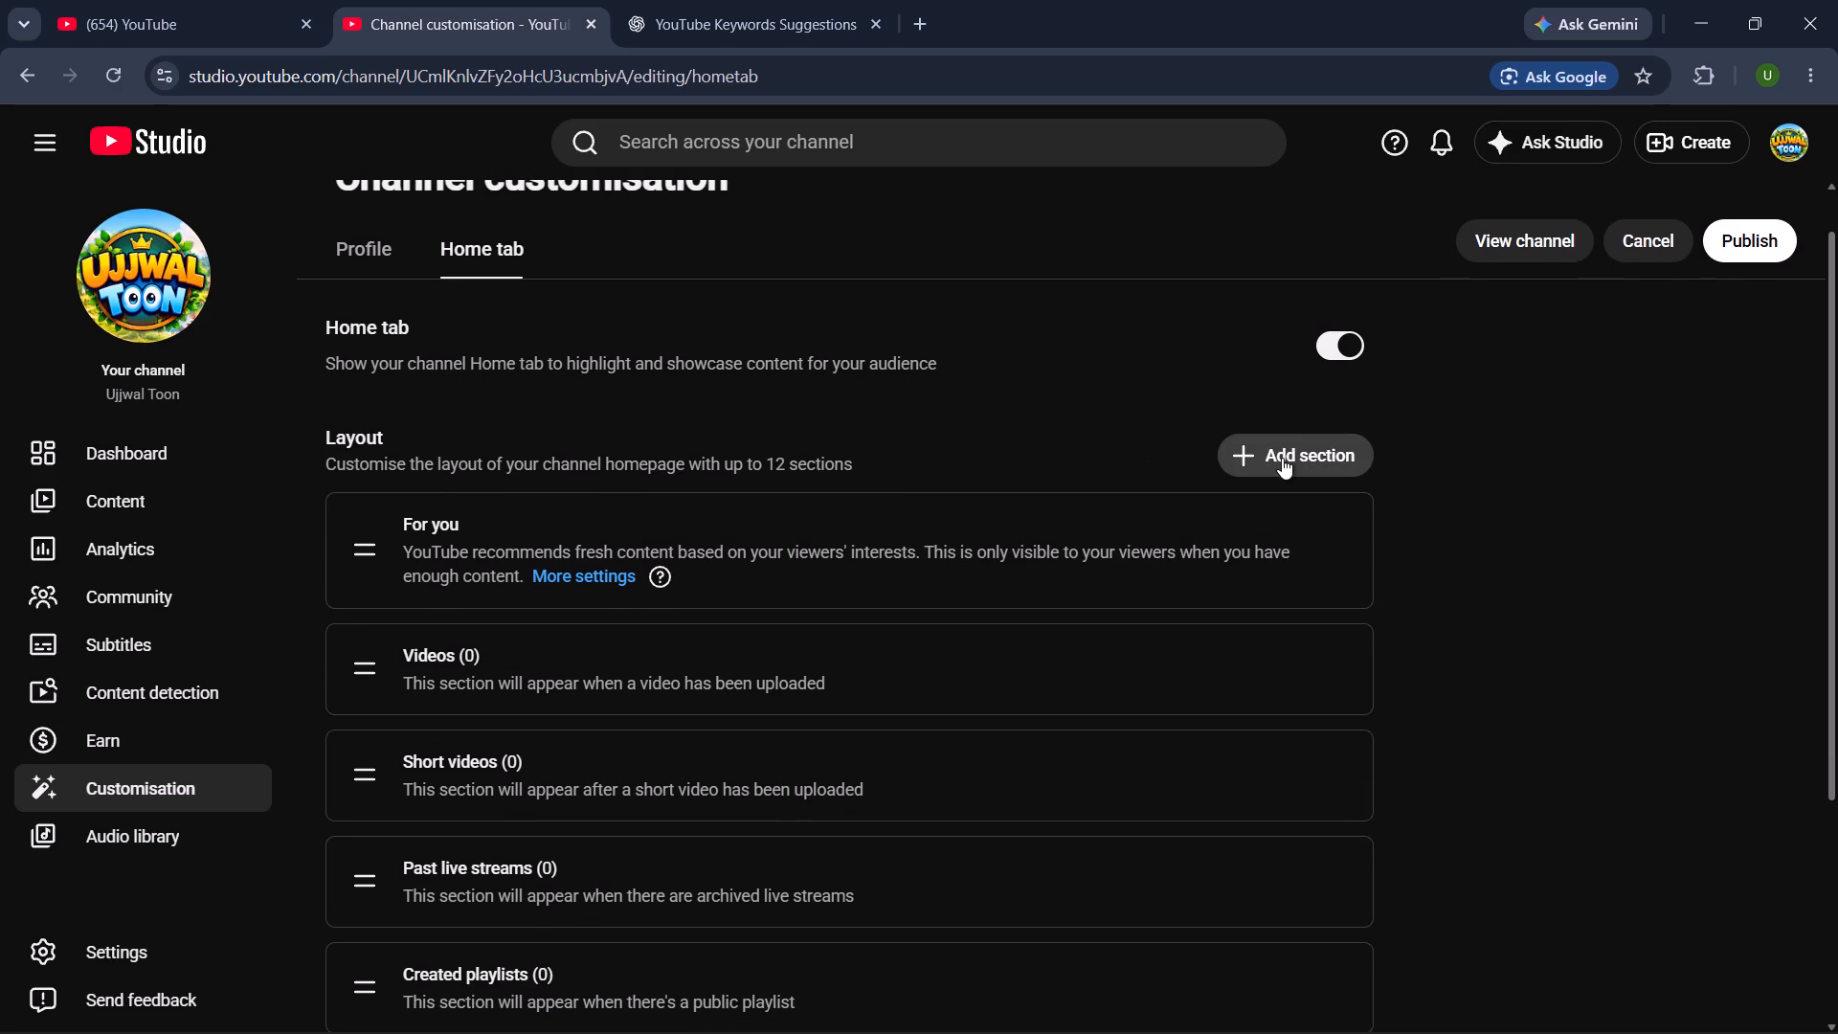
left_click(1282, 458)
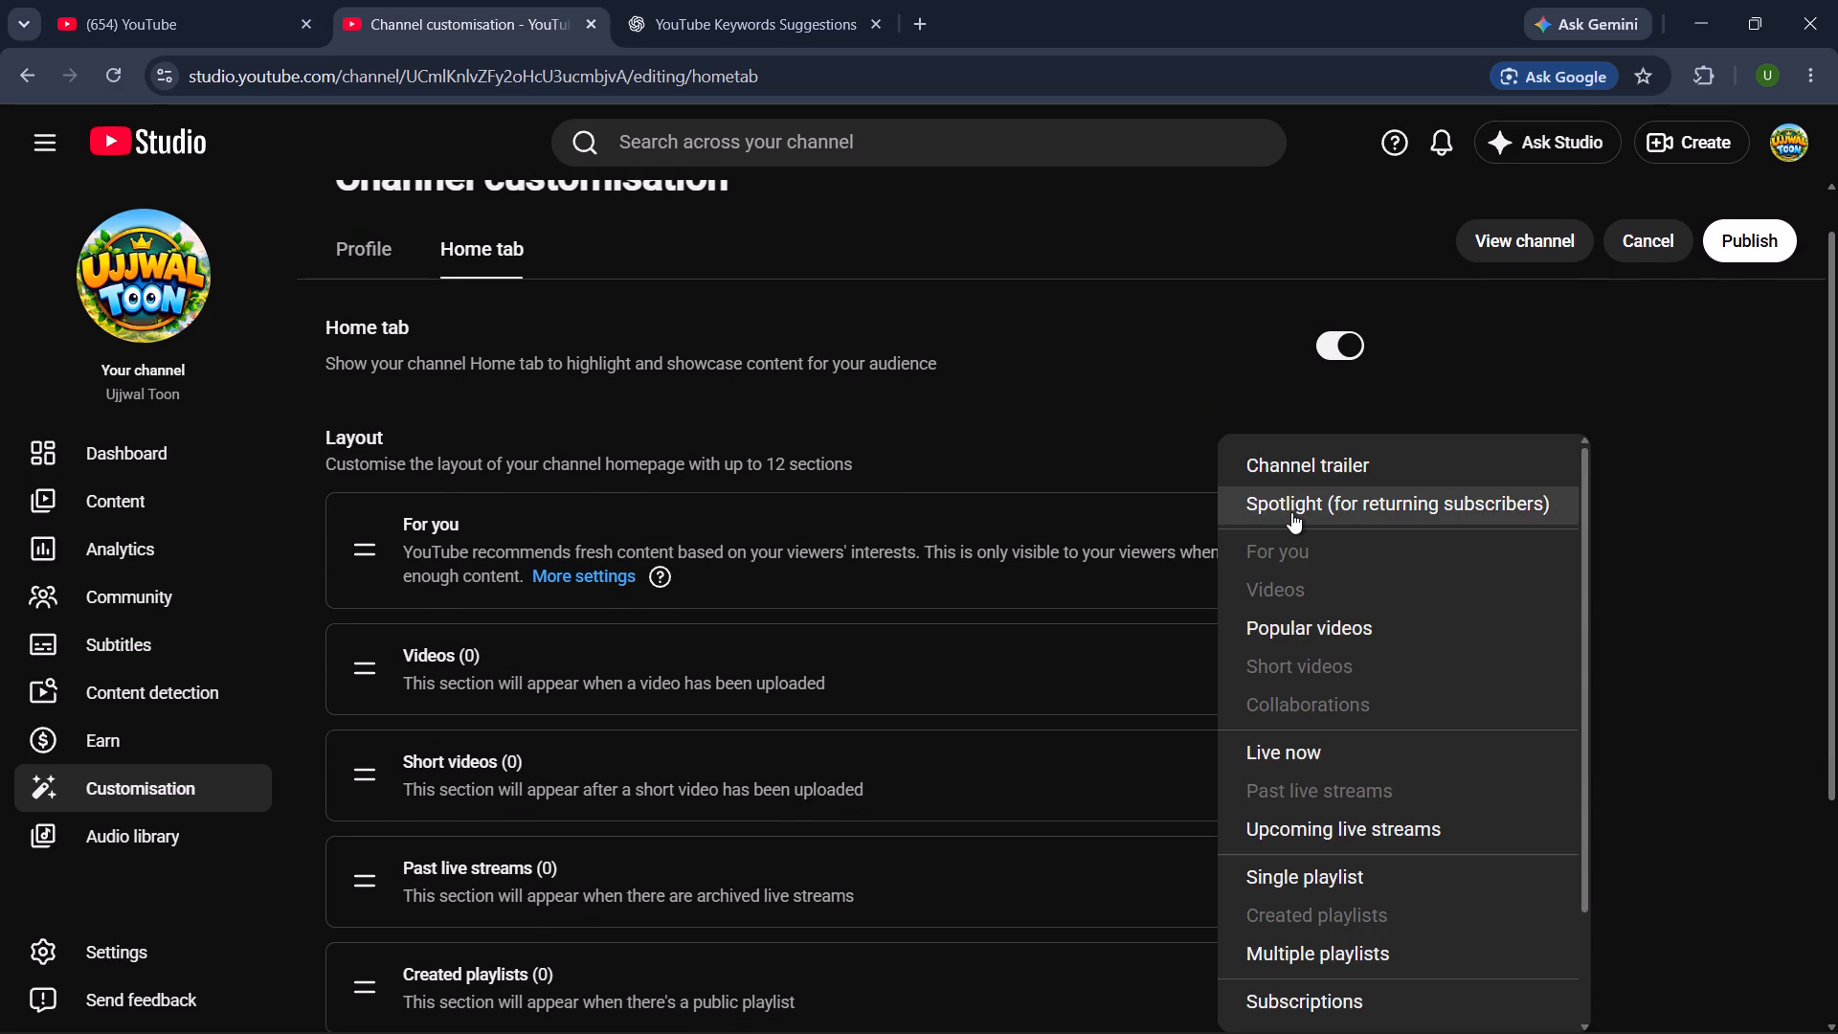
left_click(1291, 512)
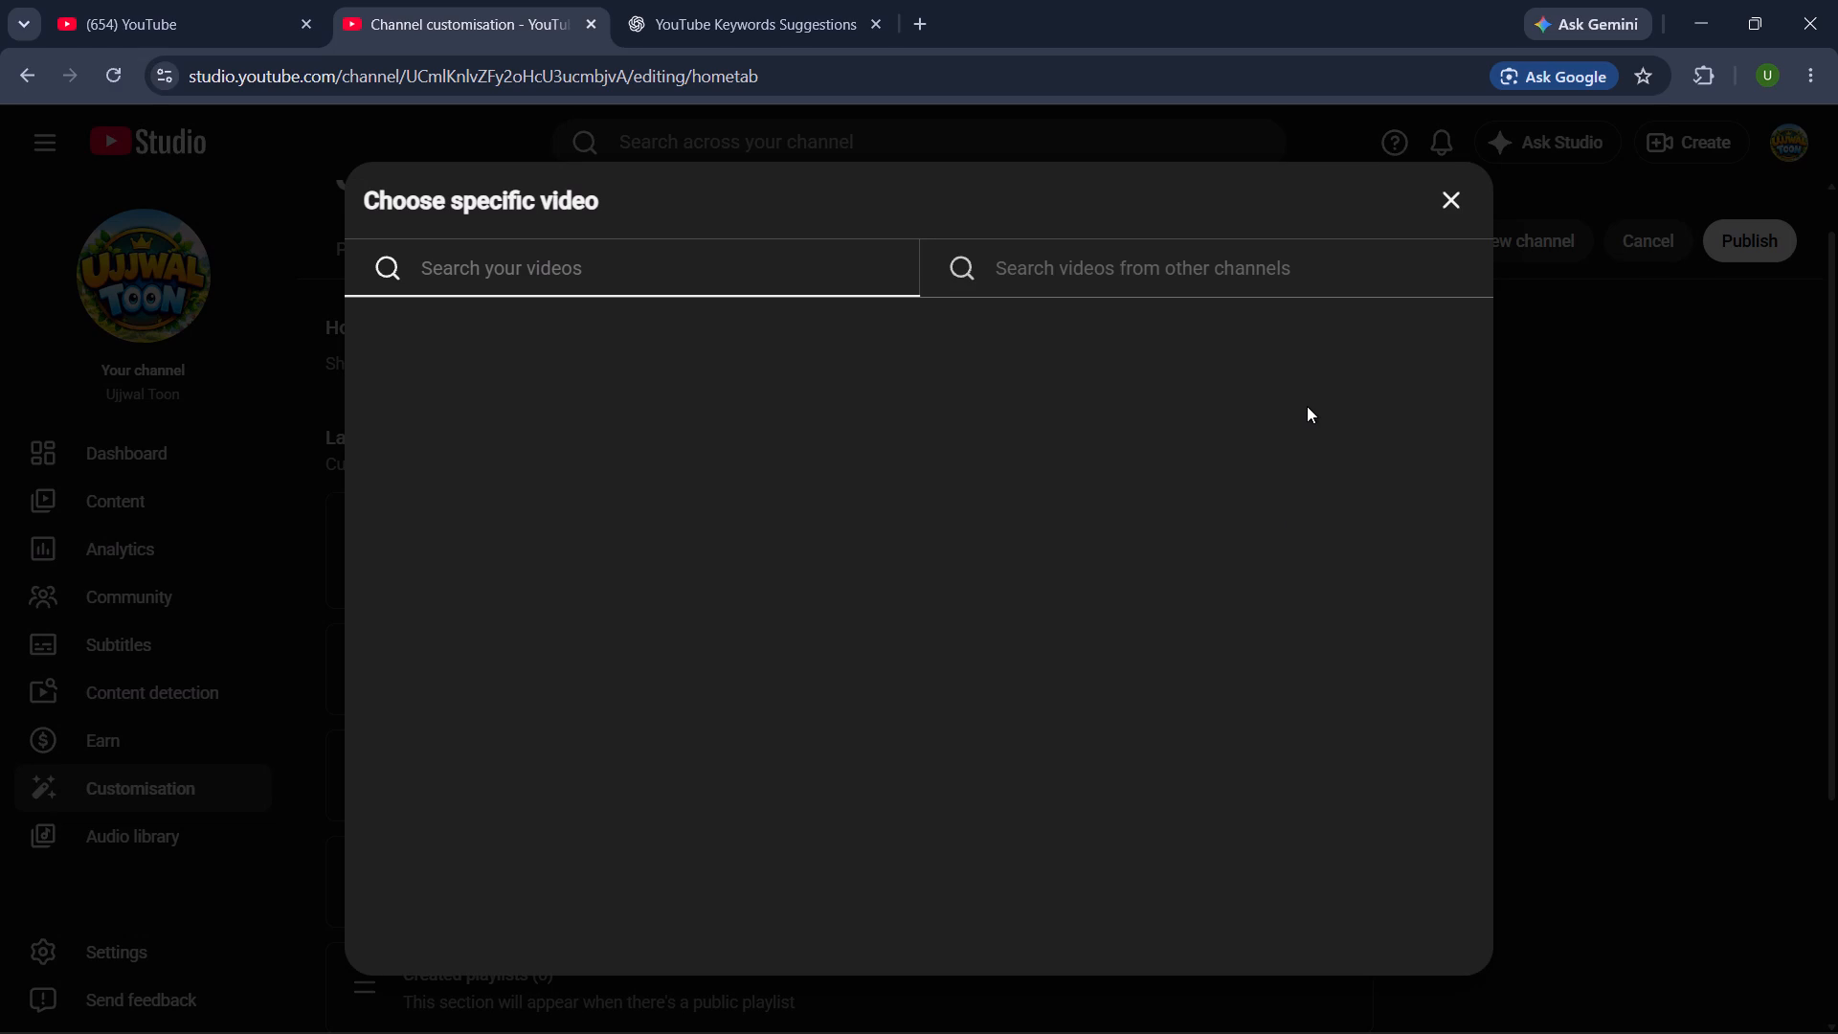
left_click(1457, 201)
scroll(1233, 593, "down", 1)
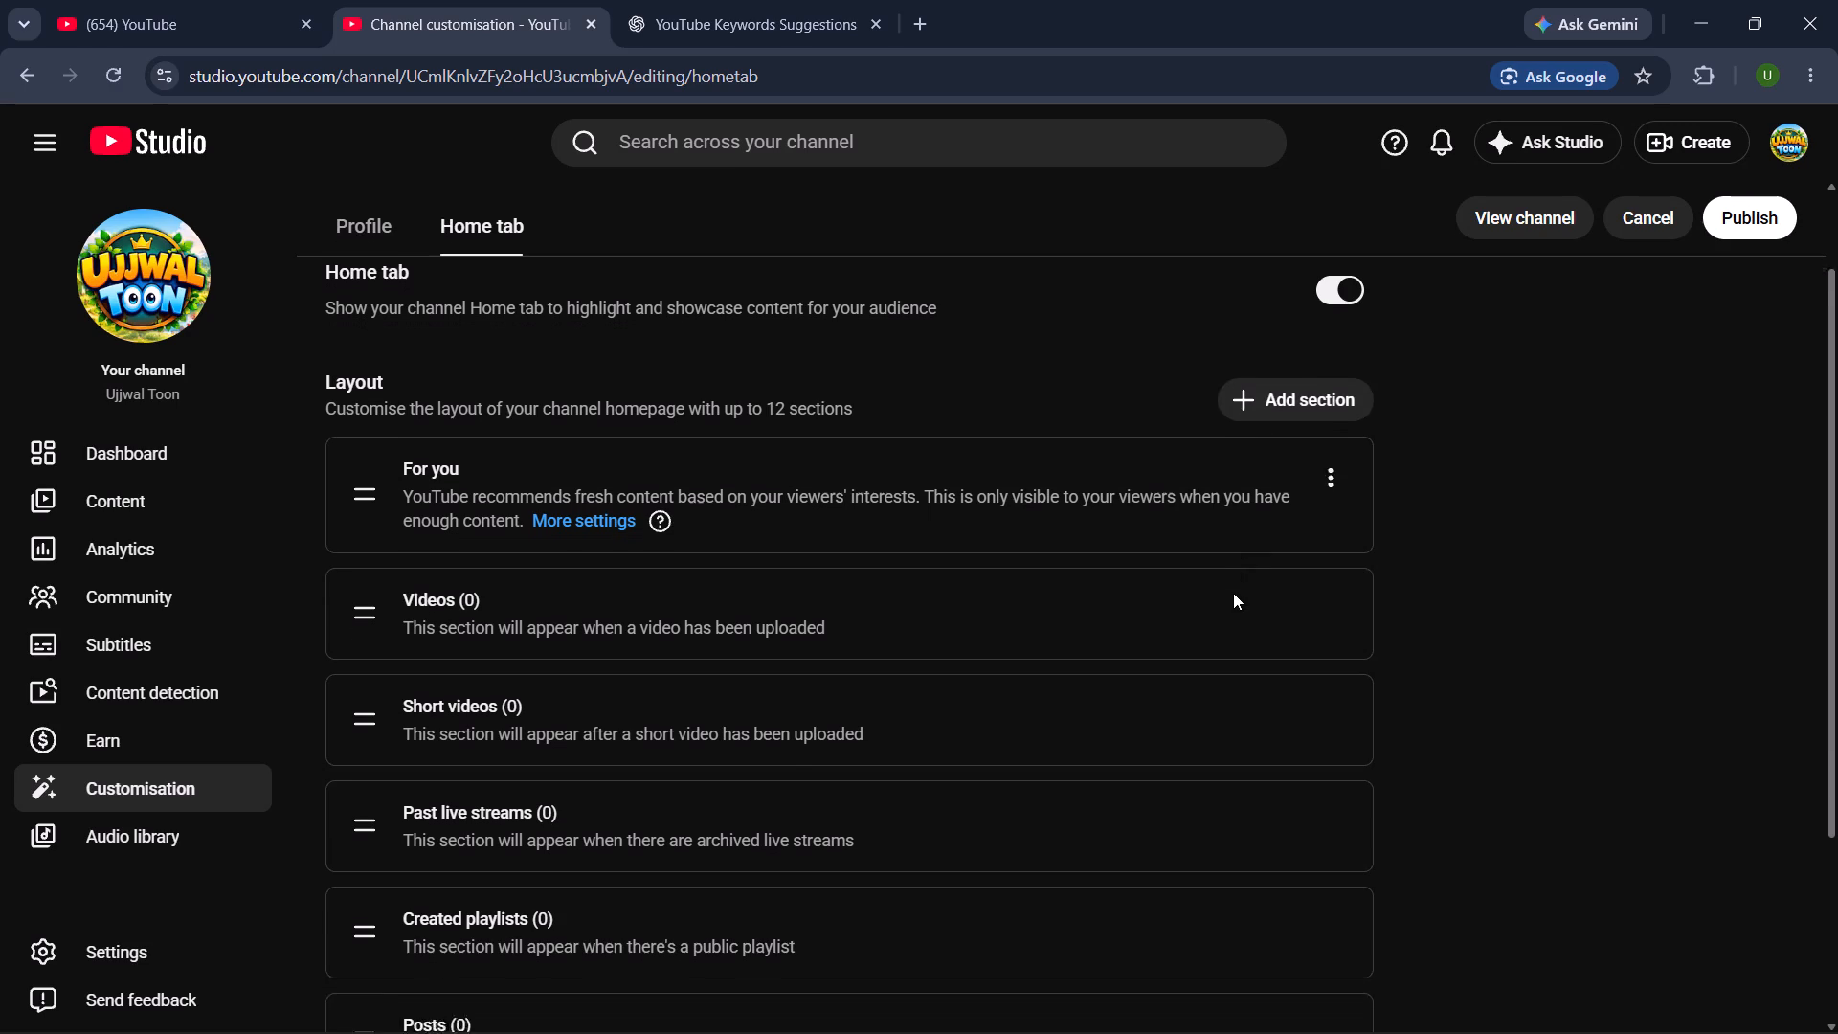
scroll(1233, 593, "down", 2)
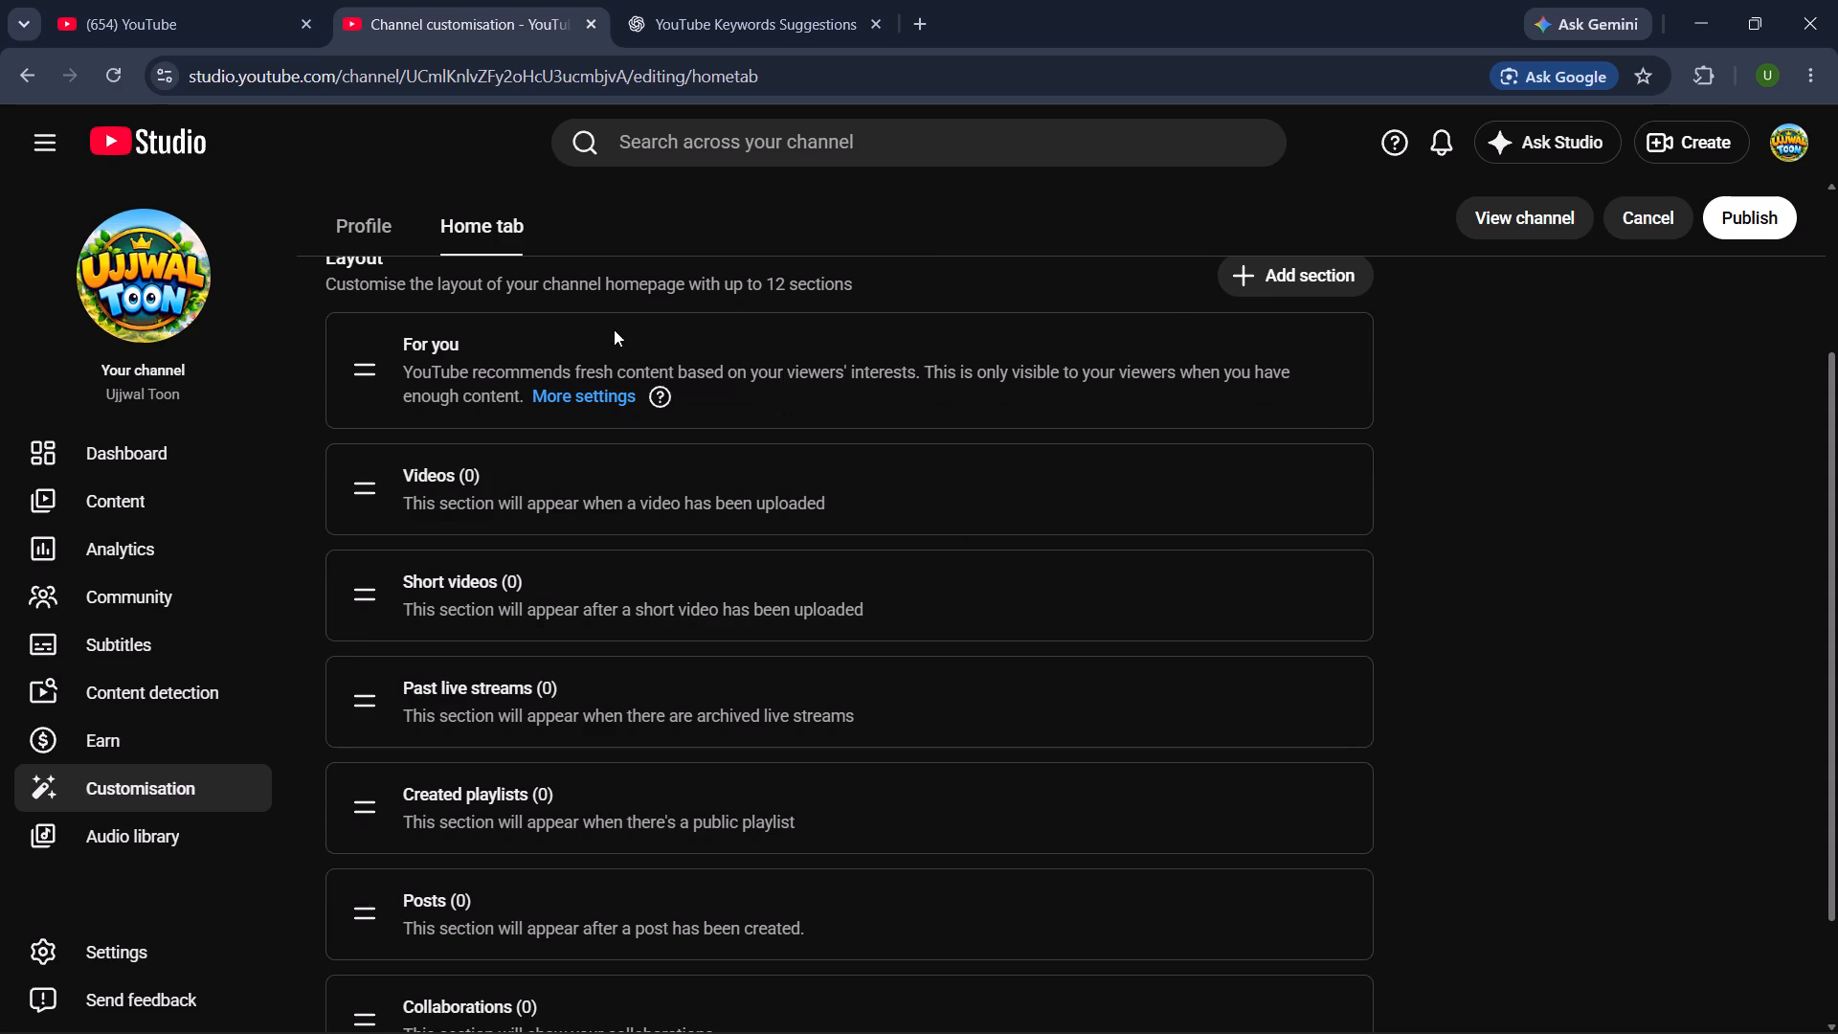
Return to the channel's Profile customisation and open the image file chooser for the video watermark.
left_click(369, 219)
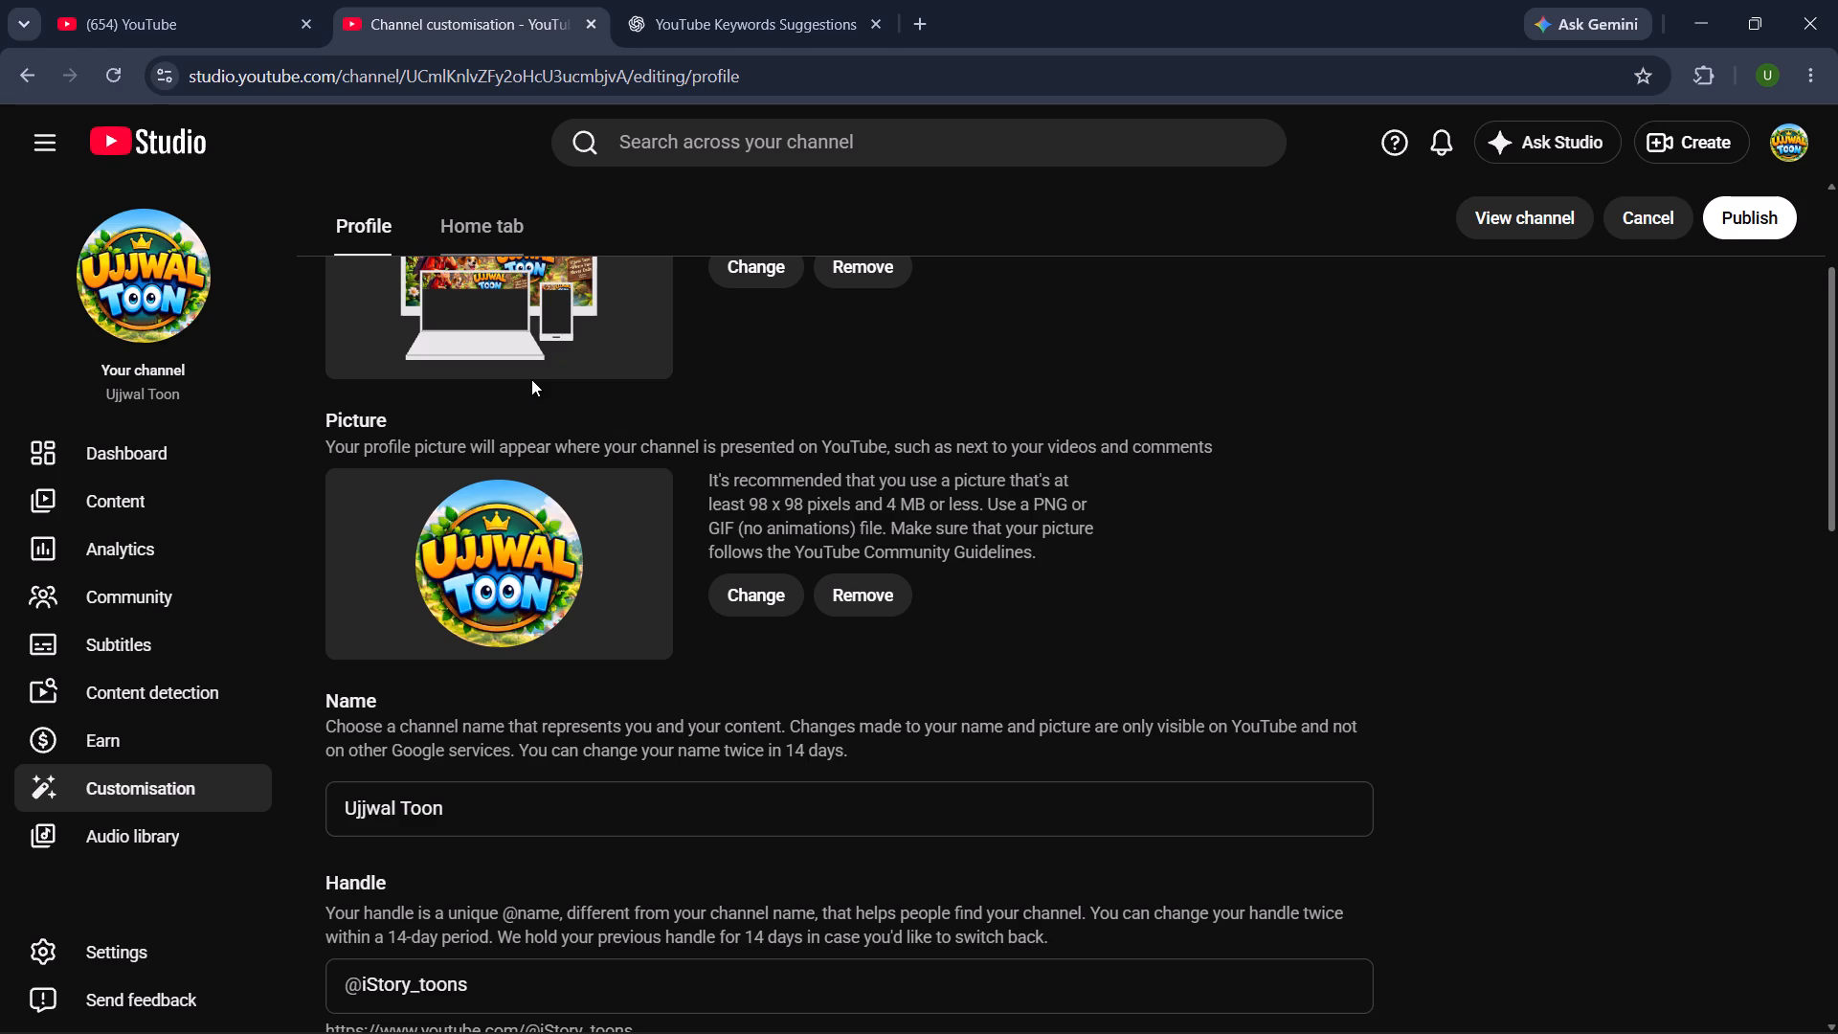
scroll(531, 379, "down", 6)
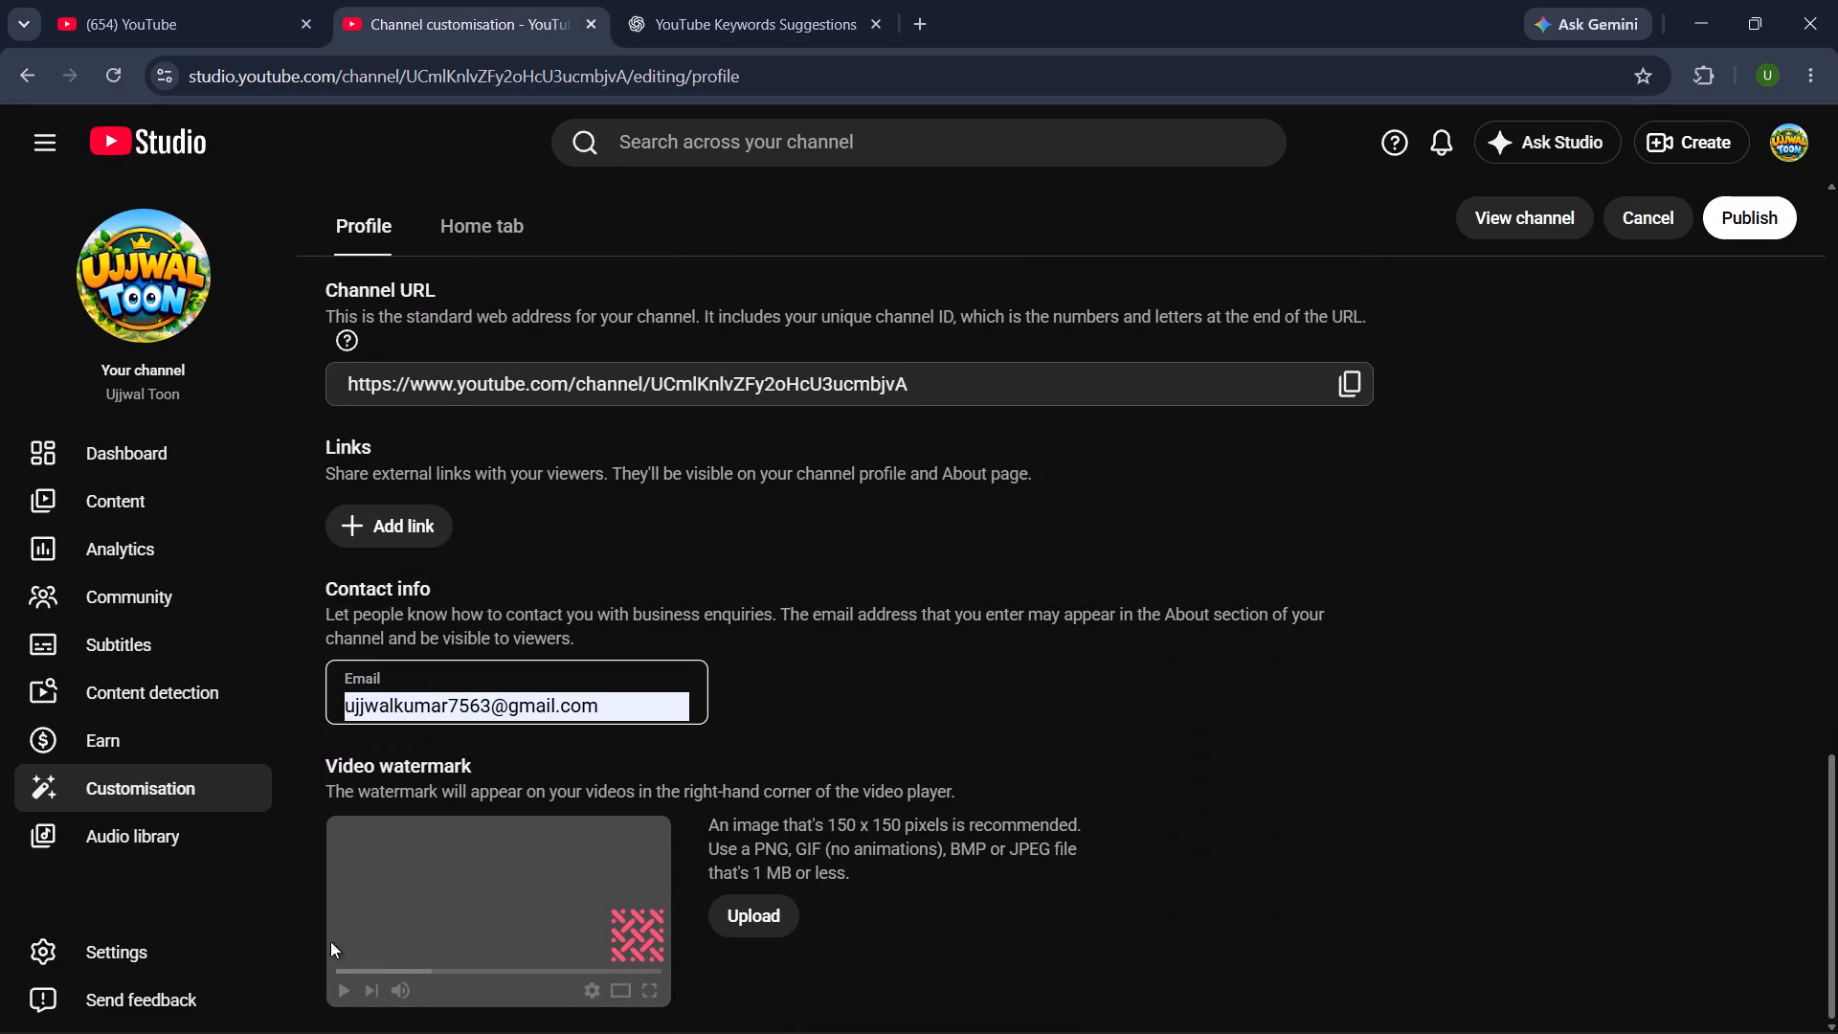
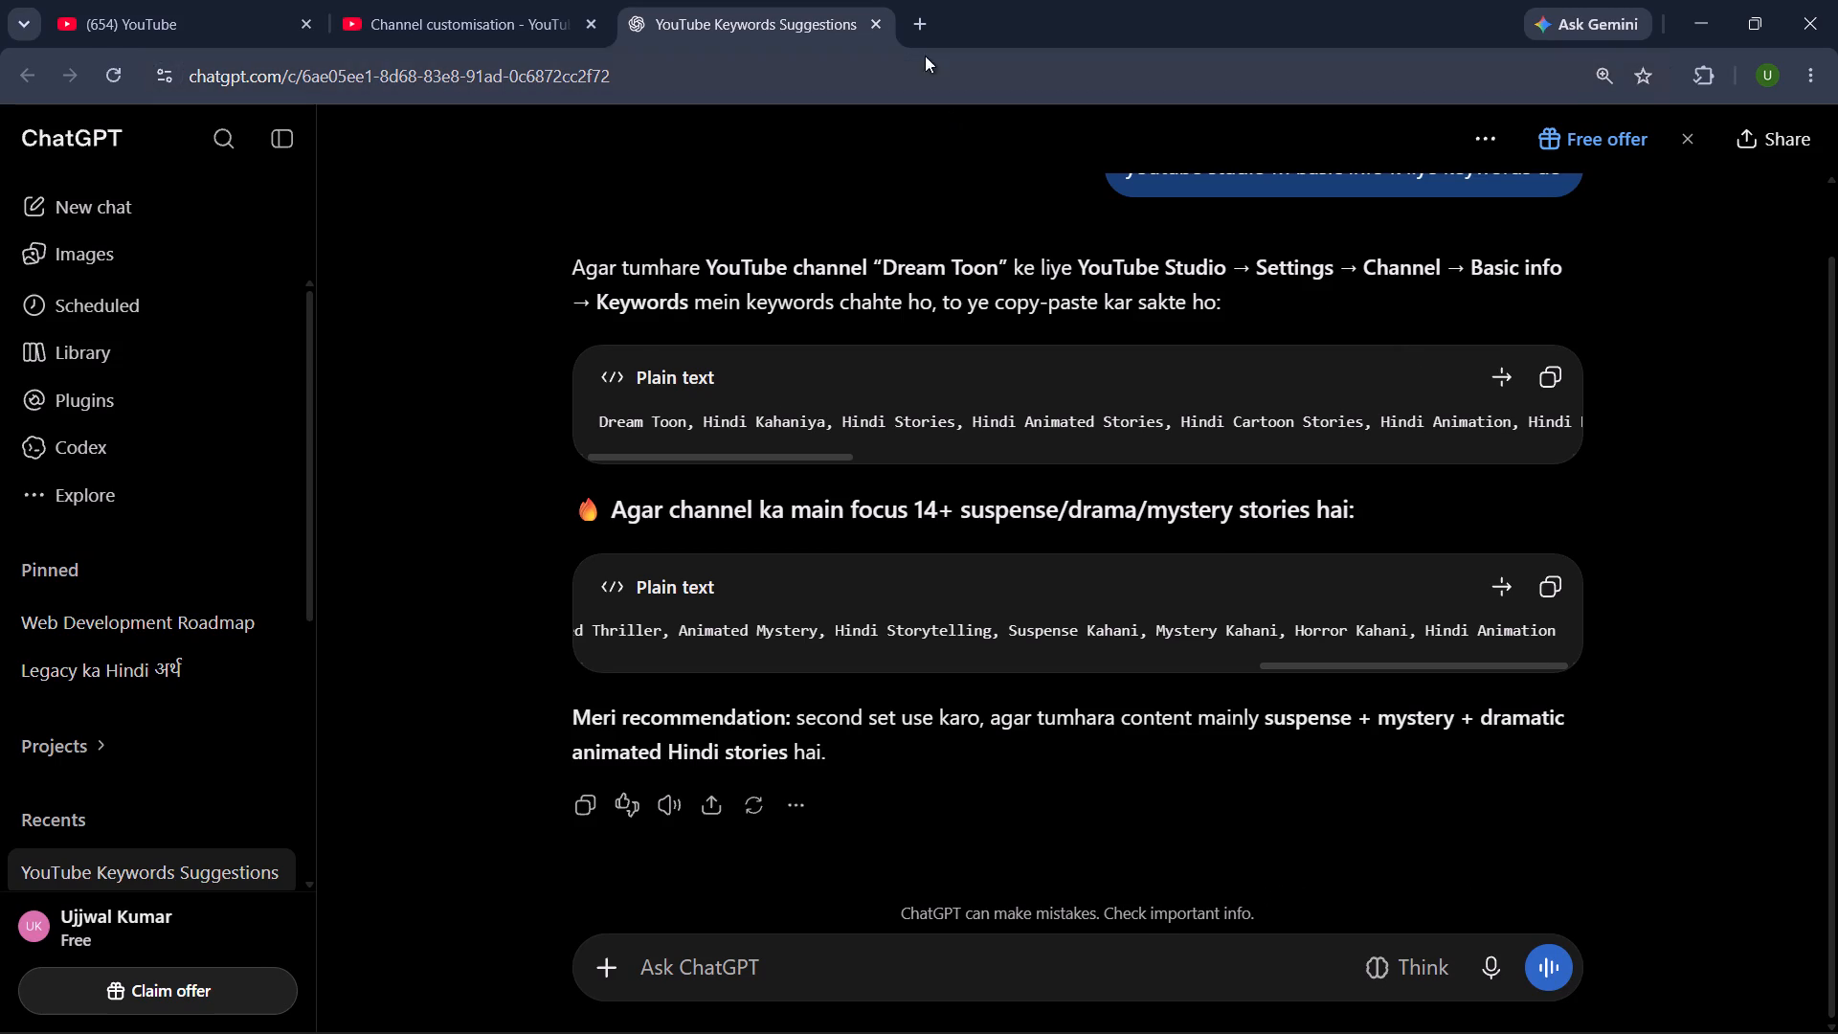
Open a new browser tab and start entering a web search beginning with "wj".
left_click(909, 15)
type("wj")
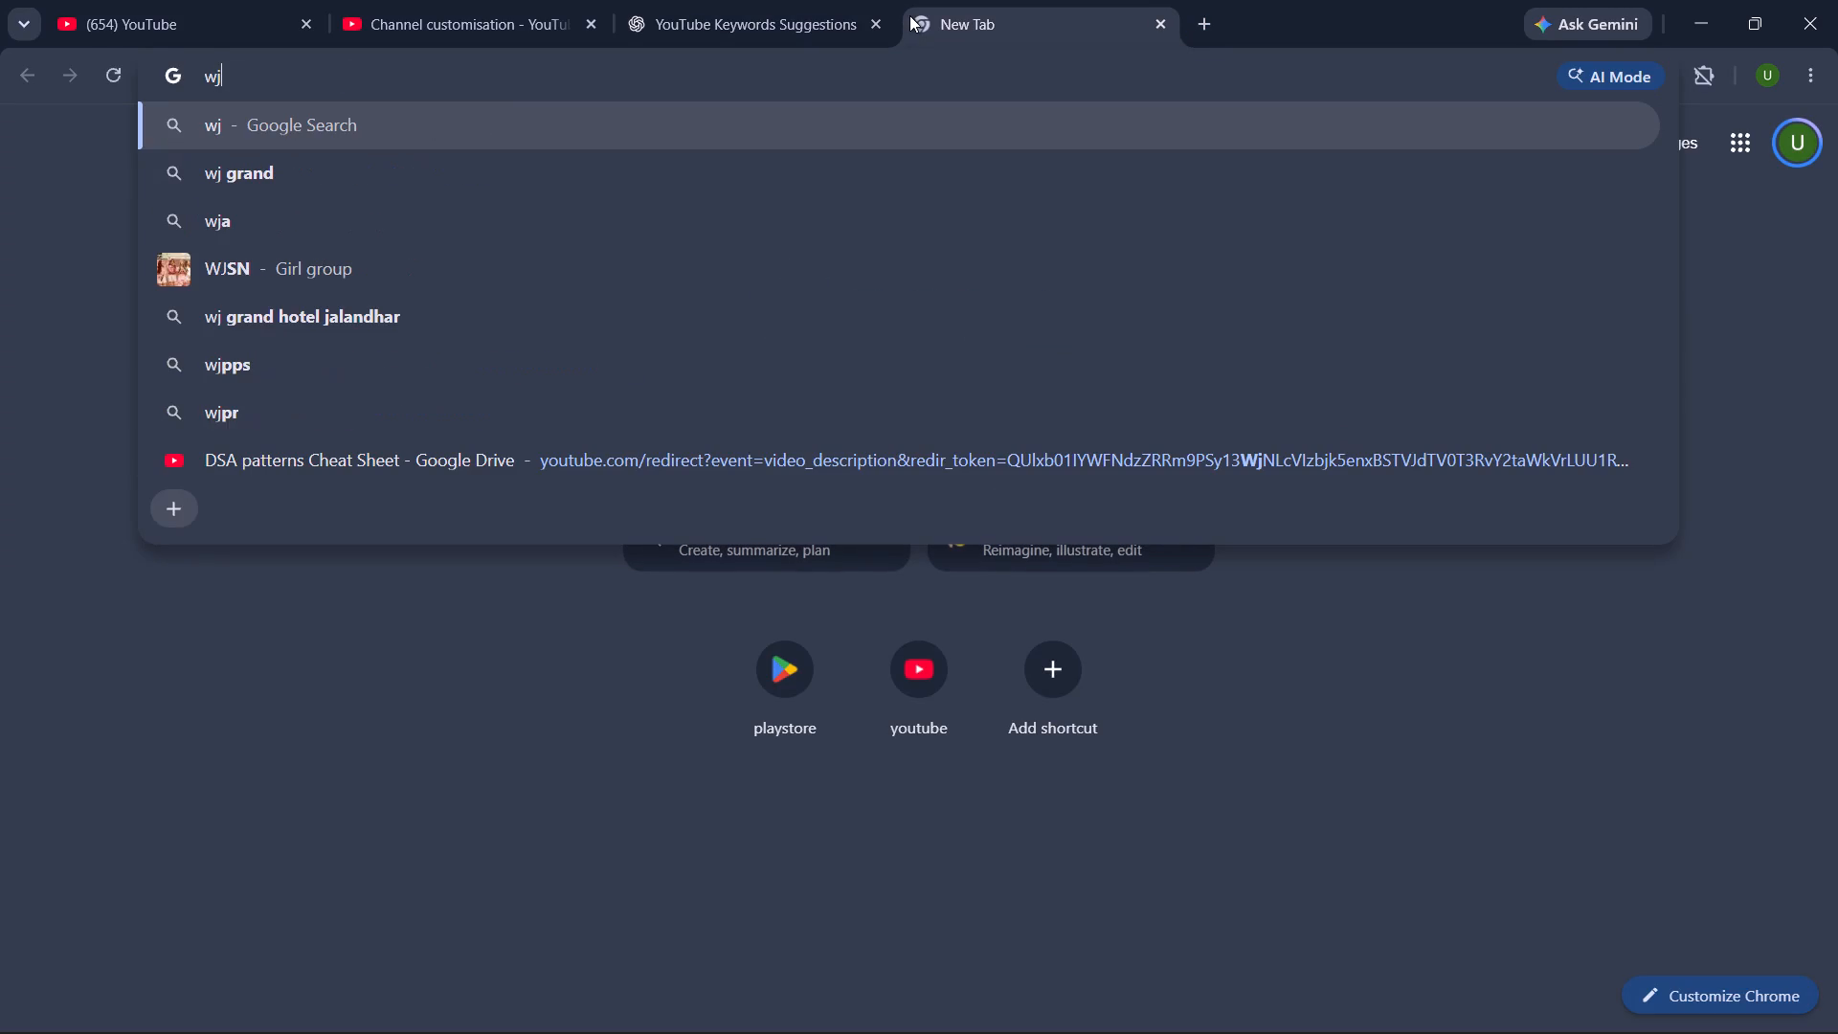
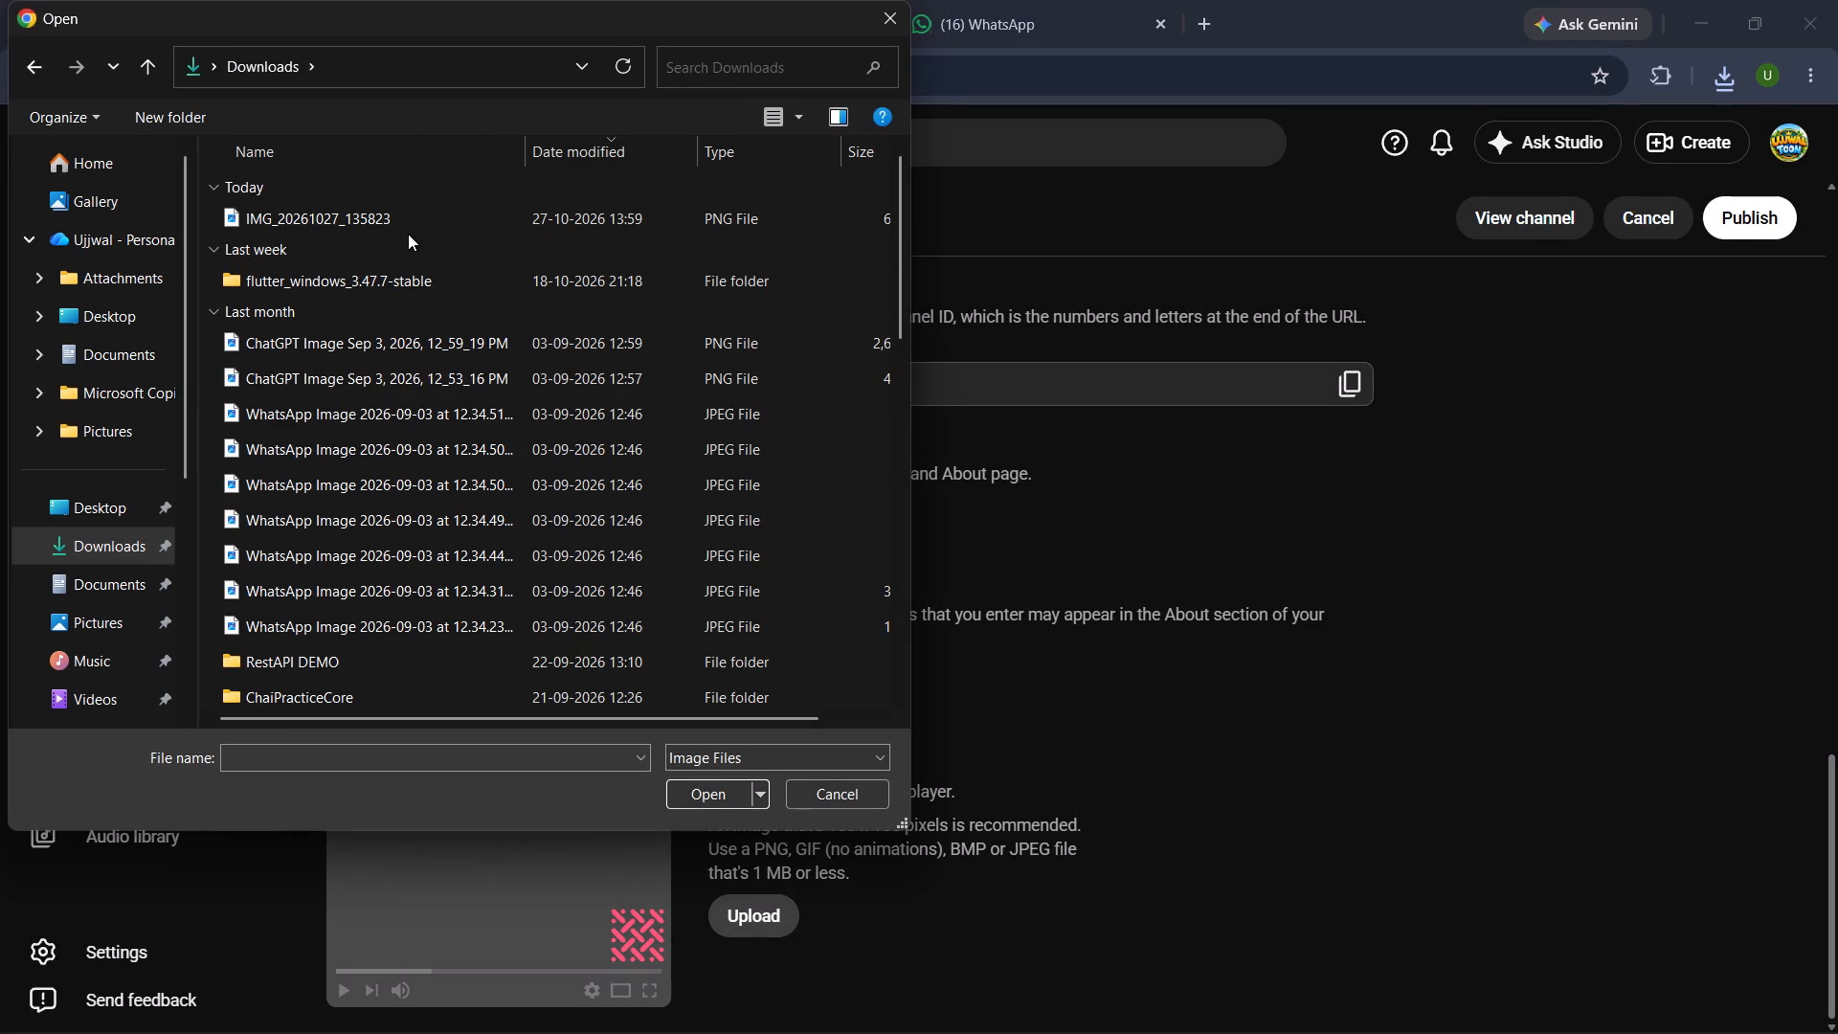
Upload the image IMG_20261027_135823 from the Downloads folder as the channel's video watermark.
double_click(404, 230)
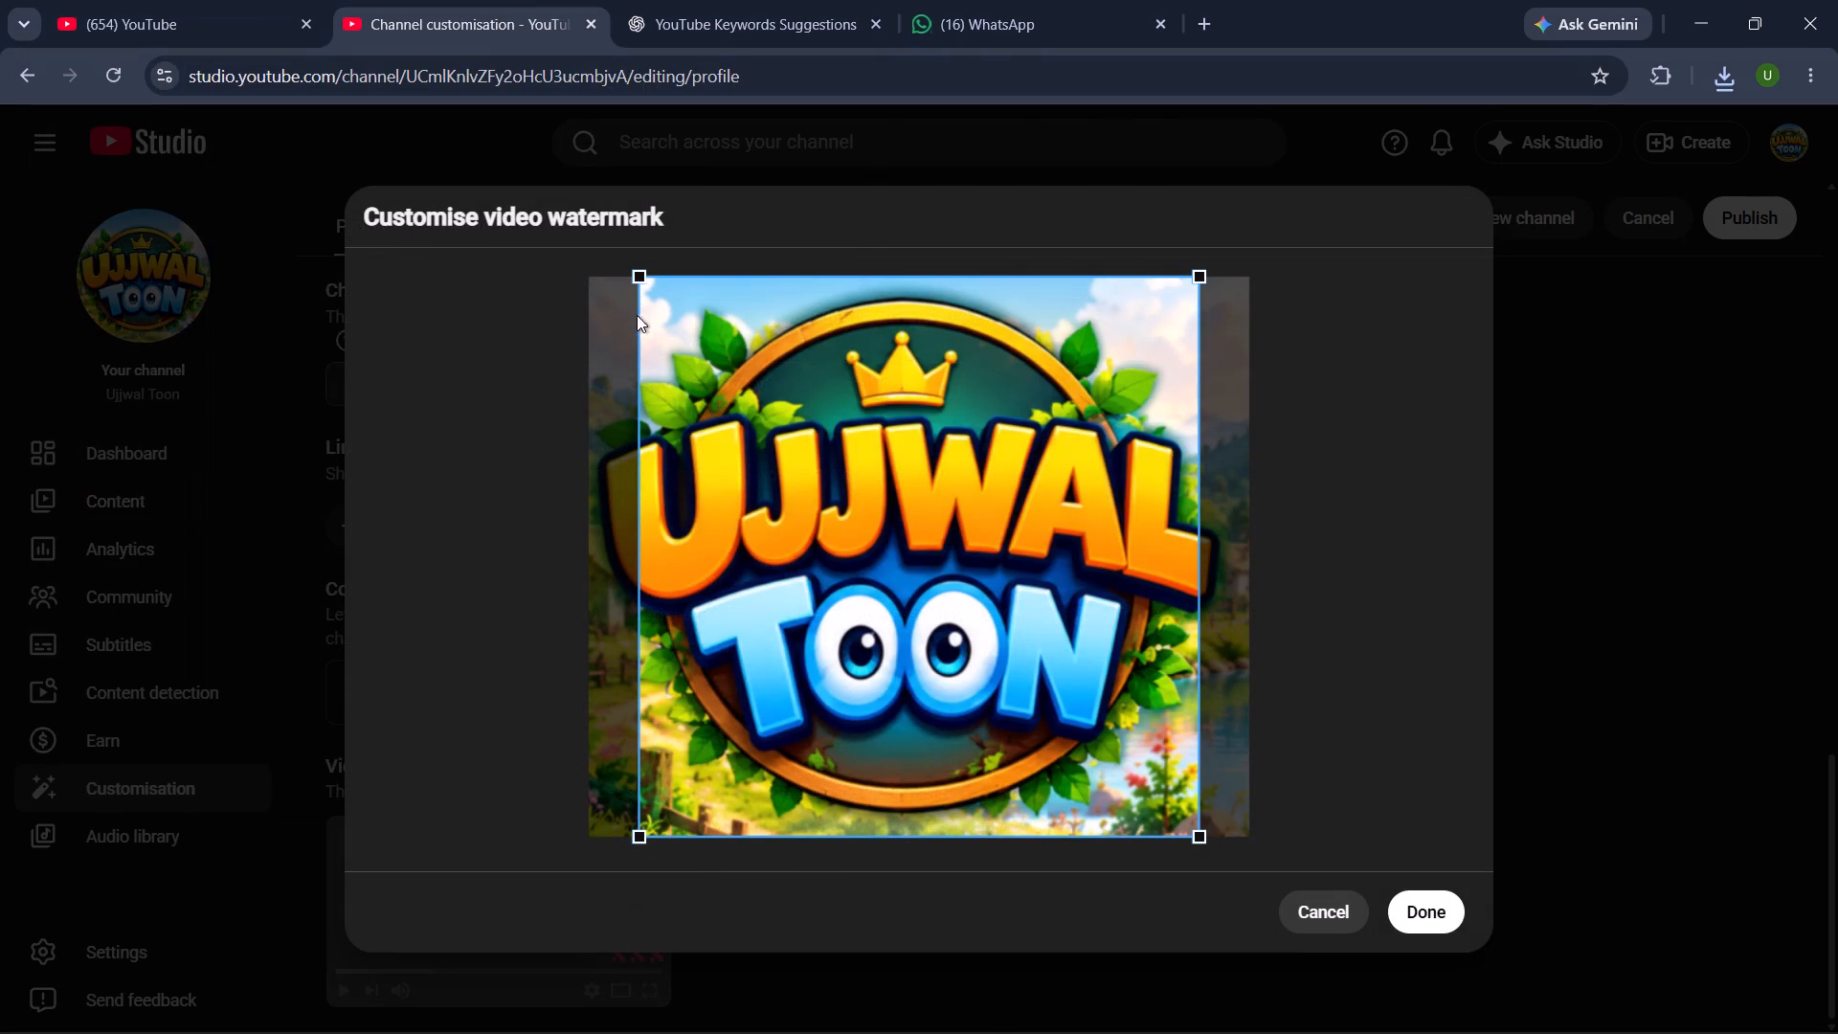
Try to enlarge the crop frame around the channel logo, and accept the image as the video watermark.
left_click_drag(639, 271, 580, 274)
left_click_drag(1199, 835, 1241, 766)
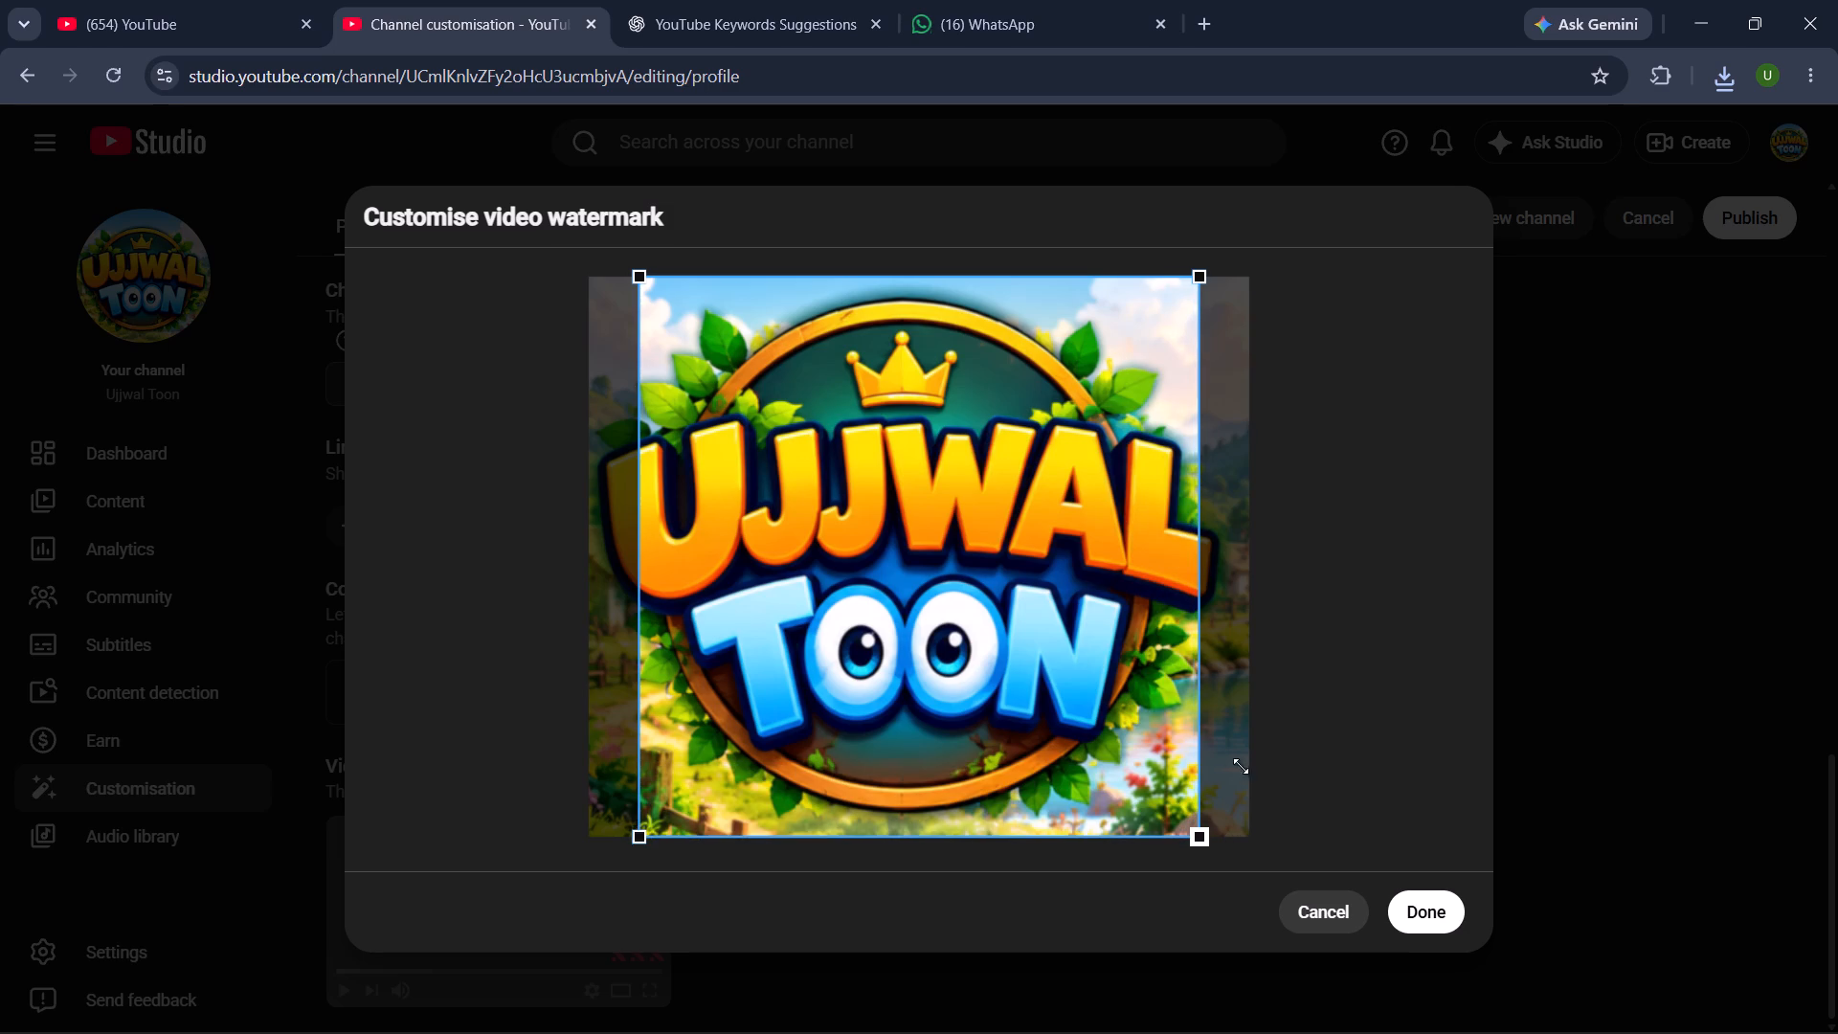
left_click_drag(1241, 766, 1266, 768)
left_click(1421, 909)
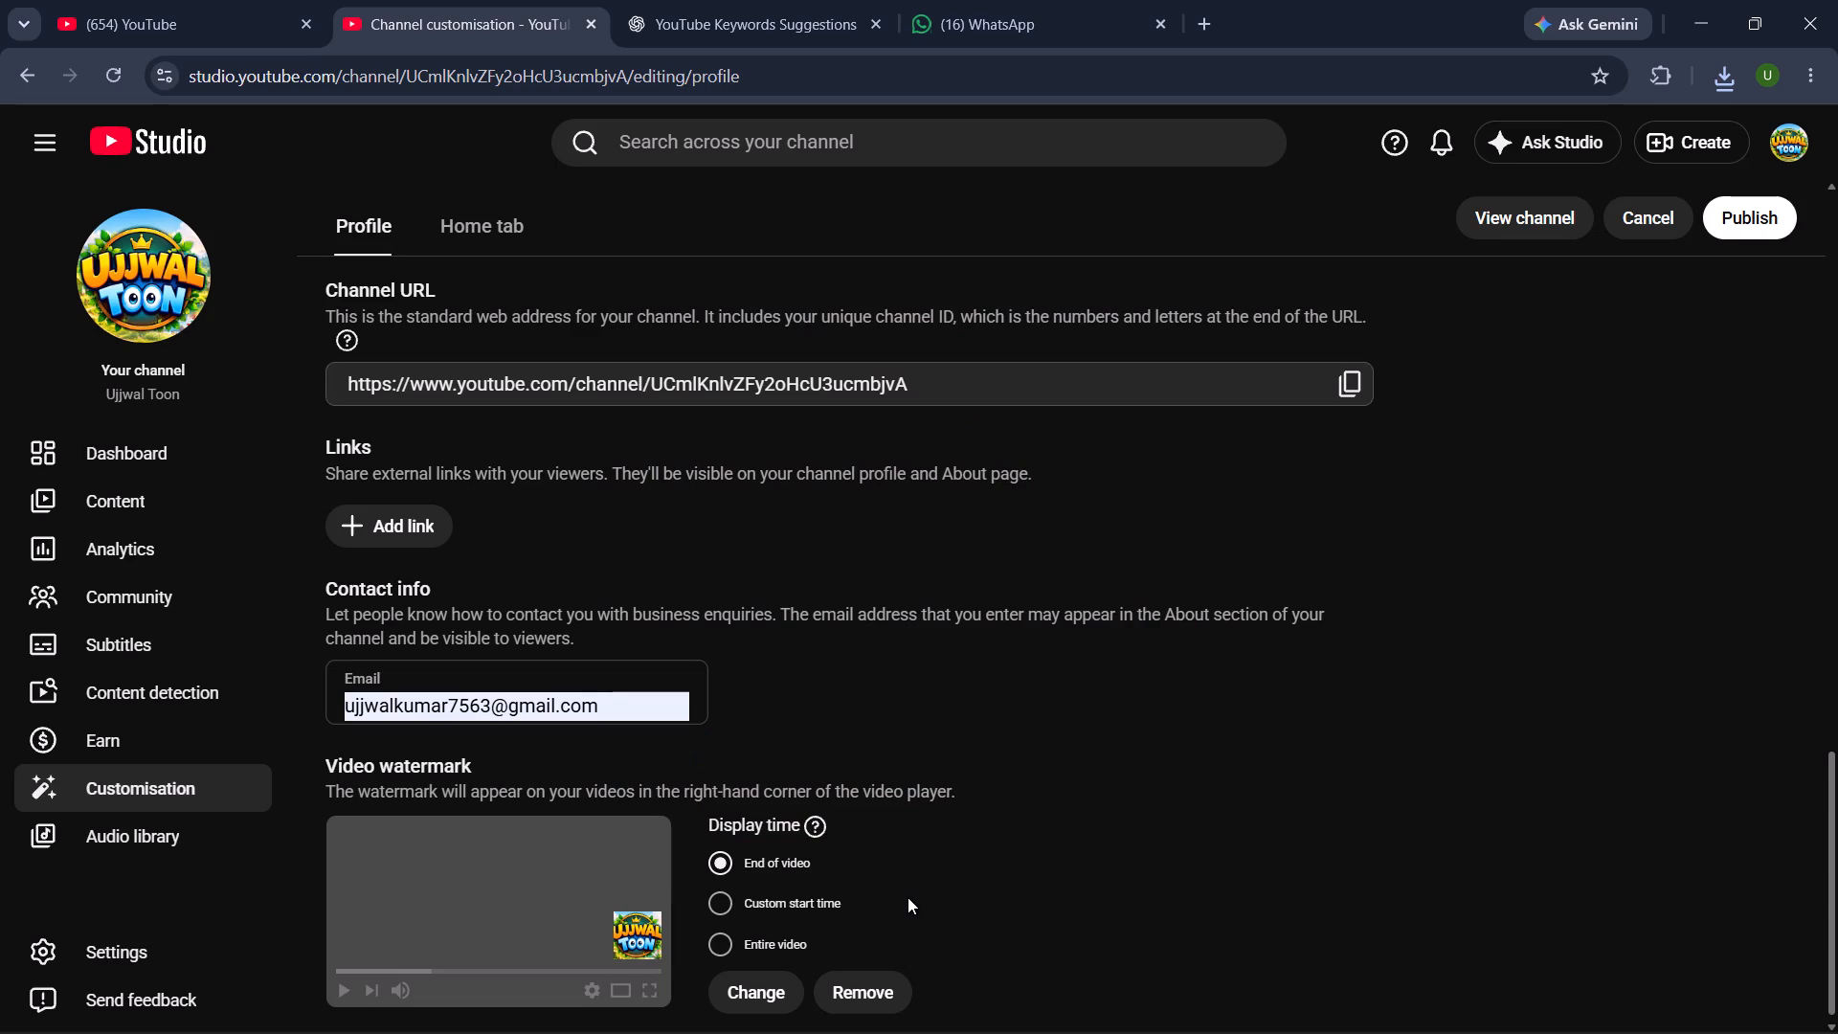
Set the video watermark's display time to Entire video and publish the profile changes.
left_click(732, 947)
scroll(934, 916, "down", 2)
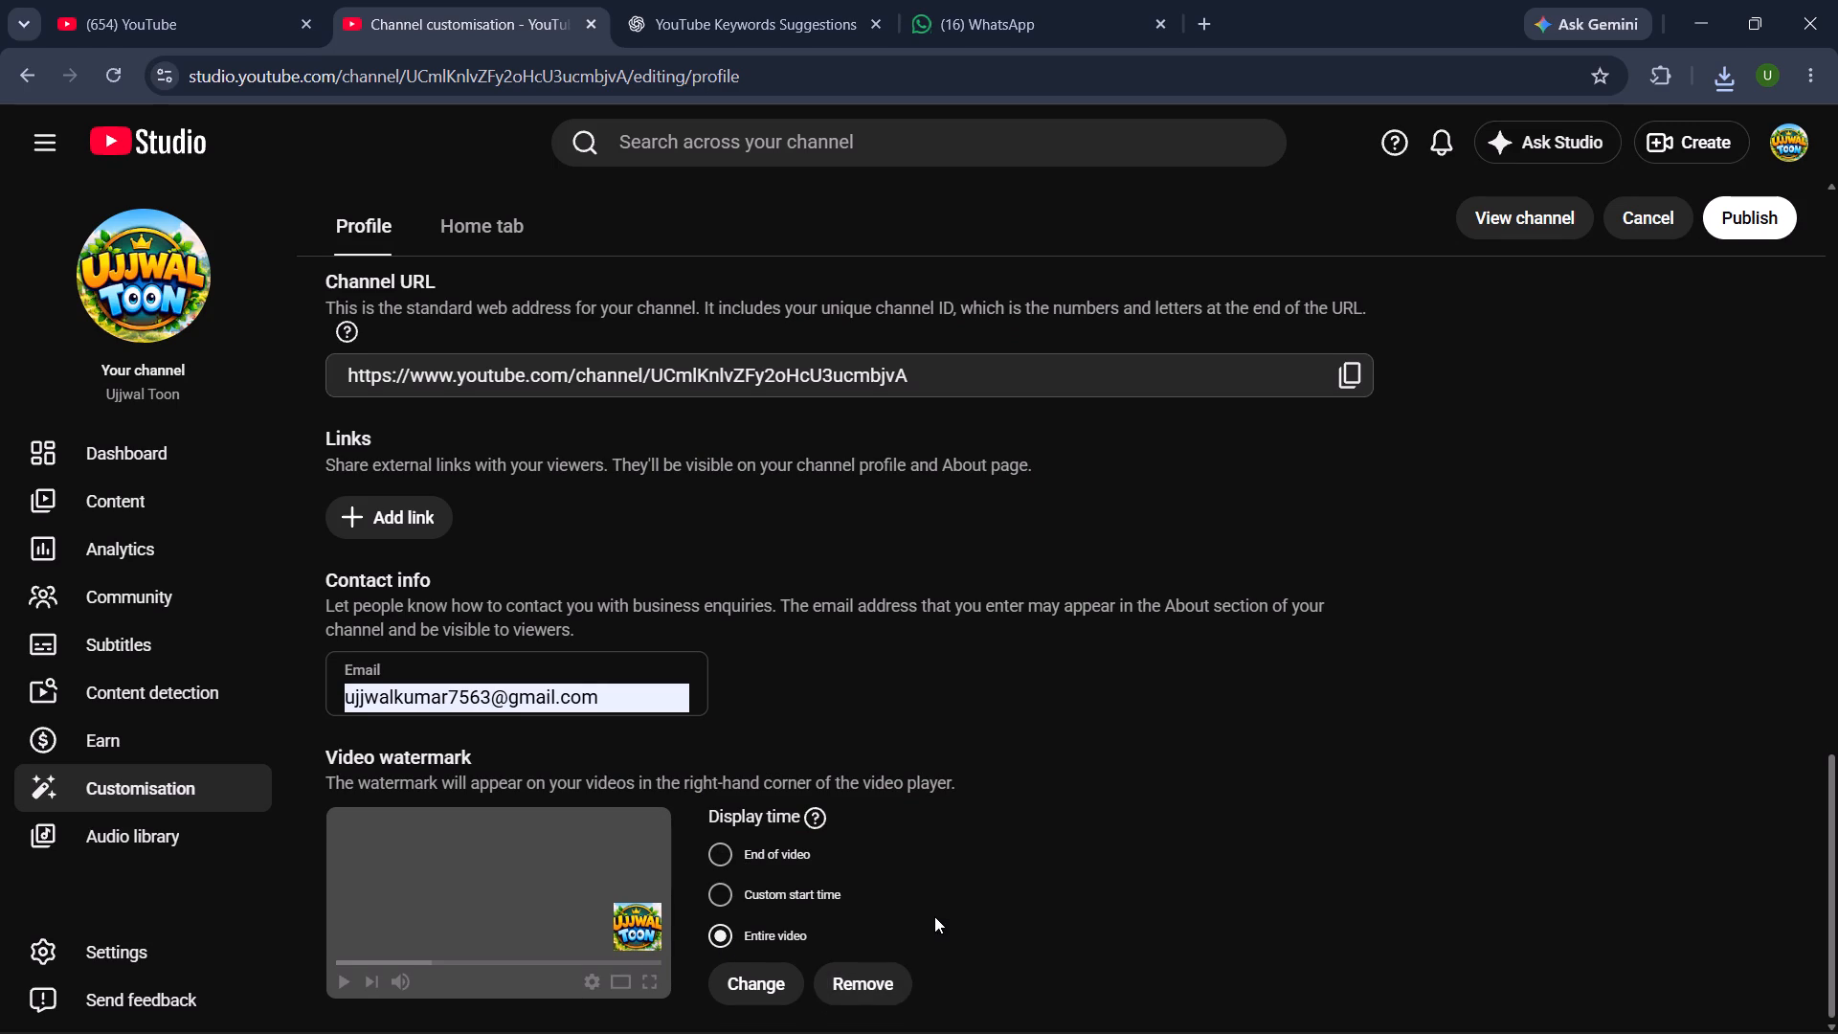
left_click(1753, 224)
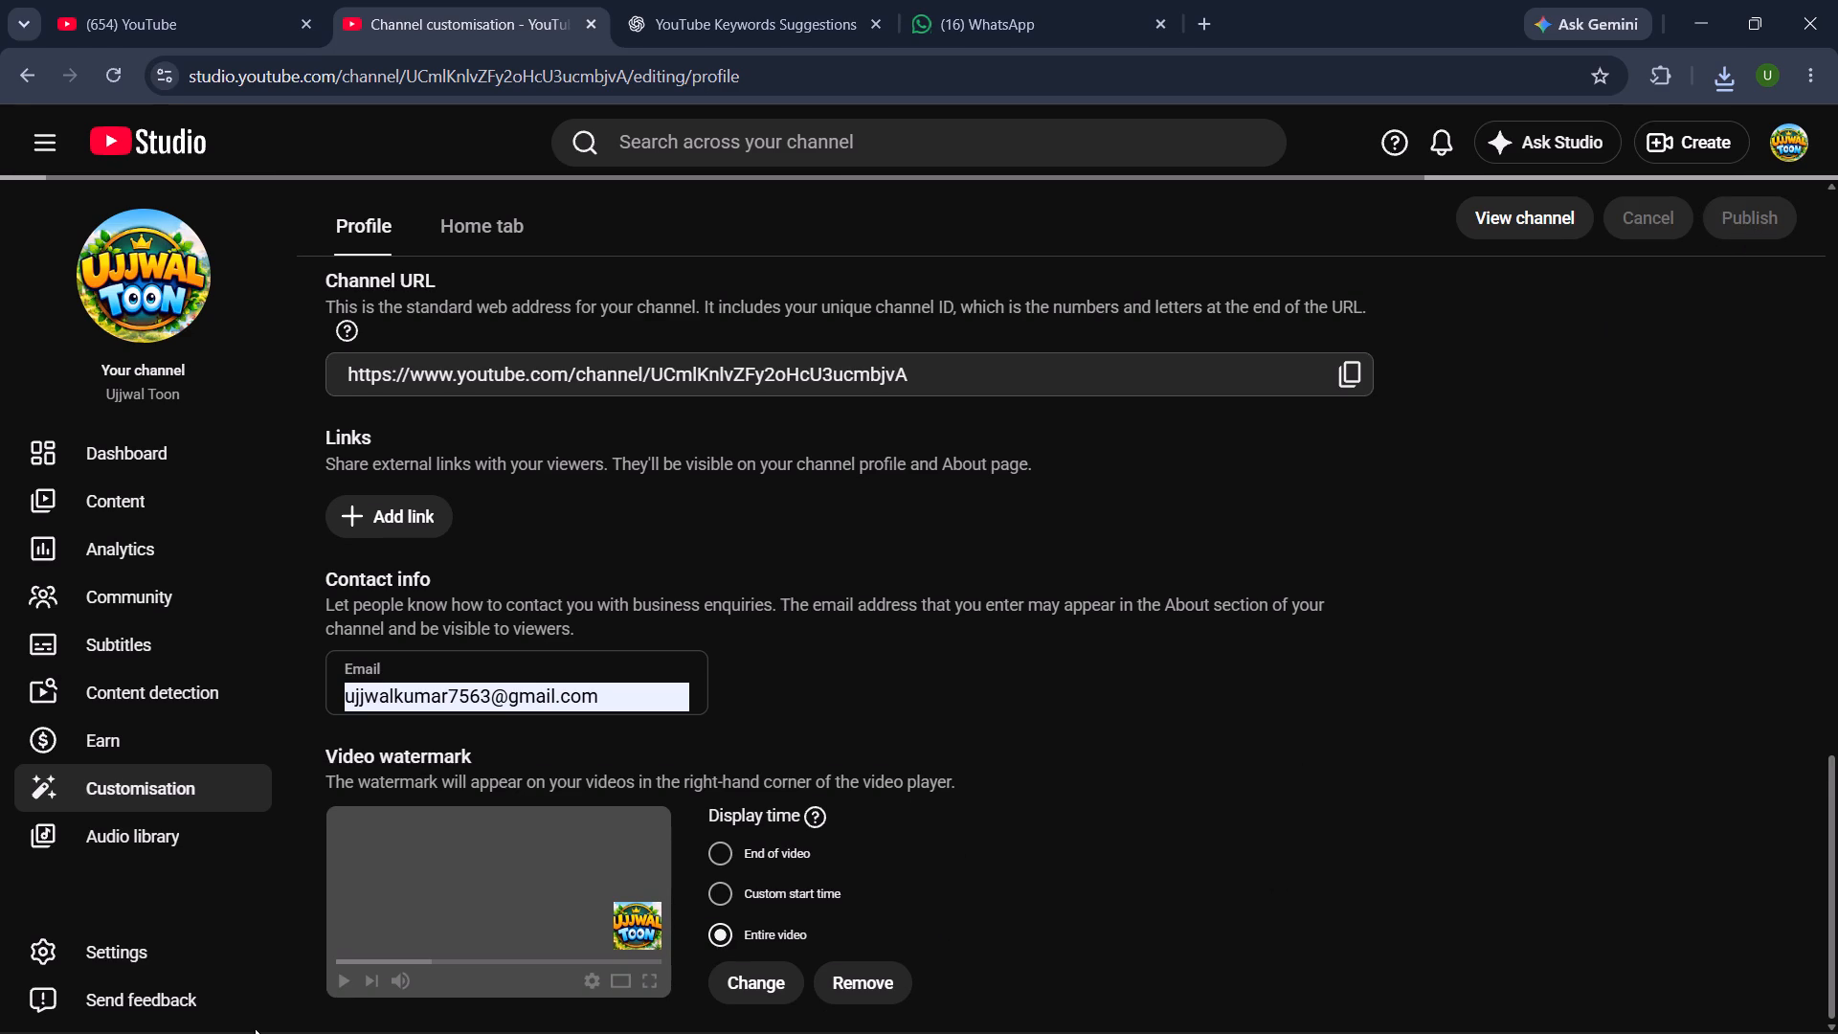
scroll(119, 909, "down", 3)
scroll(119, 909, "up", 1)
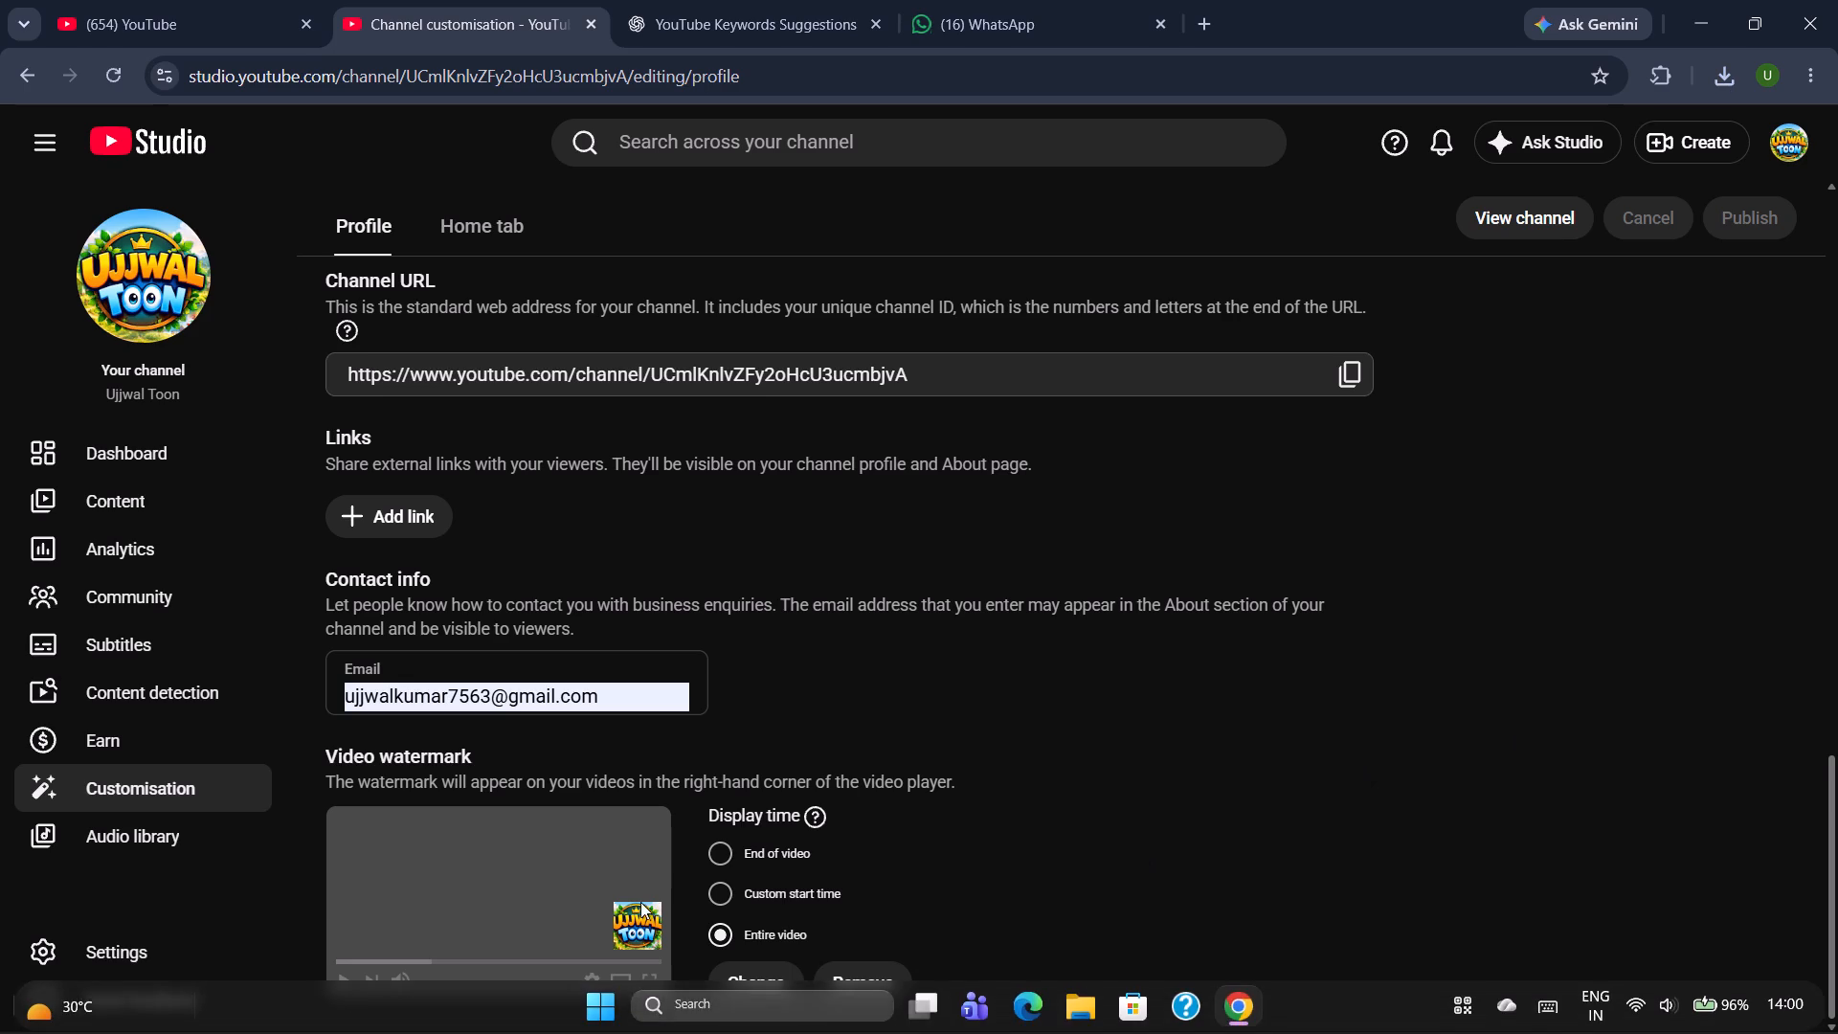
Review the channel's basic and advanced settings, and the basic upload defaults including the visibility options.
left_click(123, 952)
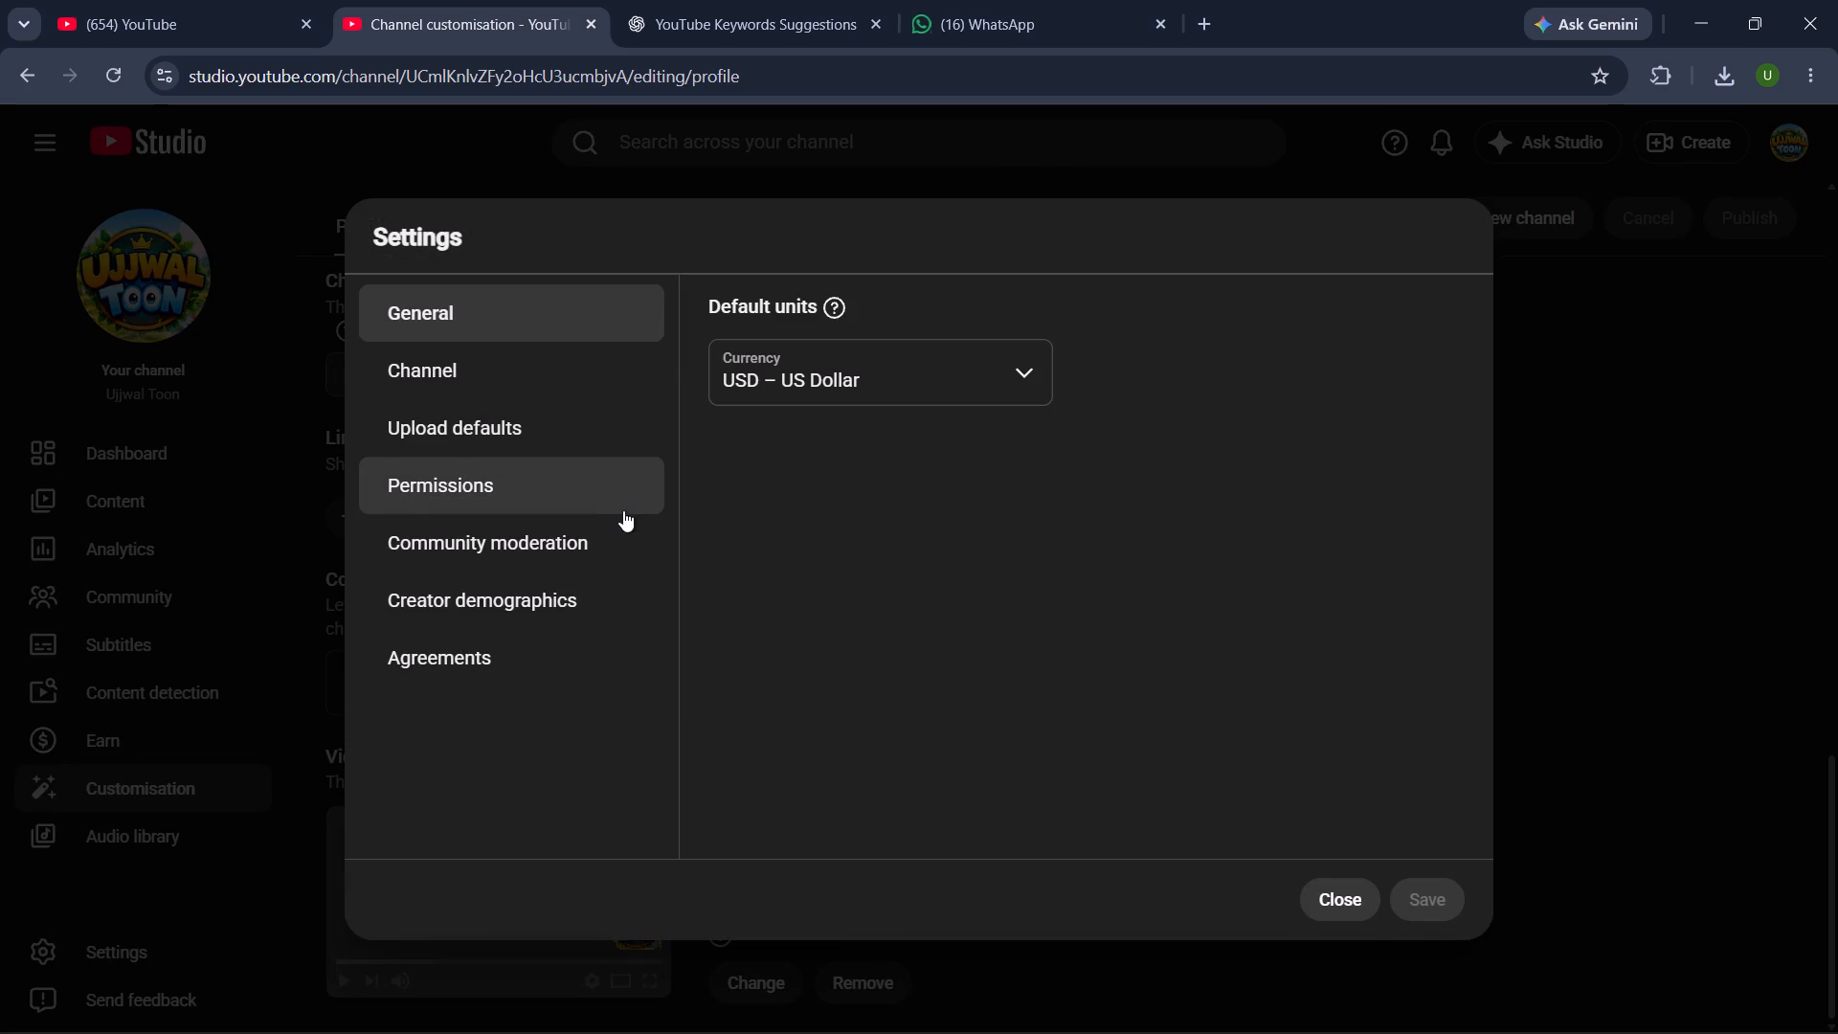
left_click(507, 383)
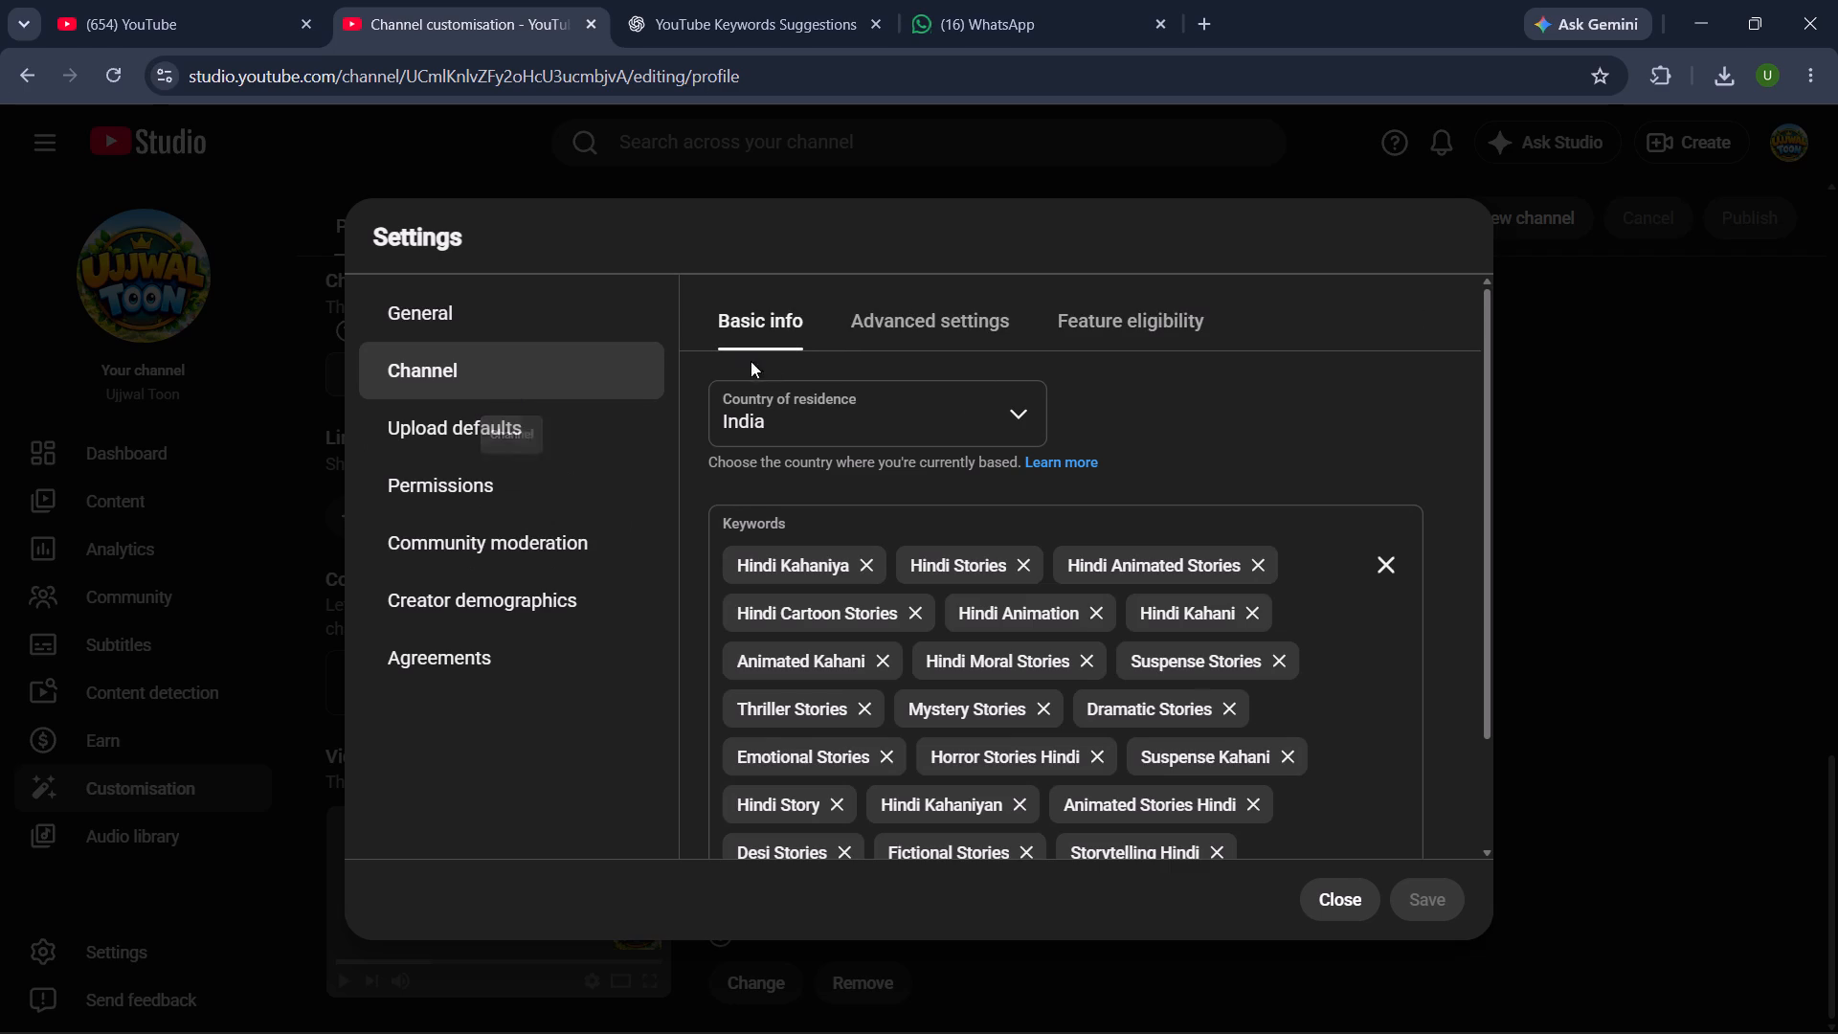
left_click(915, 333)
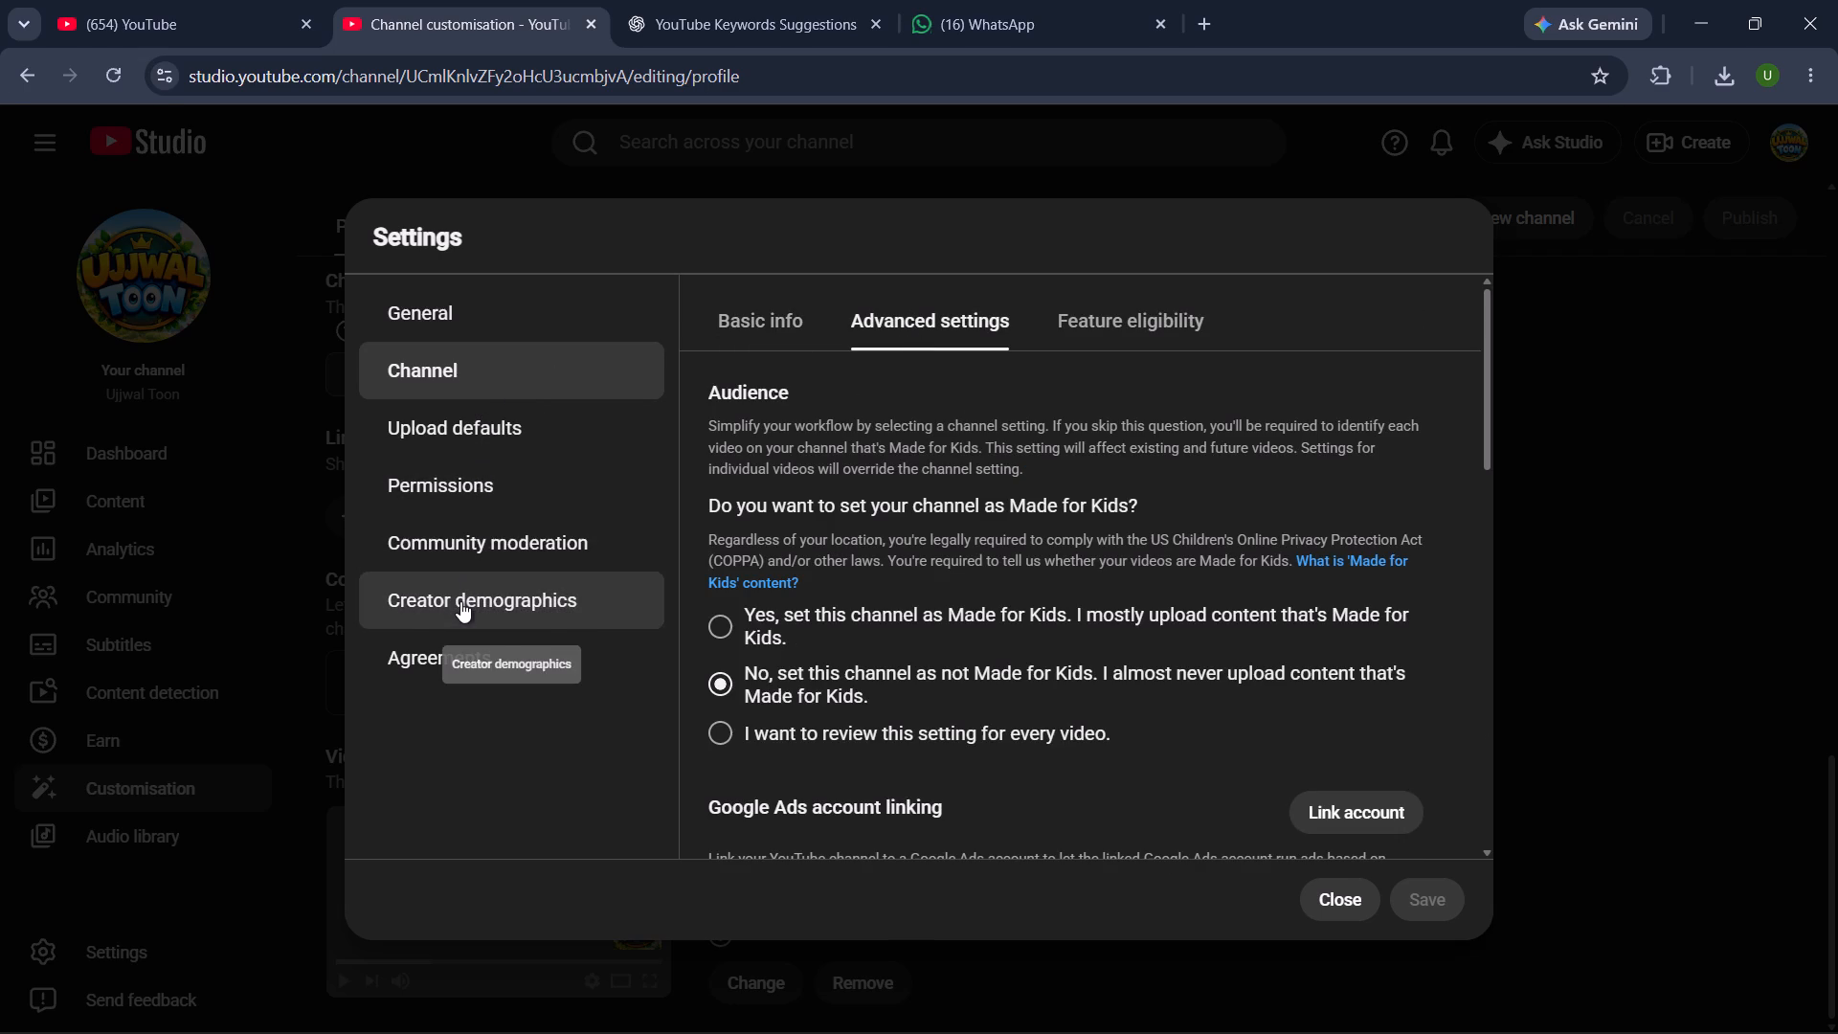
left_click(474, 439)
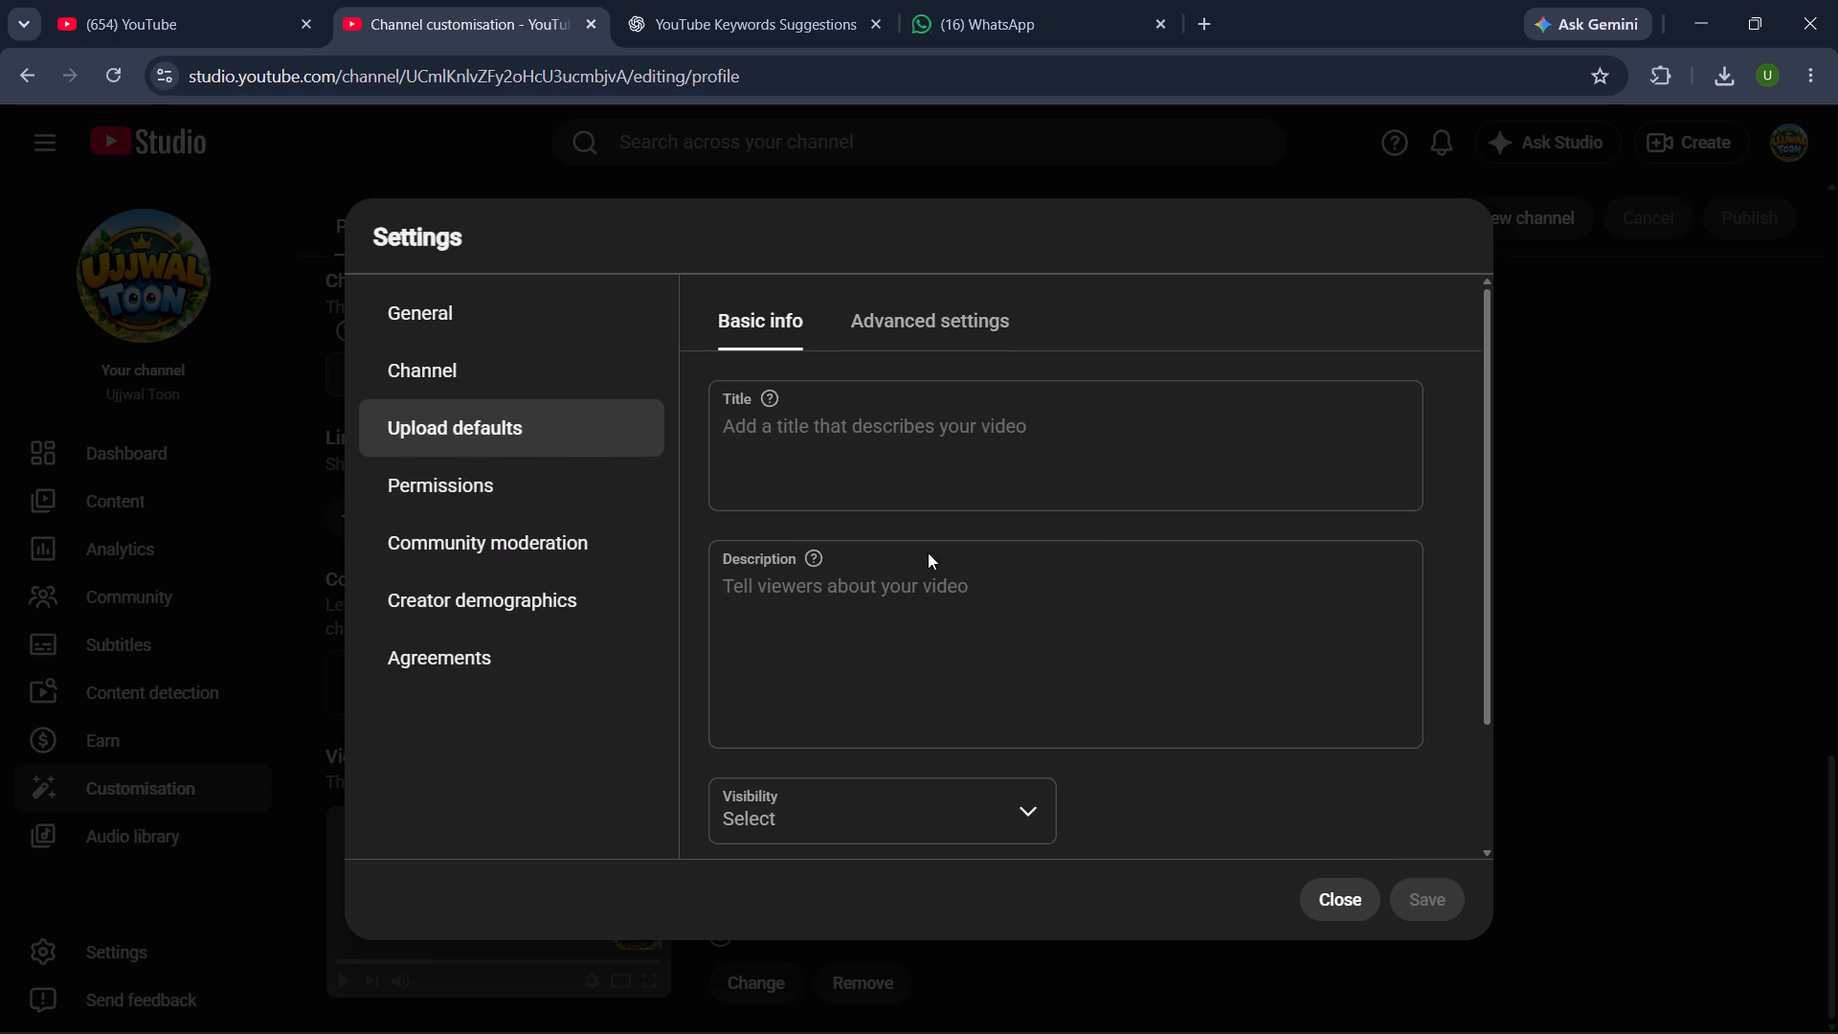
scroll(923, 590, "down", 2)
left_click(1027, 650)
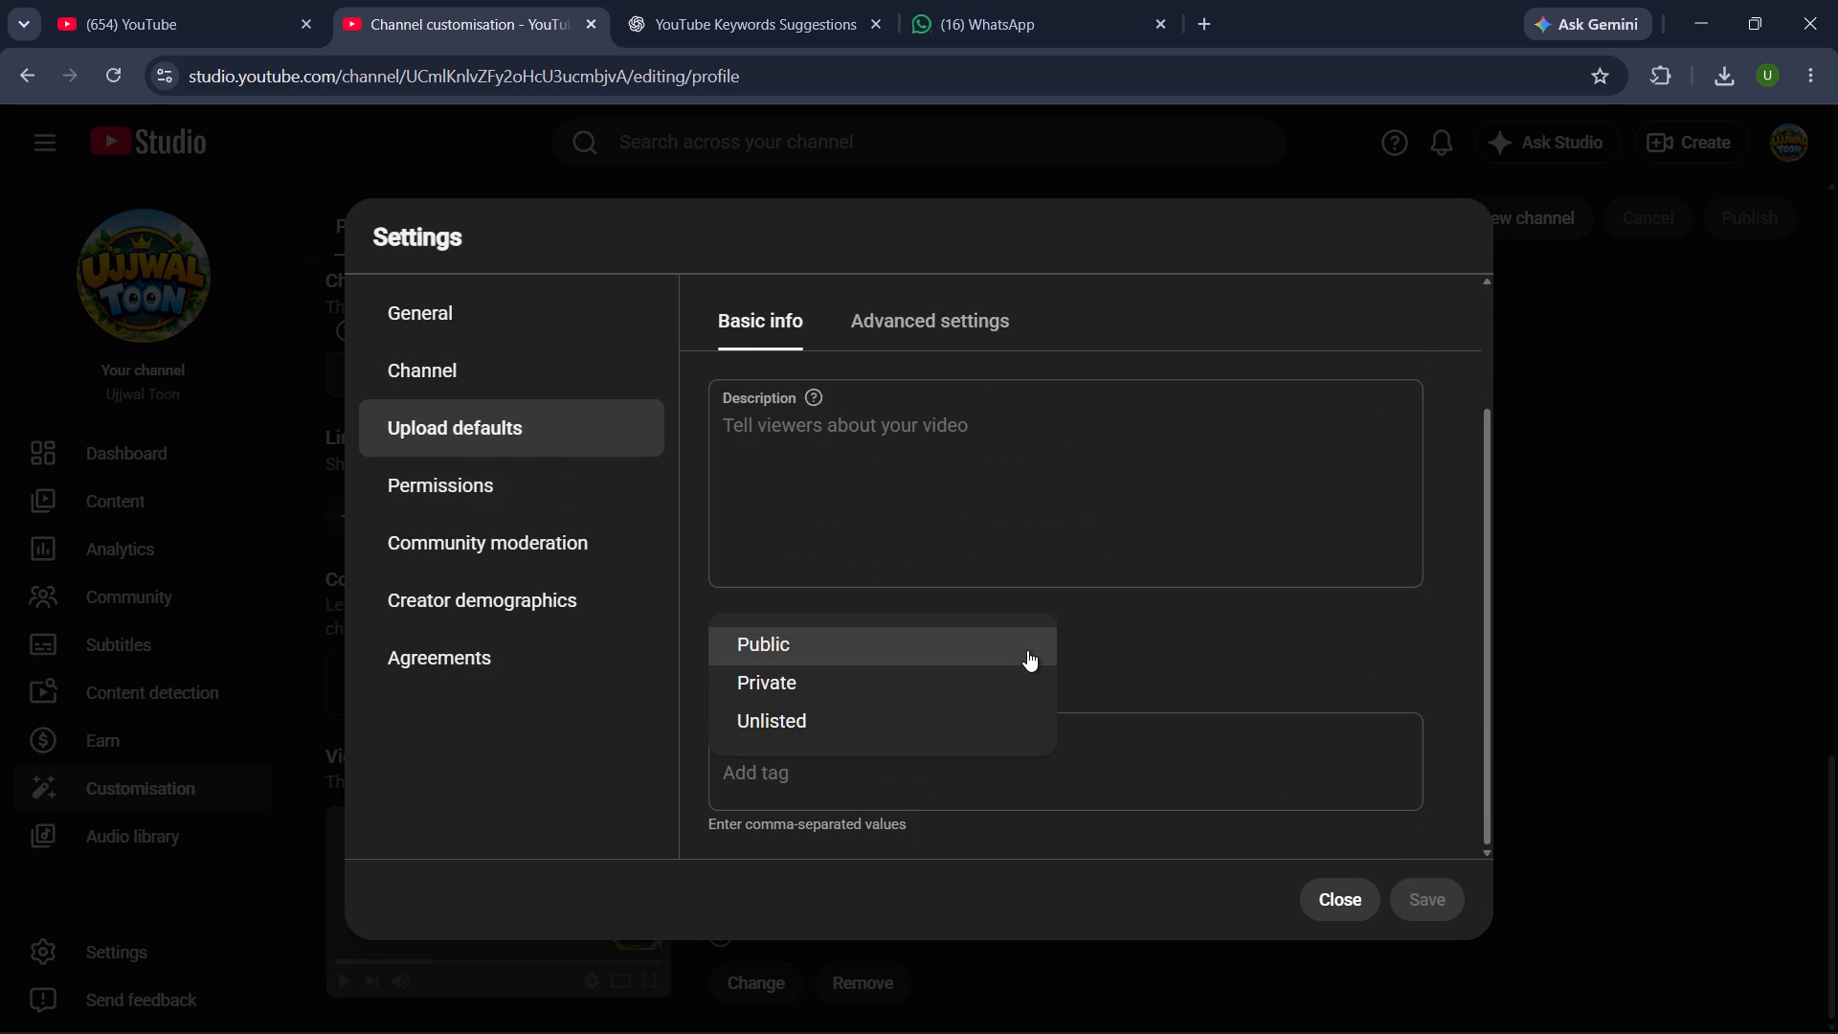
left_click(1197, 629)
scroll(1197, 629, "up", 2)
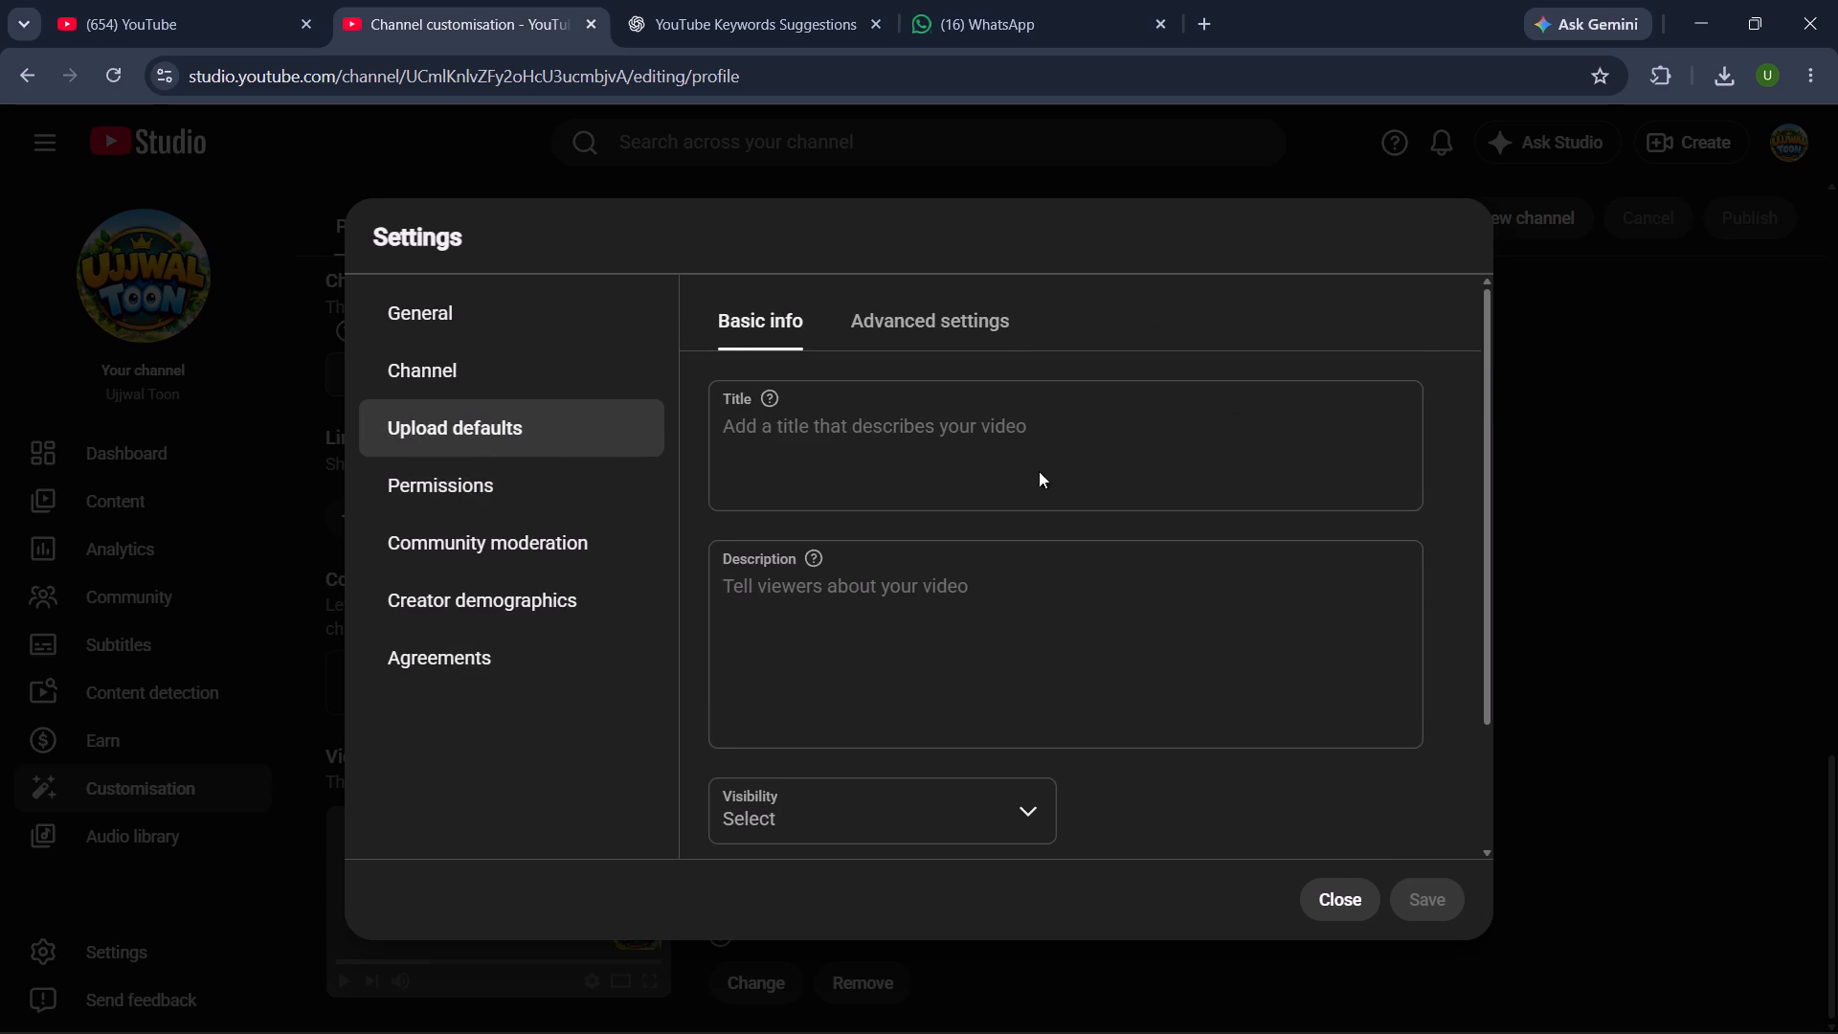
left_click(981, 326)
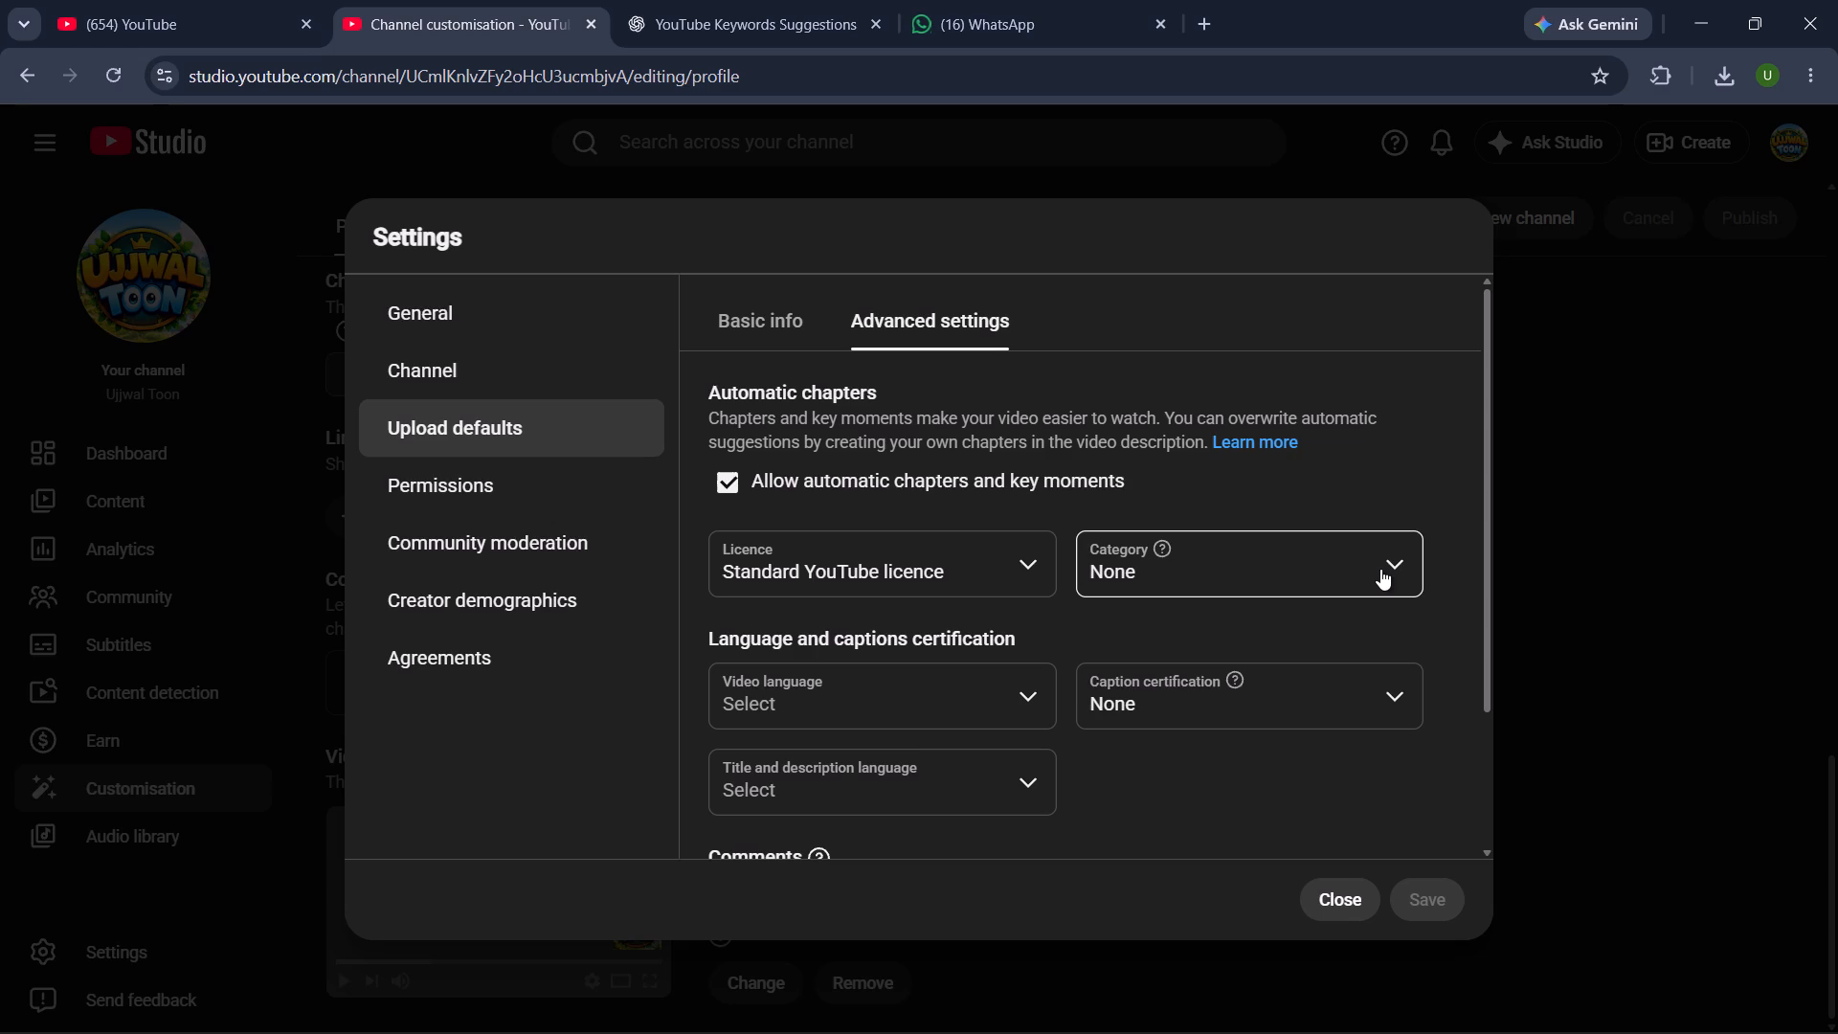
left_click(1380, 569)
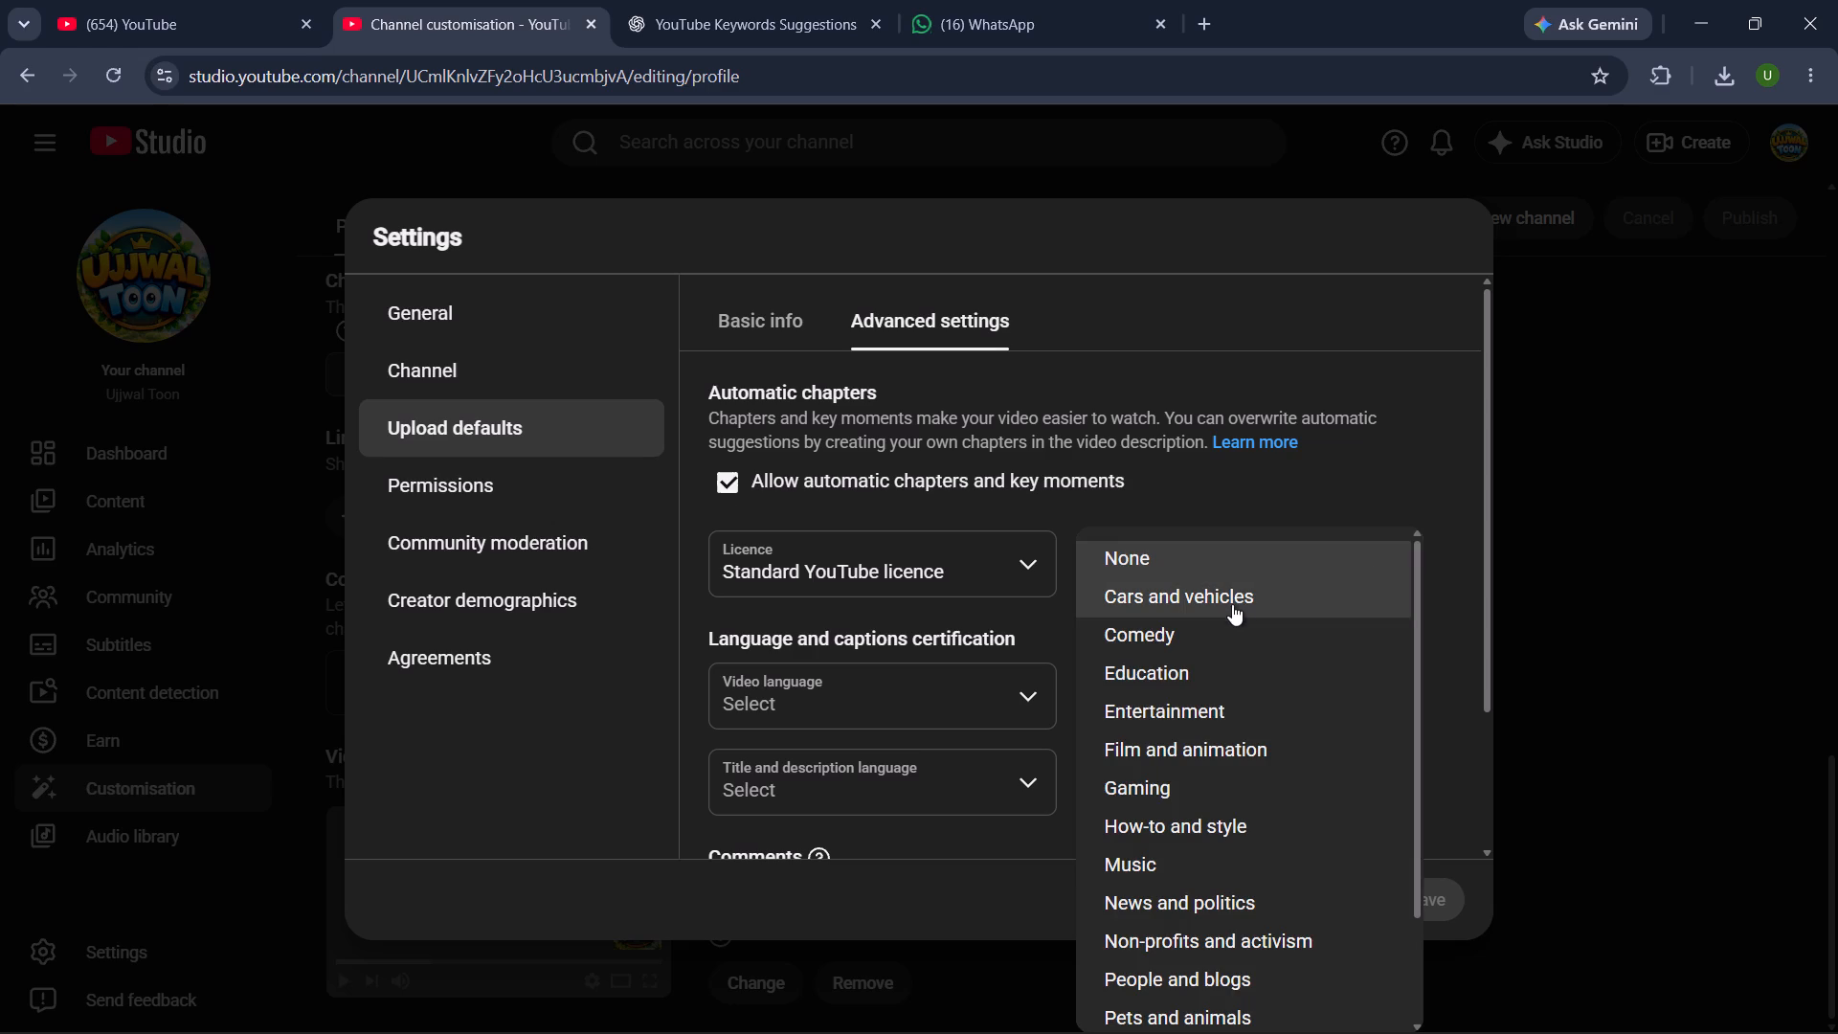
scroll(1201, 754, "down", 1)
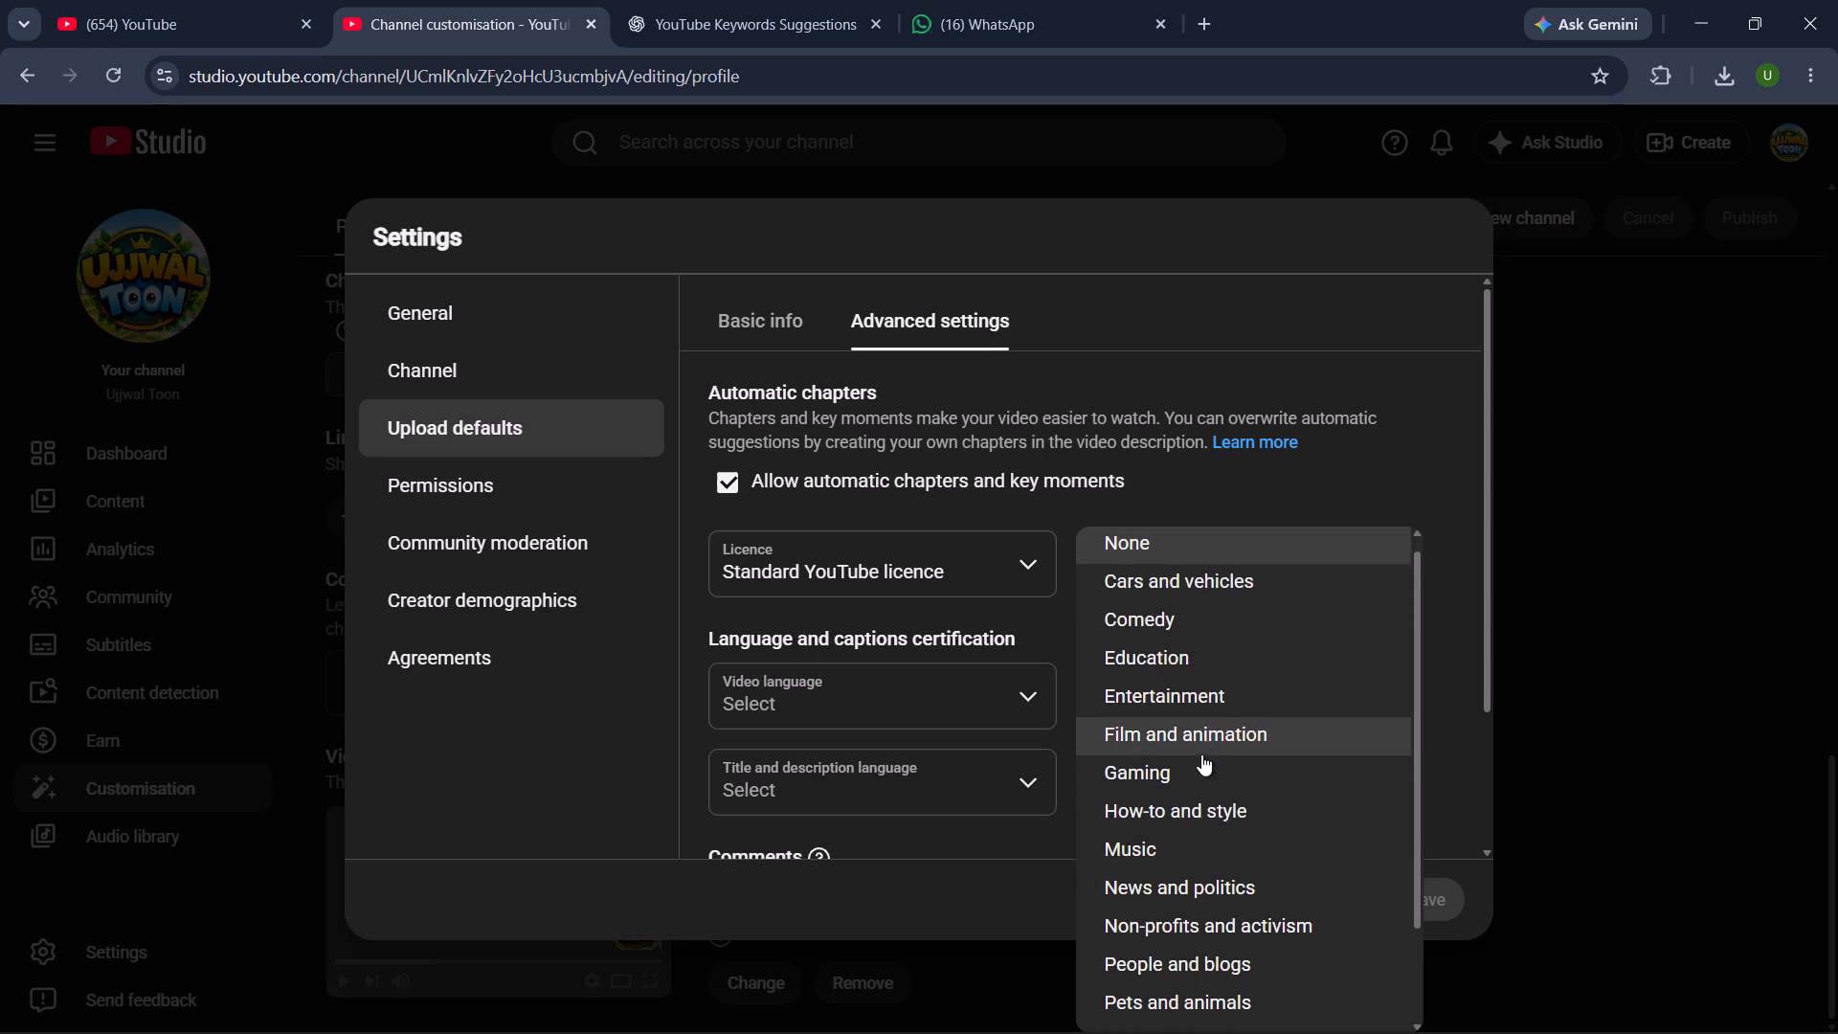
scroll(1201, 754, "down", 2)
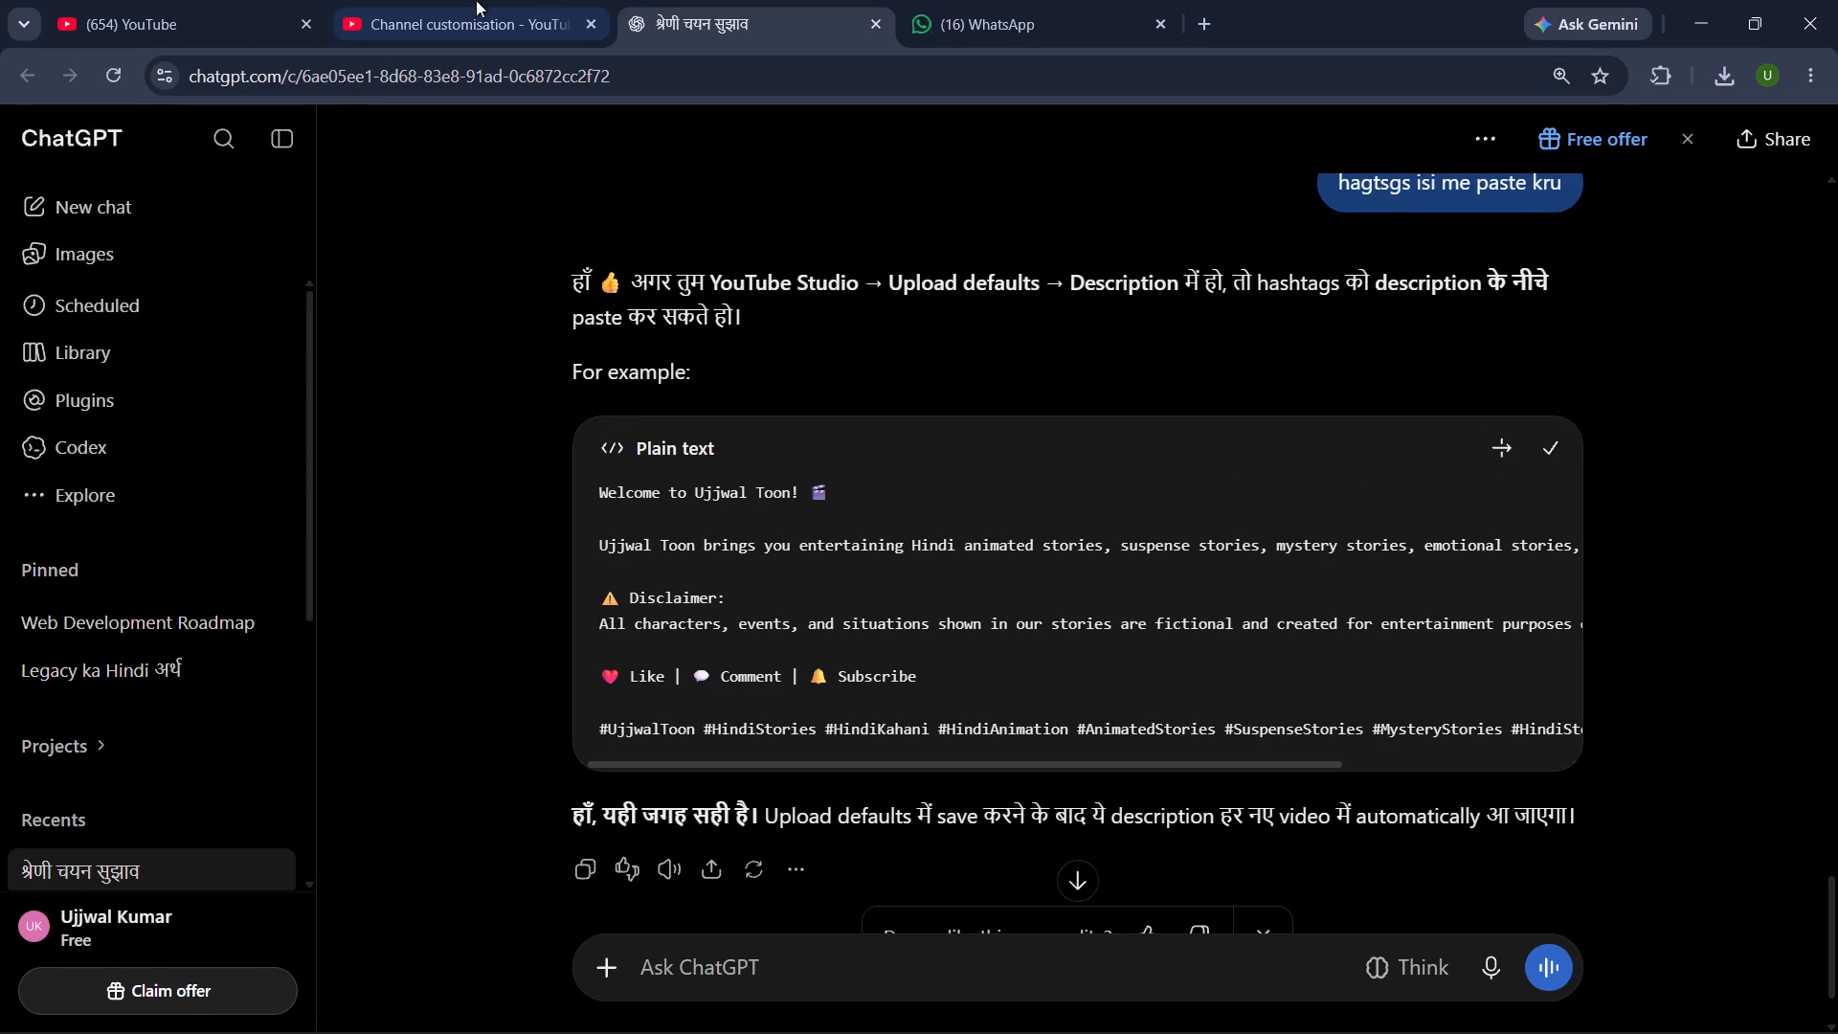
left_click(439, 0)
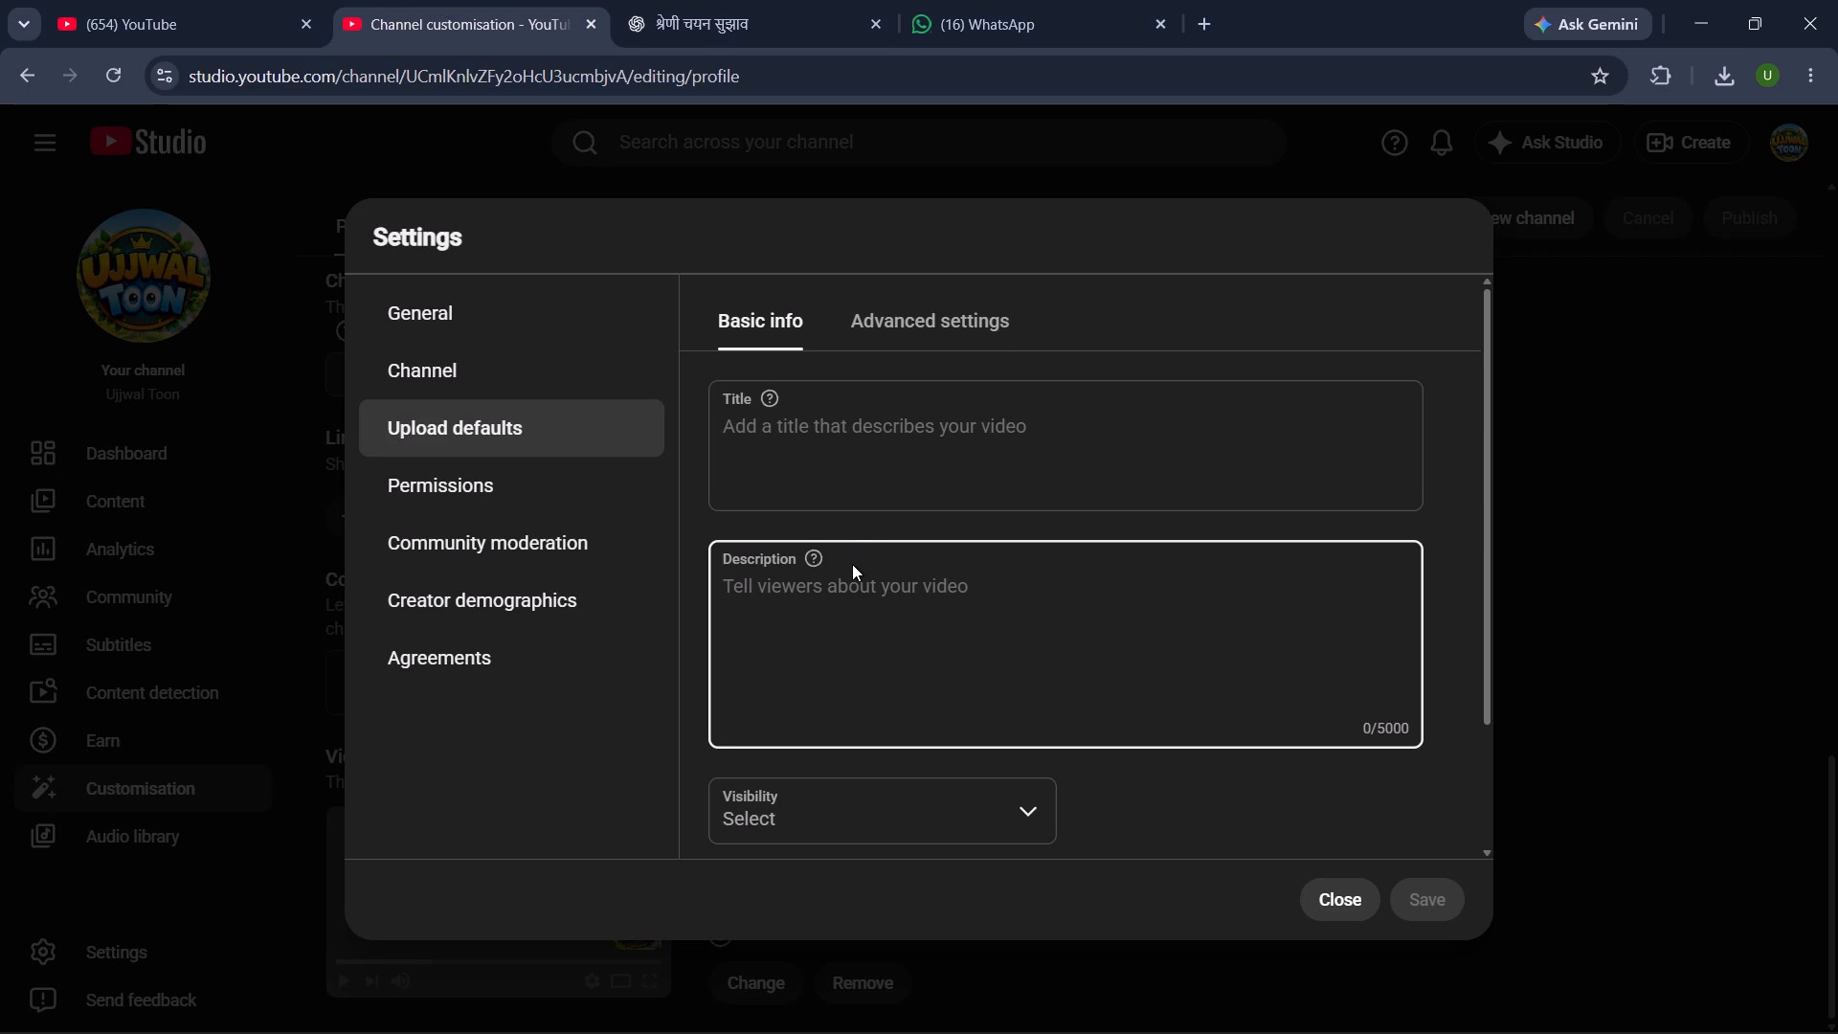
left_click(852, 564)
left_click(843, 579)
key("ctrl+v")
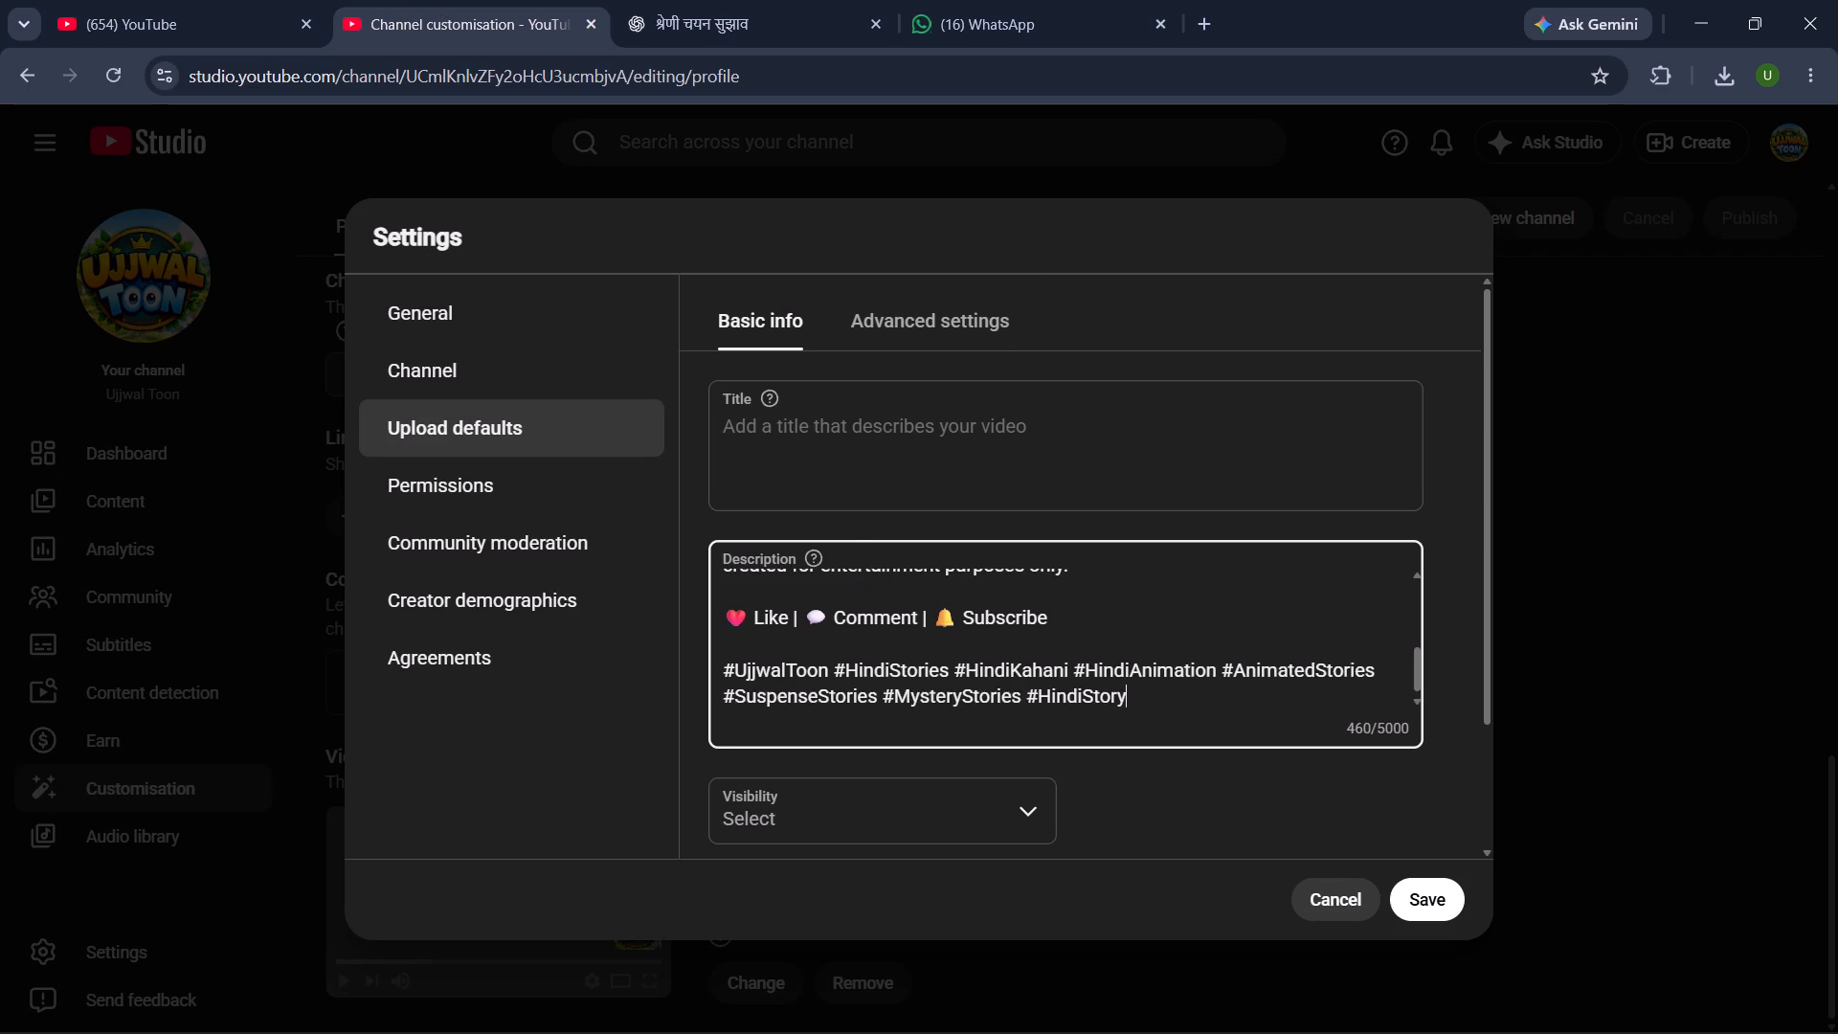
scroll(954, 647, "up", 2)
scroll(954, 647, "down", 2)
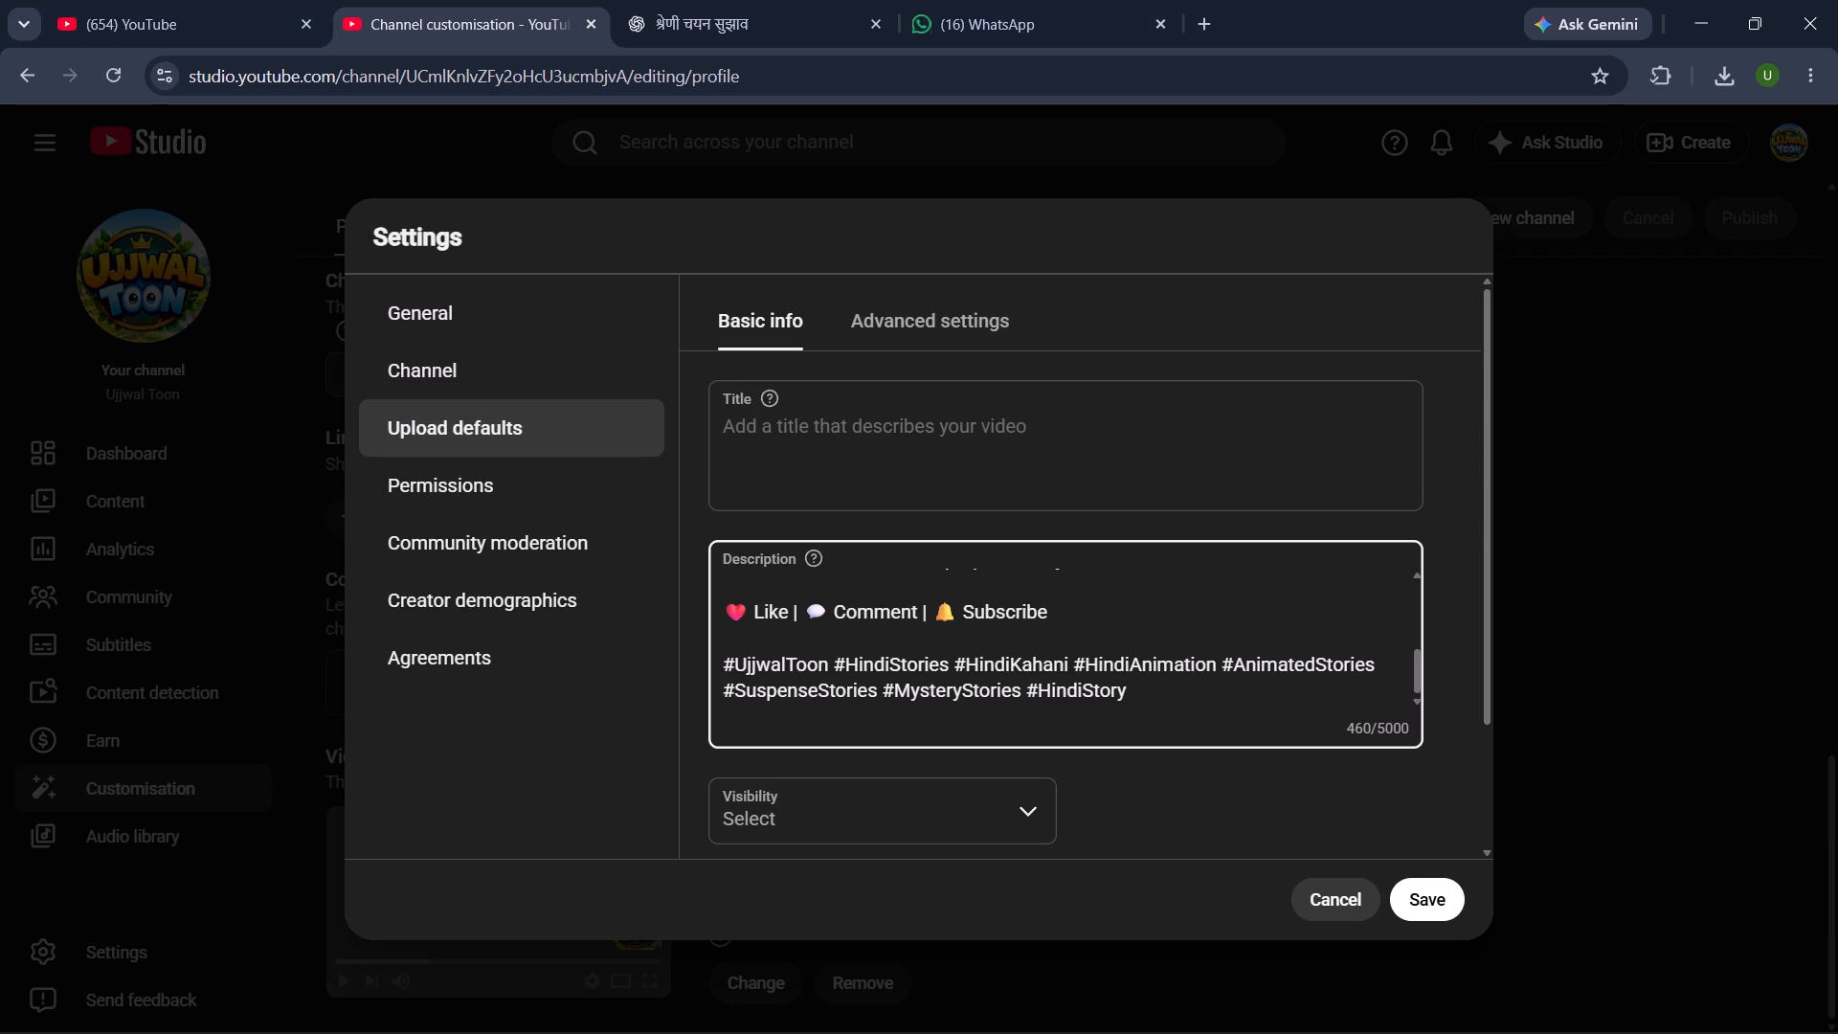
left_click(1429, 888)
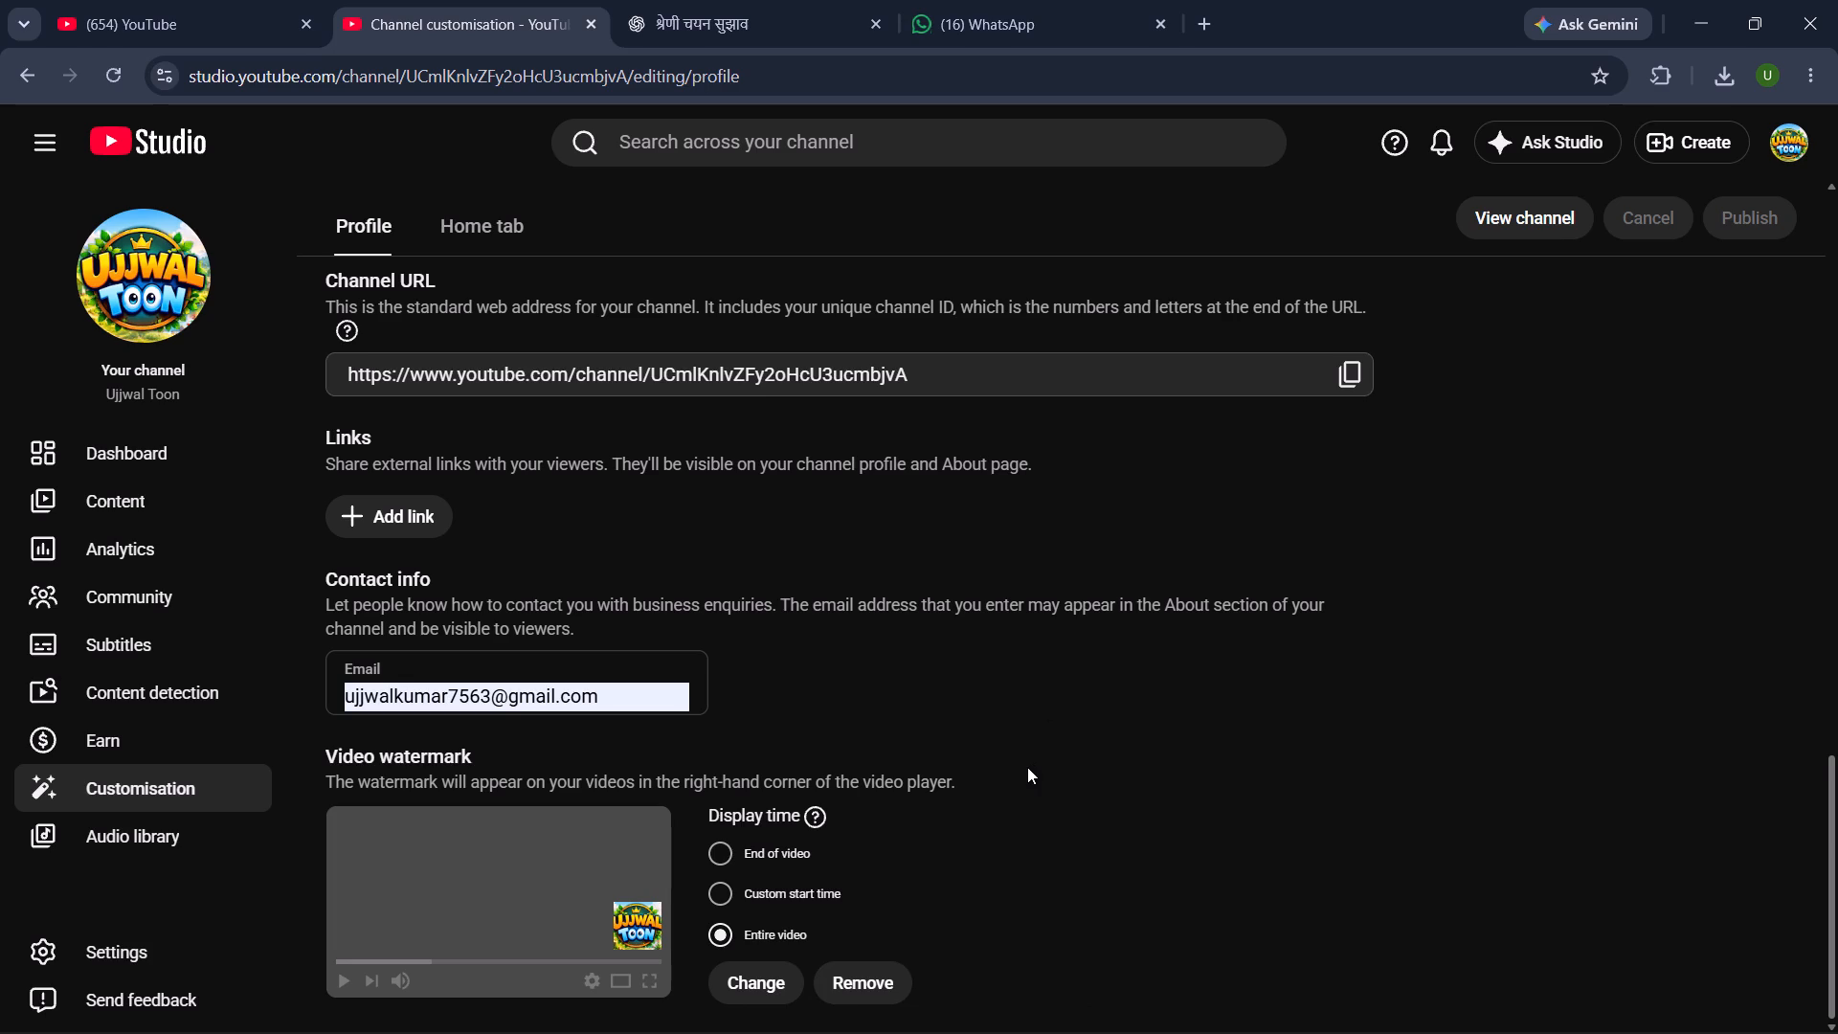
Look over the channel profile page, checking the handle and the channel description.
scroll(1027, 767, "down", 2)
scroll(1027, 767, "up", 3)
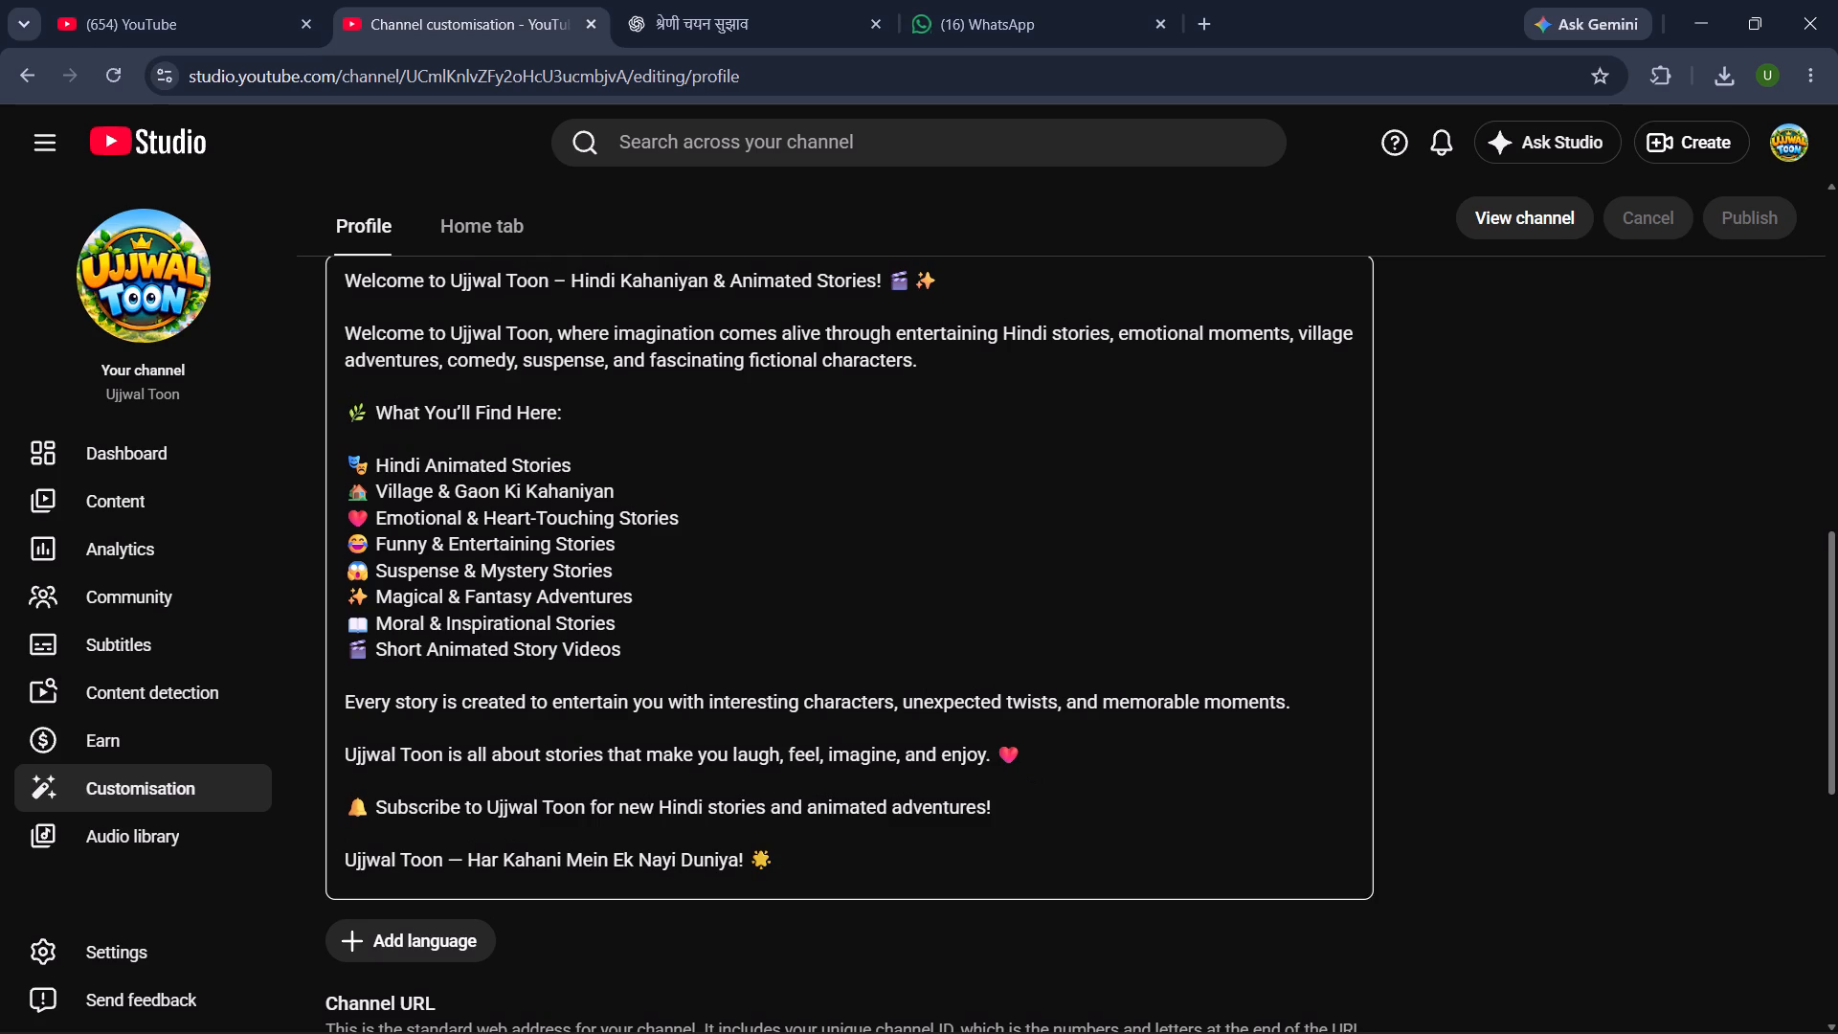
scroll(1211, 556, "up", 1)
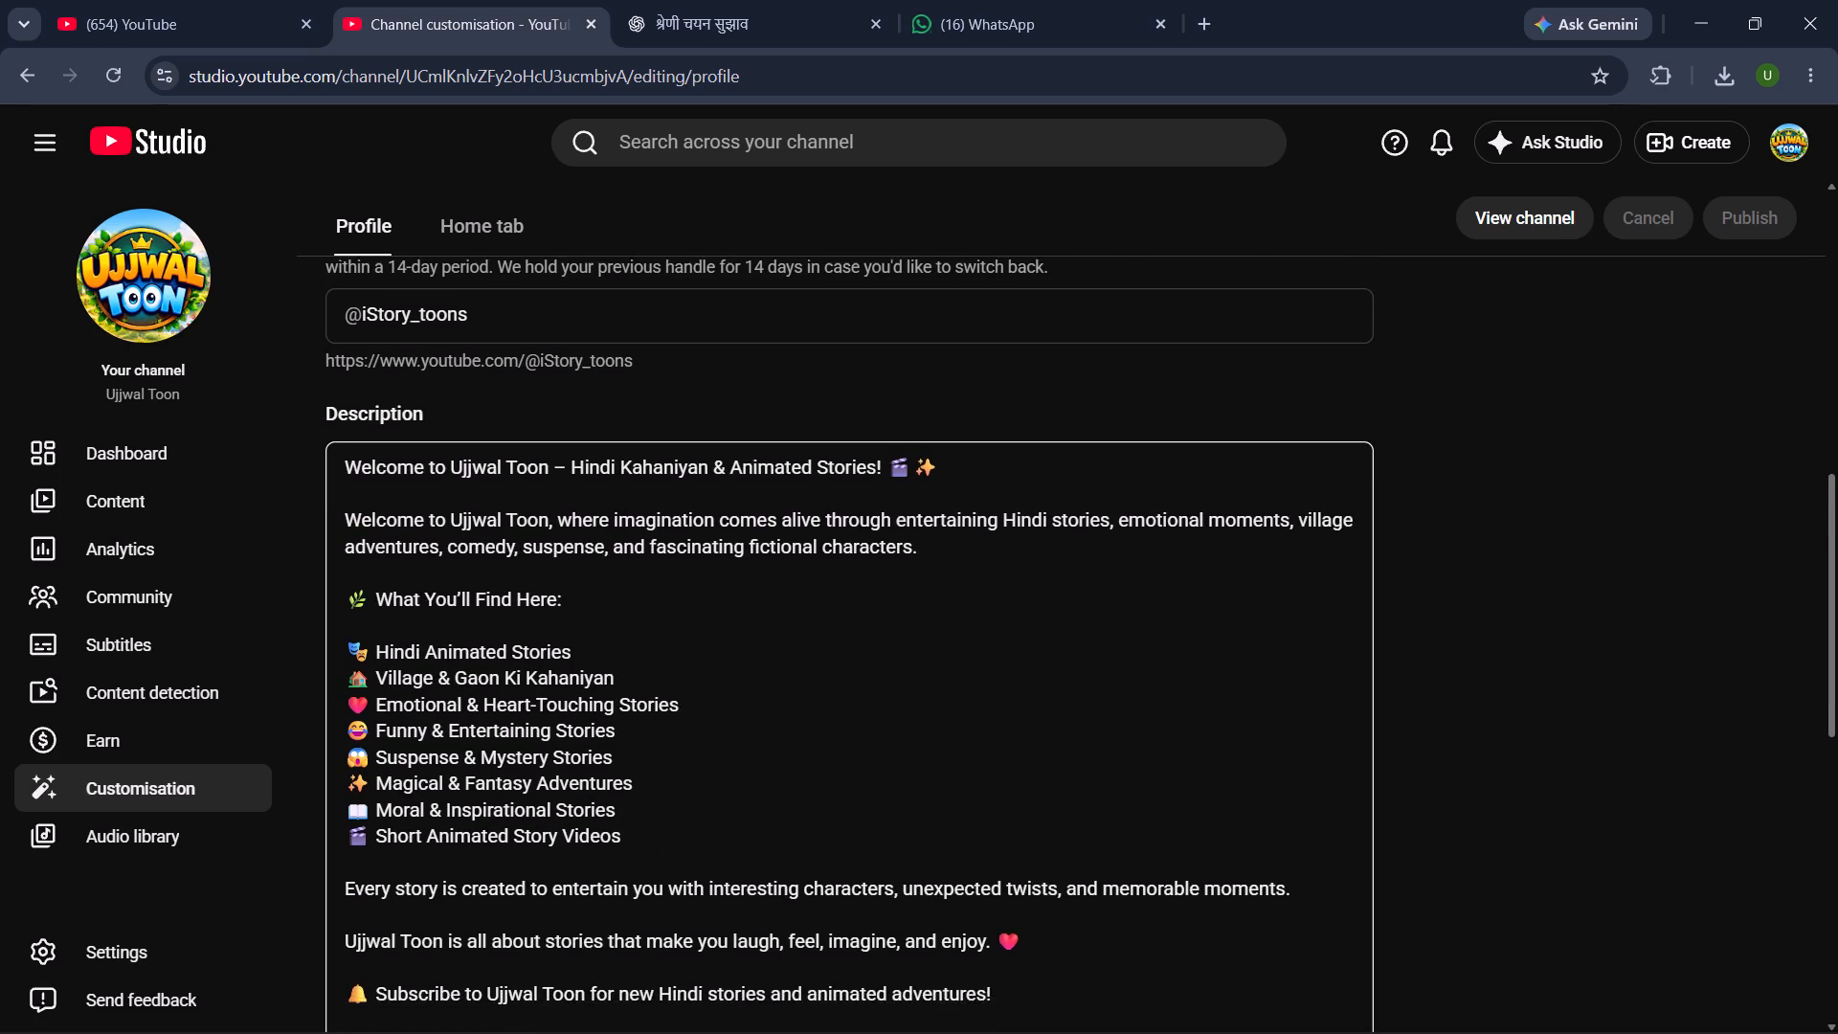
scroll(1211, 556, "up", 1)
scroll(1211, 556, "down", 2)
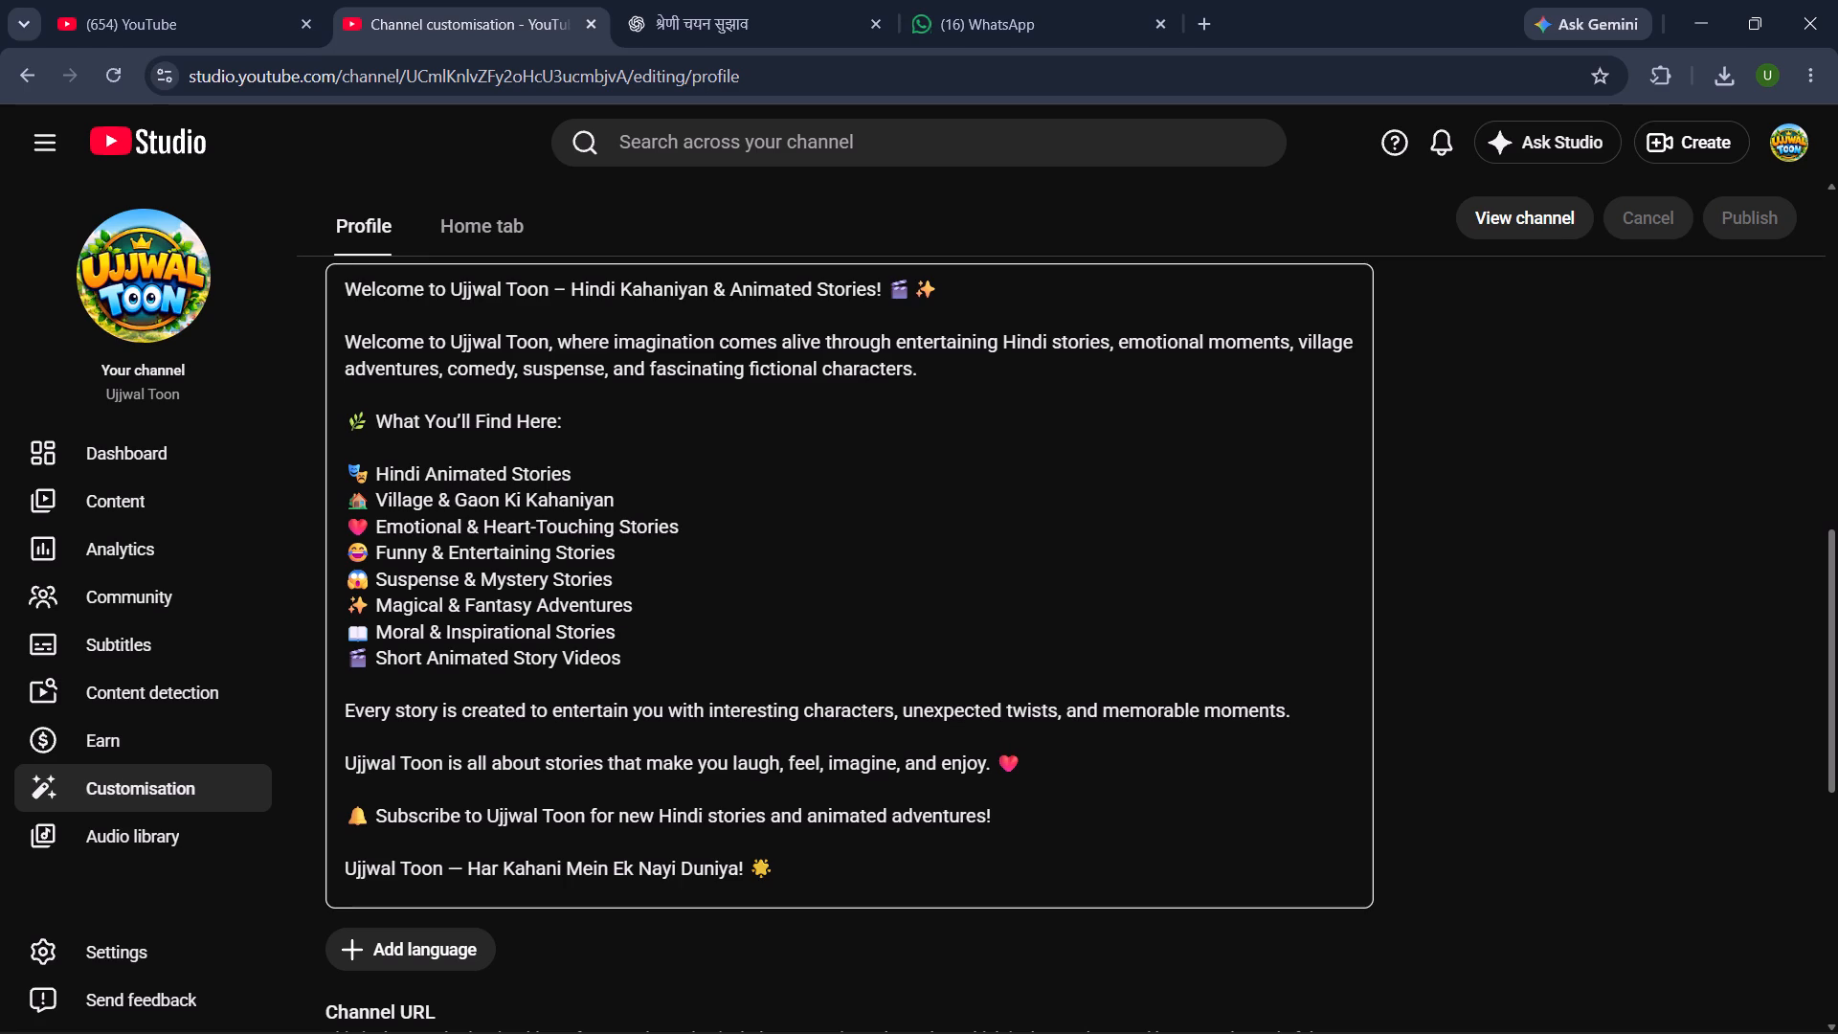
scroll(855, 731, "down", 1)
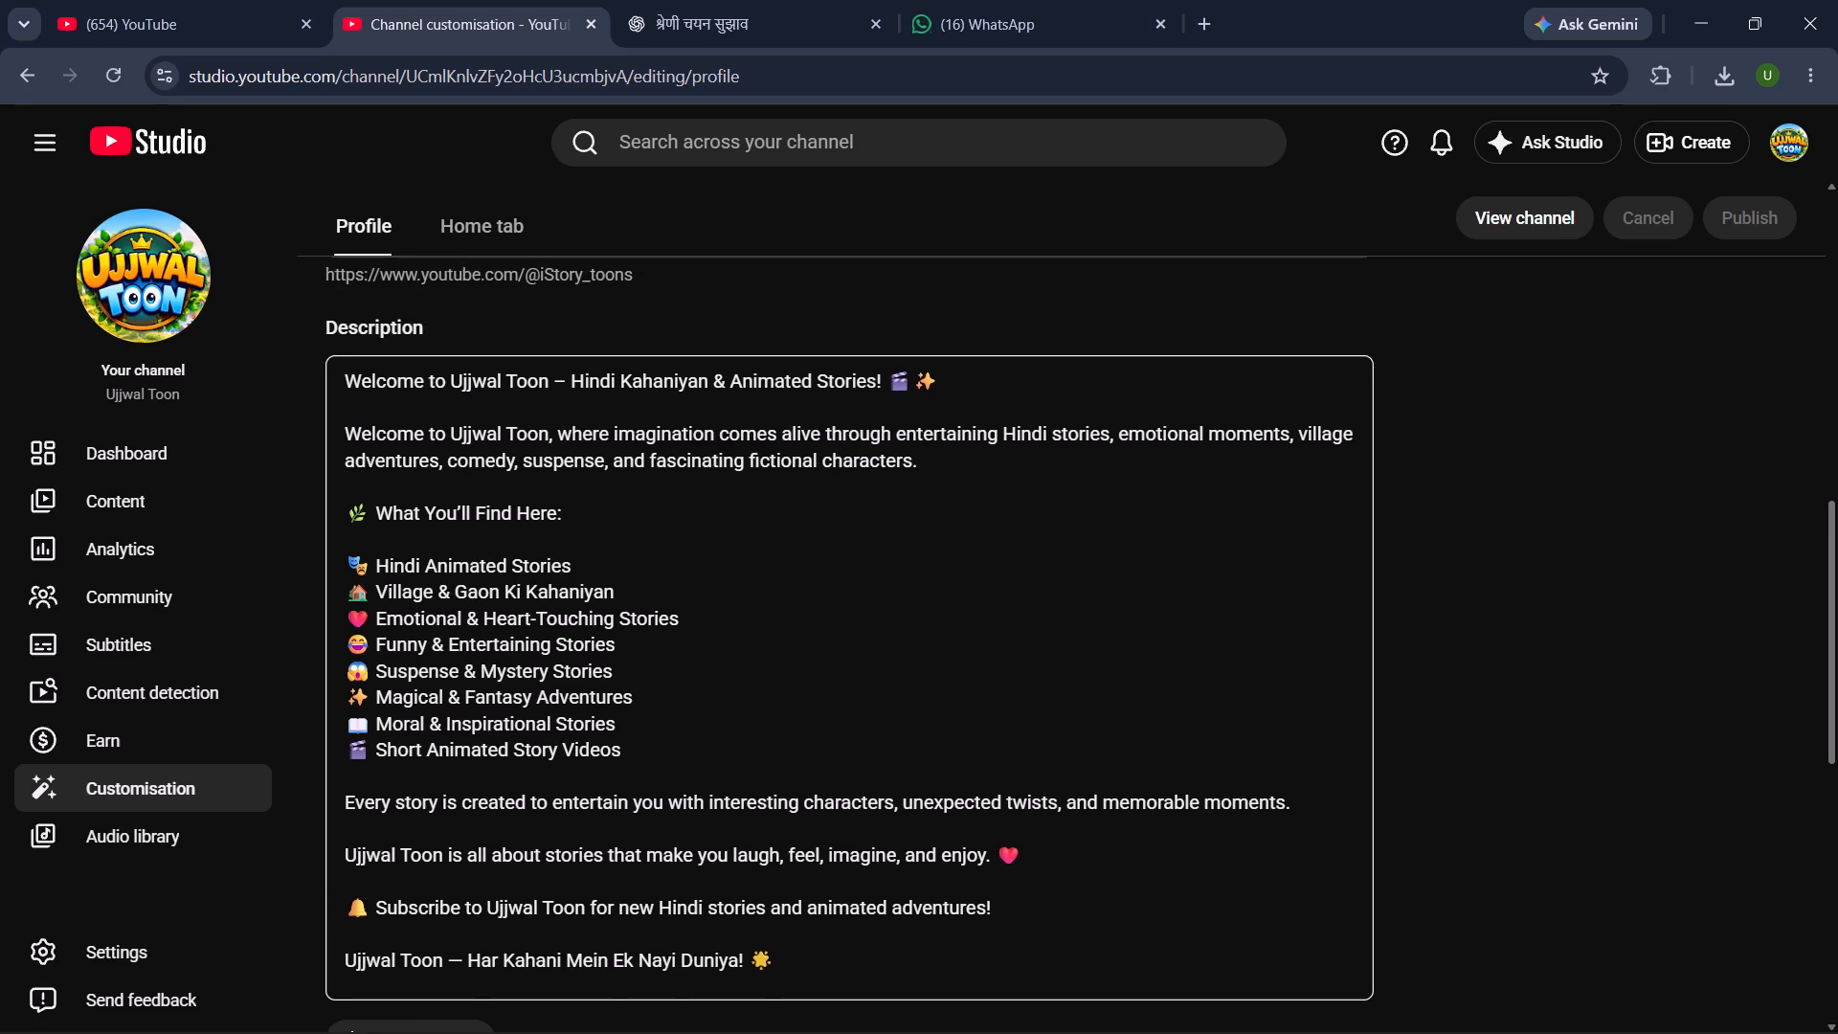
scroll(855, 731, "down", 1)
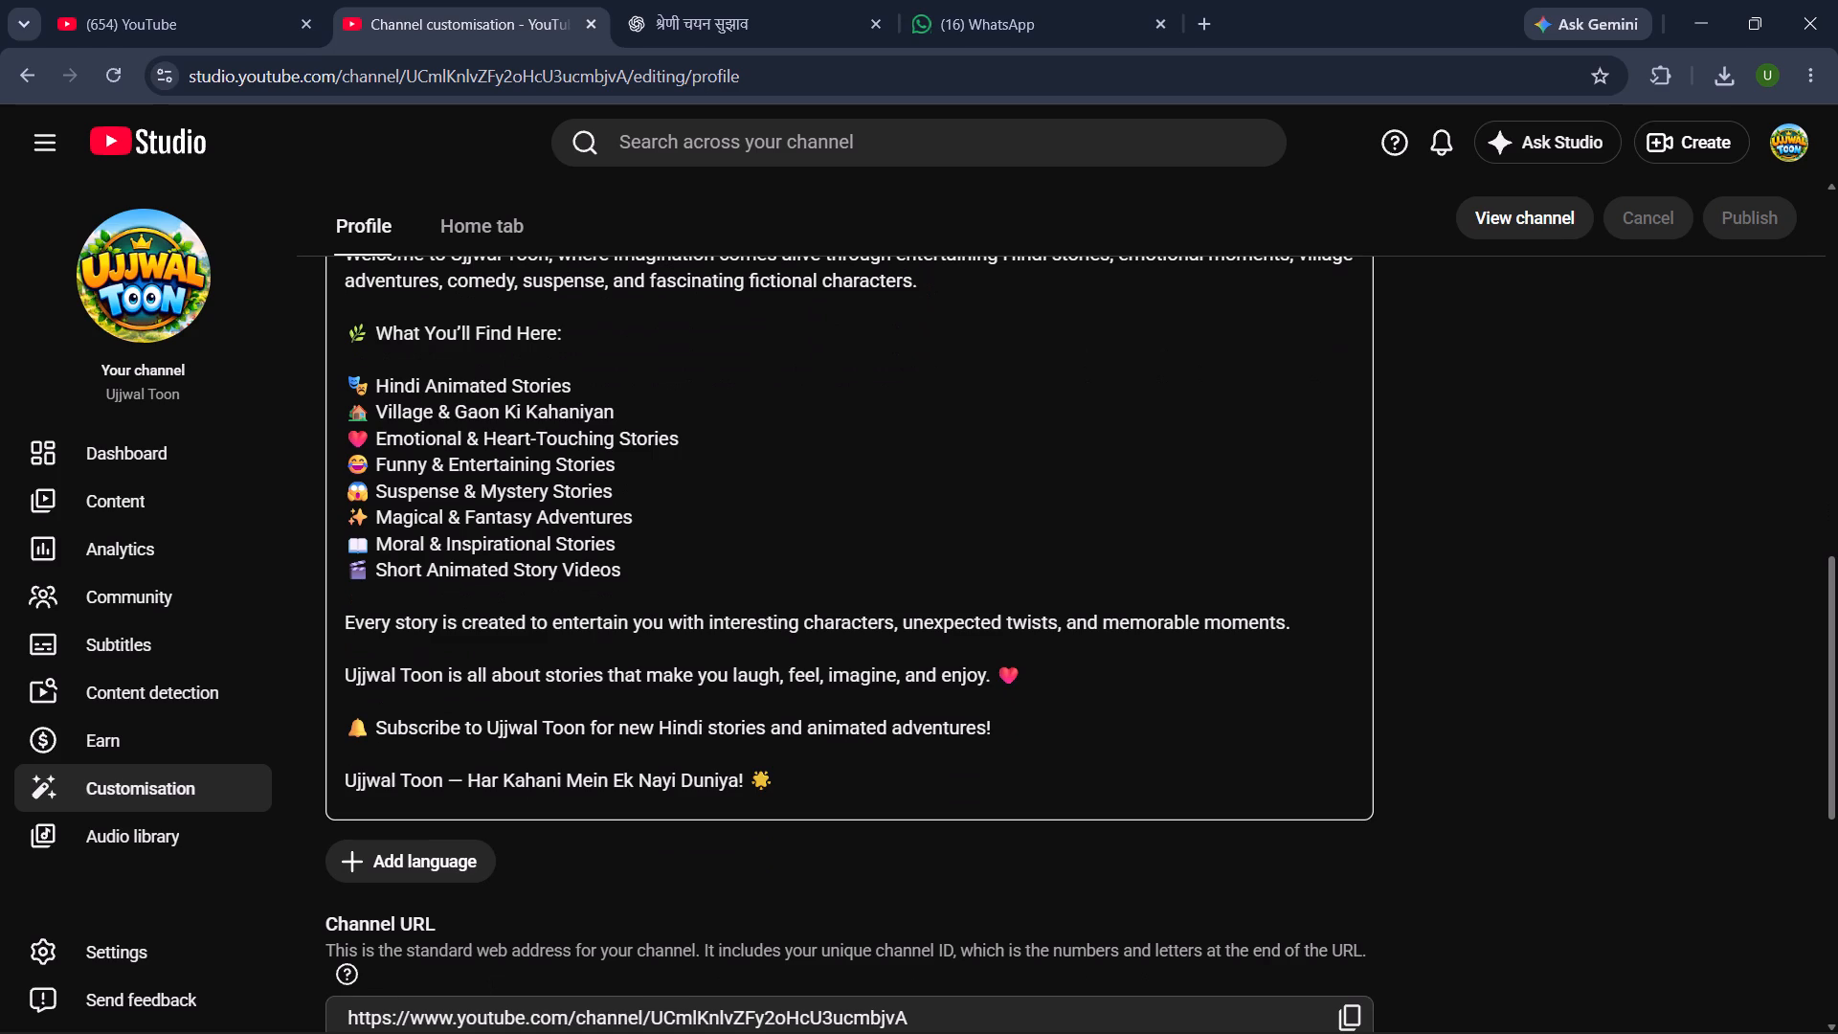
Examine the community moderation content controls, including the options for comments, live chat, viewer posts, blocked words and link text.
left_click(133, 950)
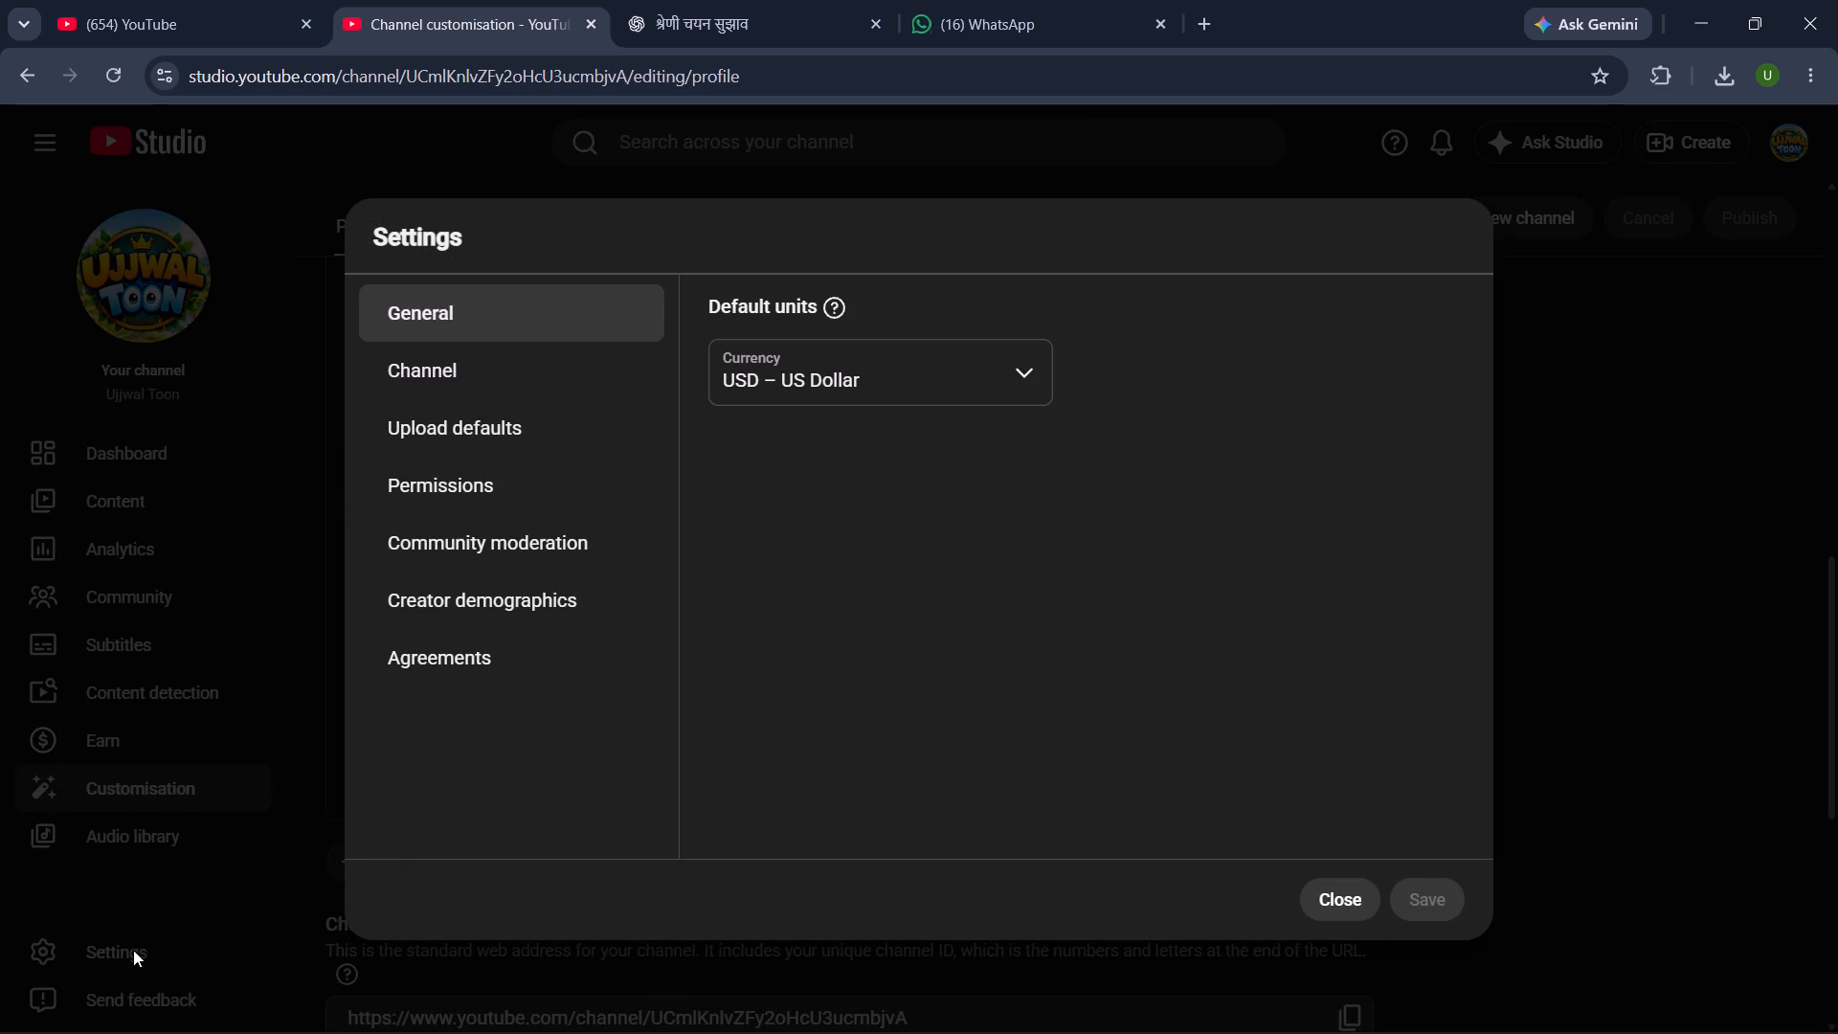
left_click(526, 529)
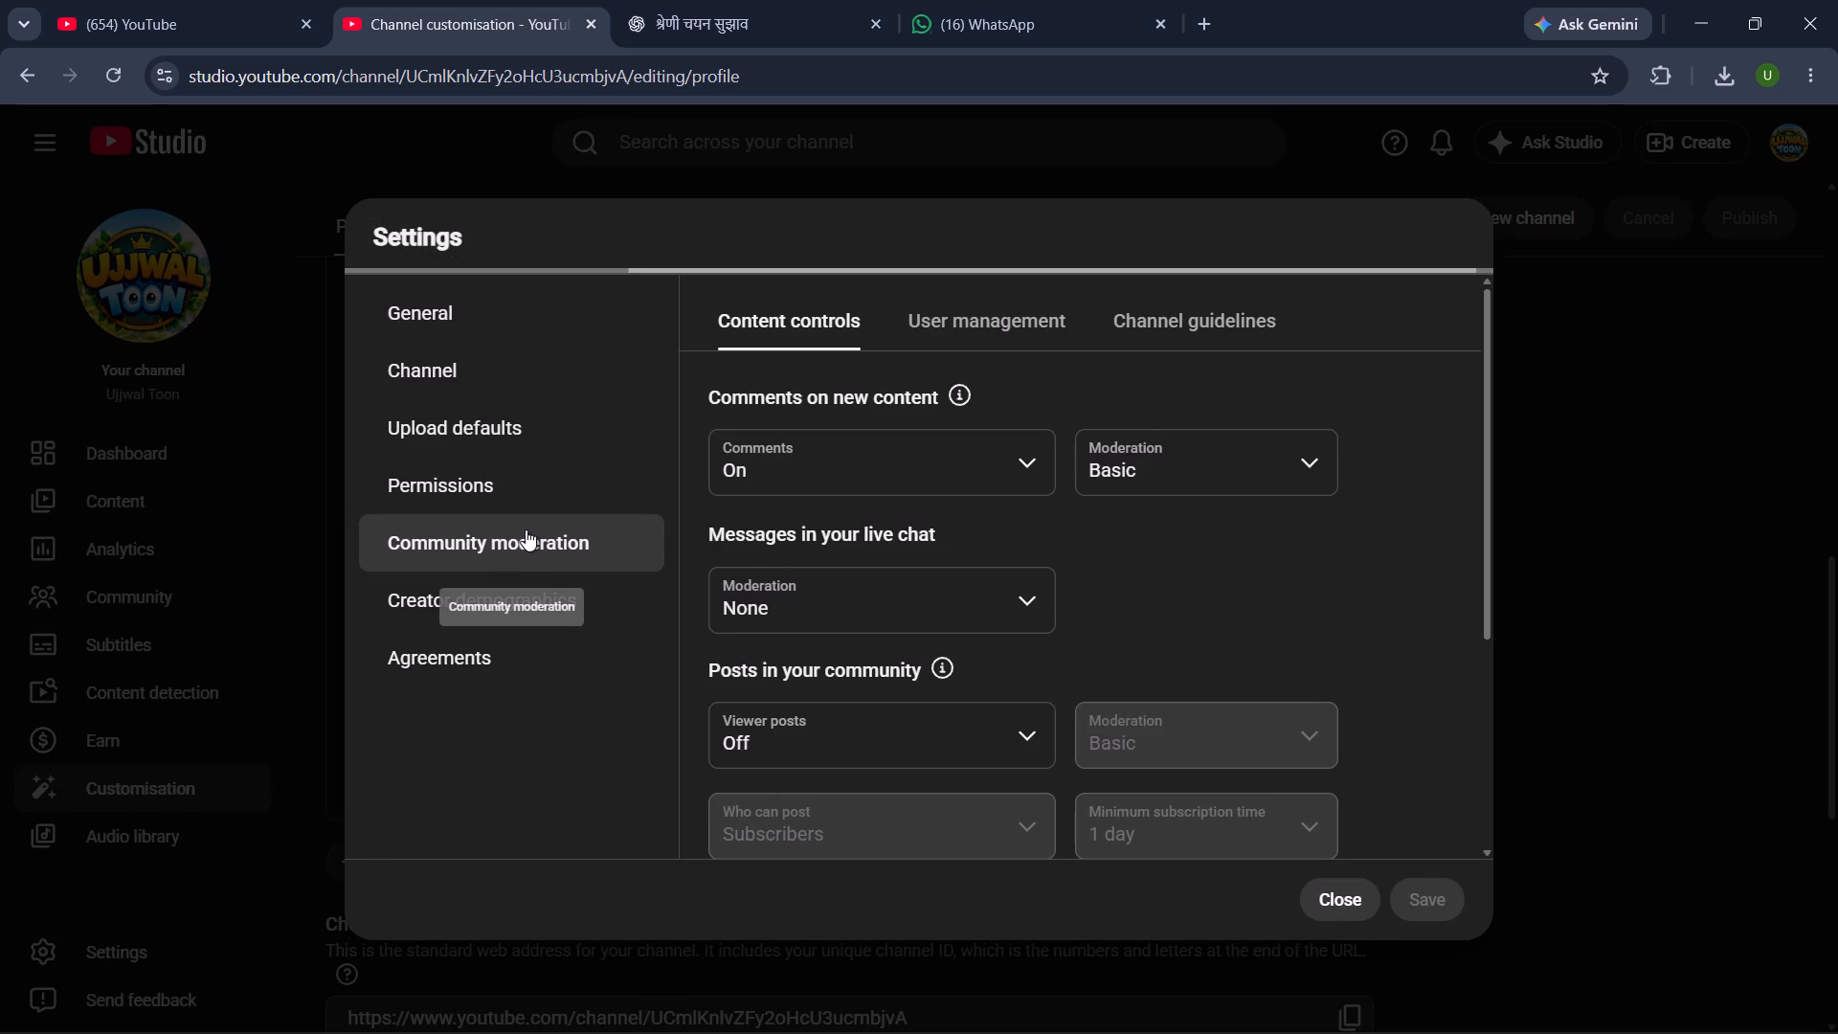
left_click(1311, 473)
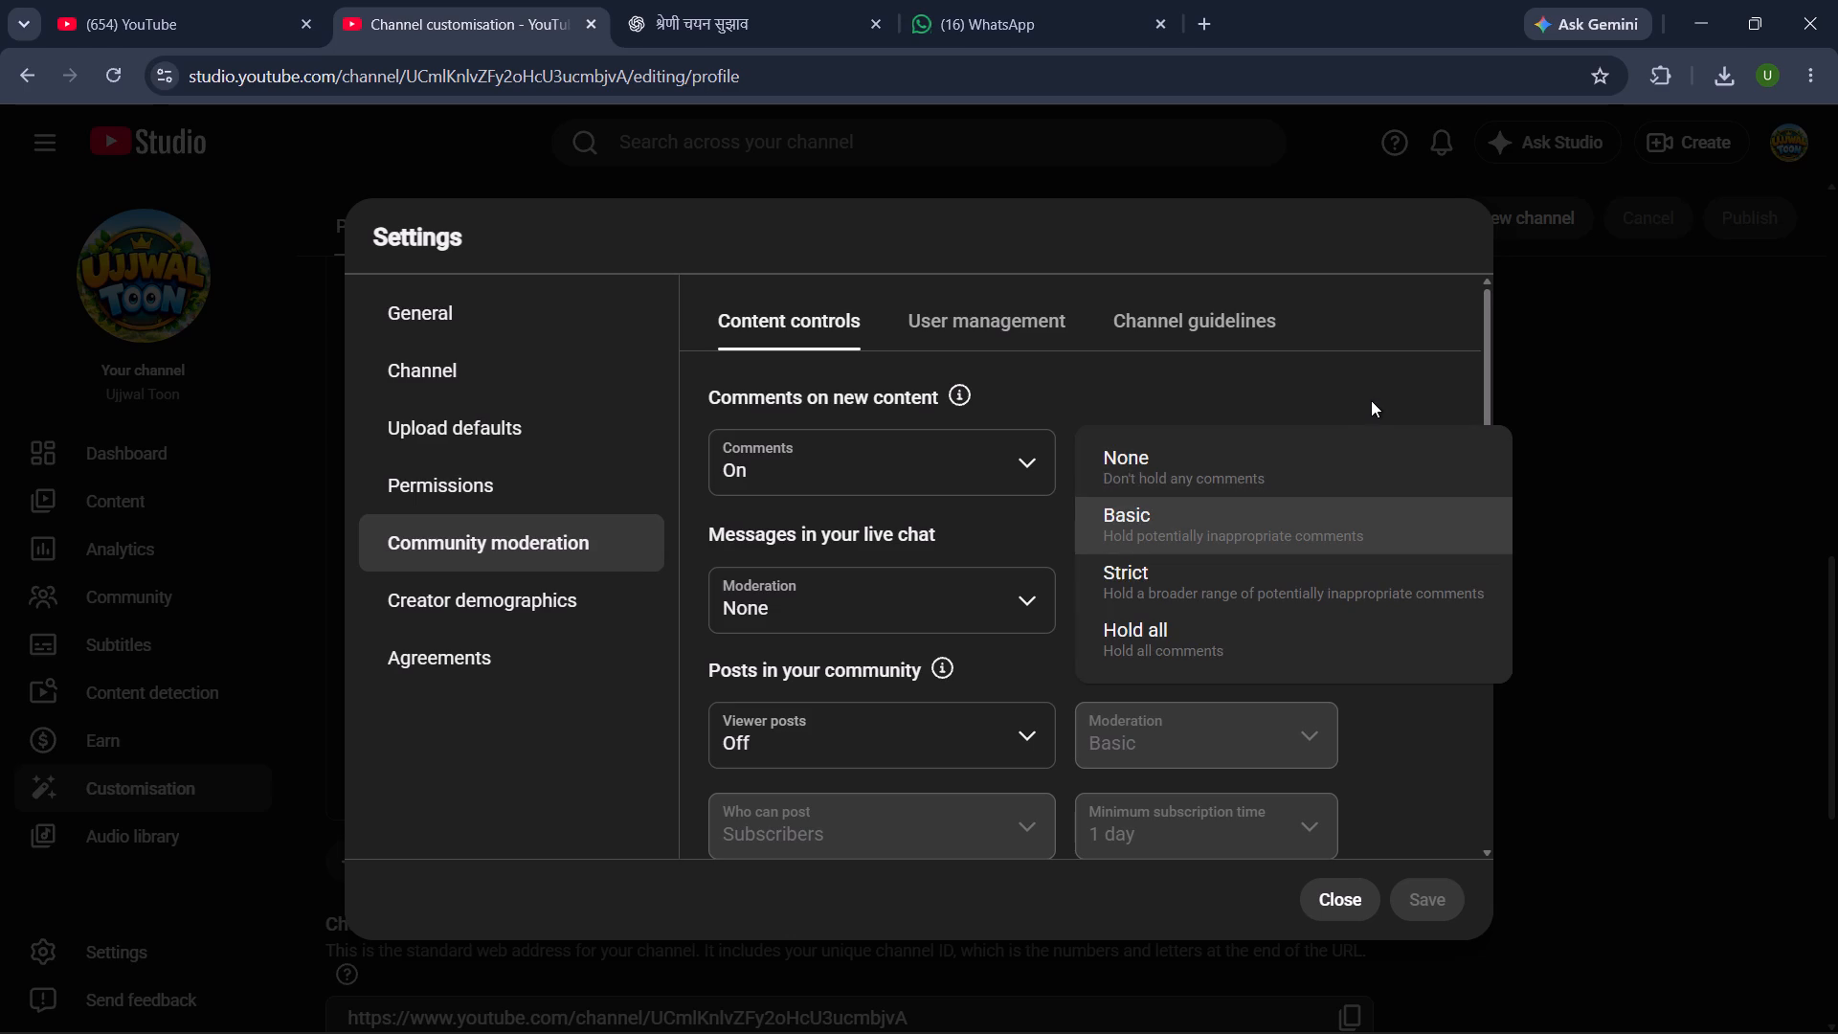
left_click(1041, 461)
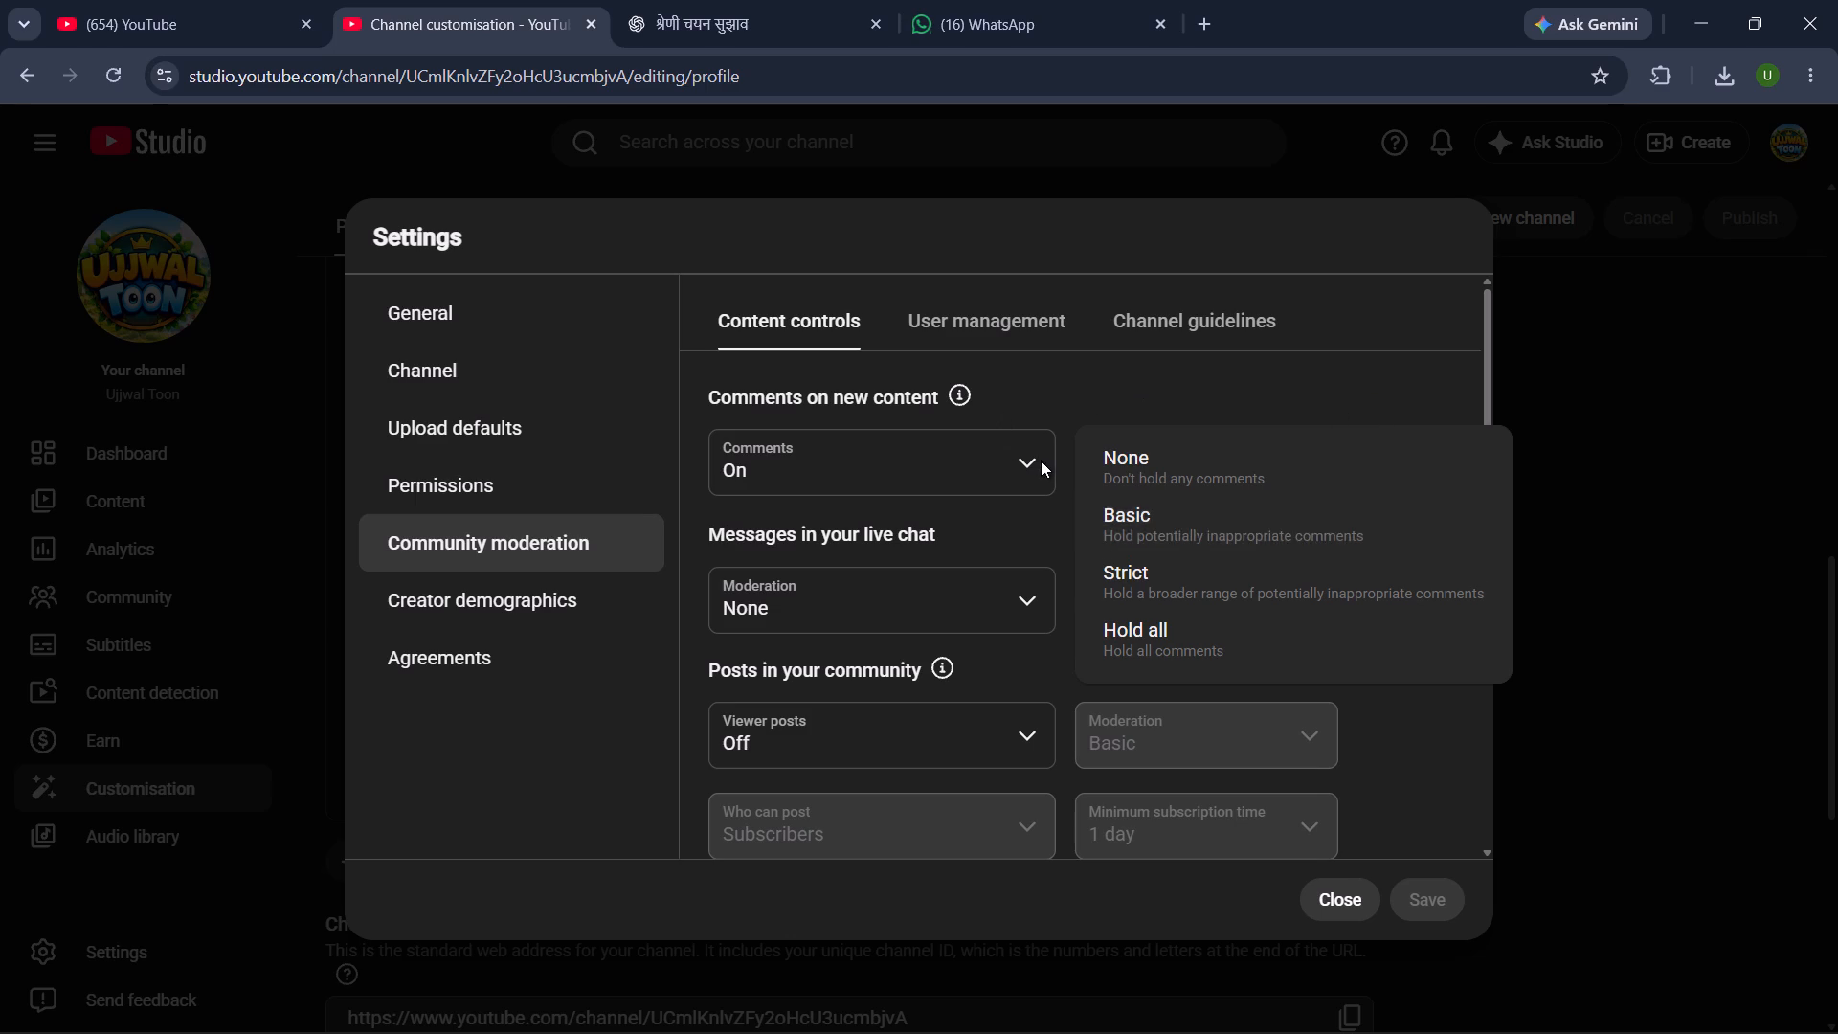
left_click(1032, 461)
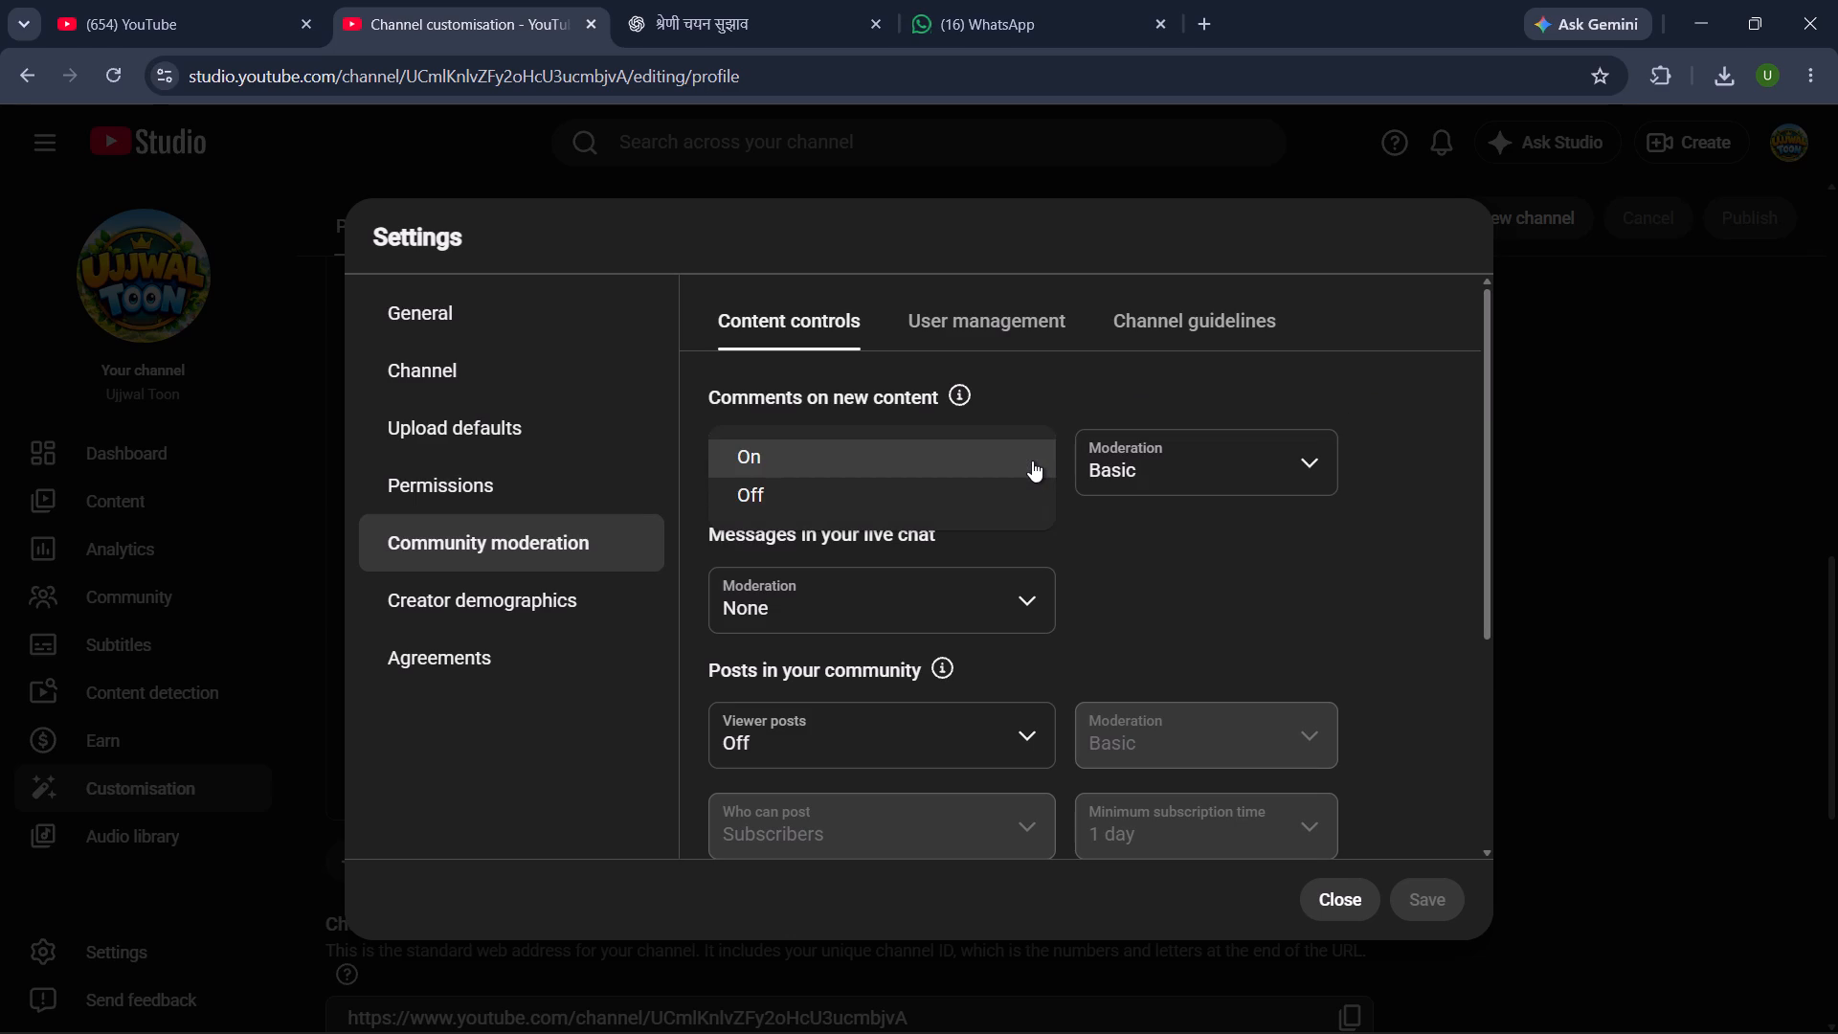
left_click(1032, 461)
left_click(1026, 600)
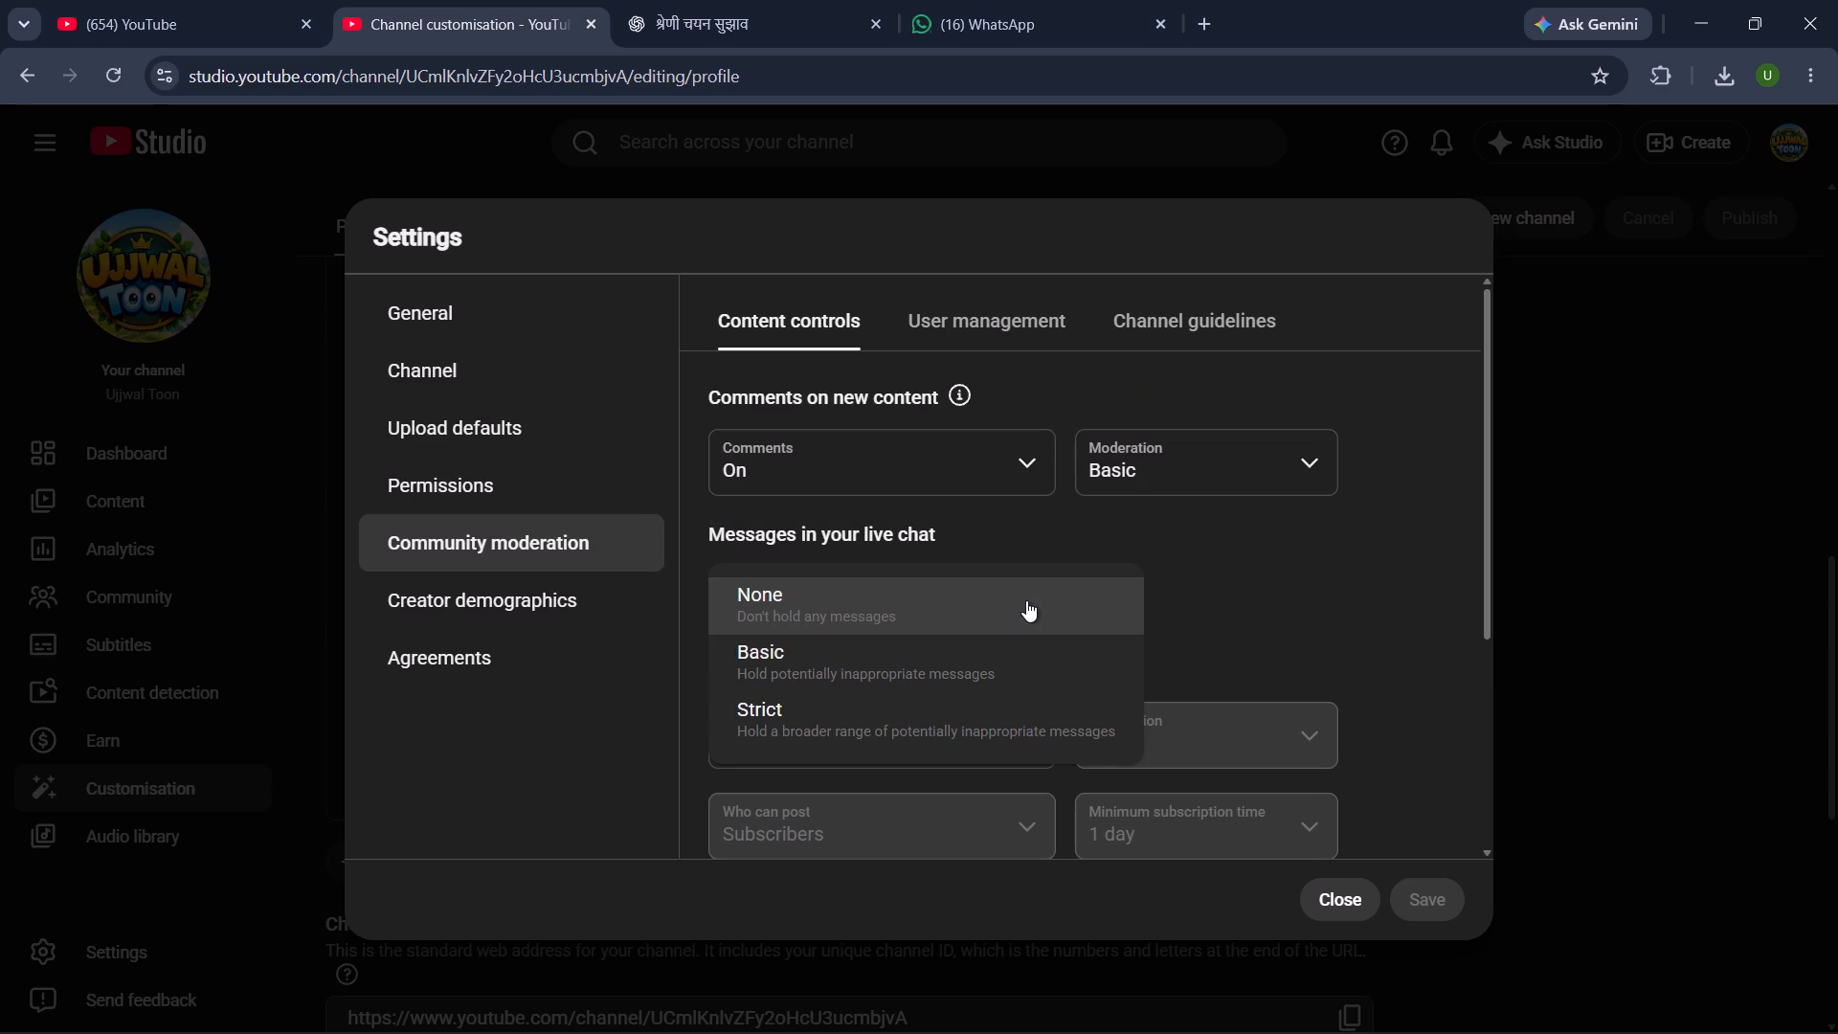
left_click(1204, 581)
scroll(978, 615, "down", 1)
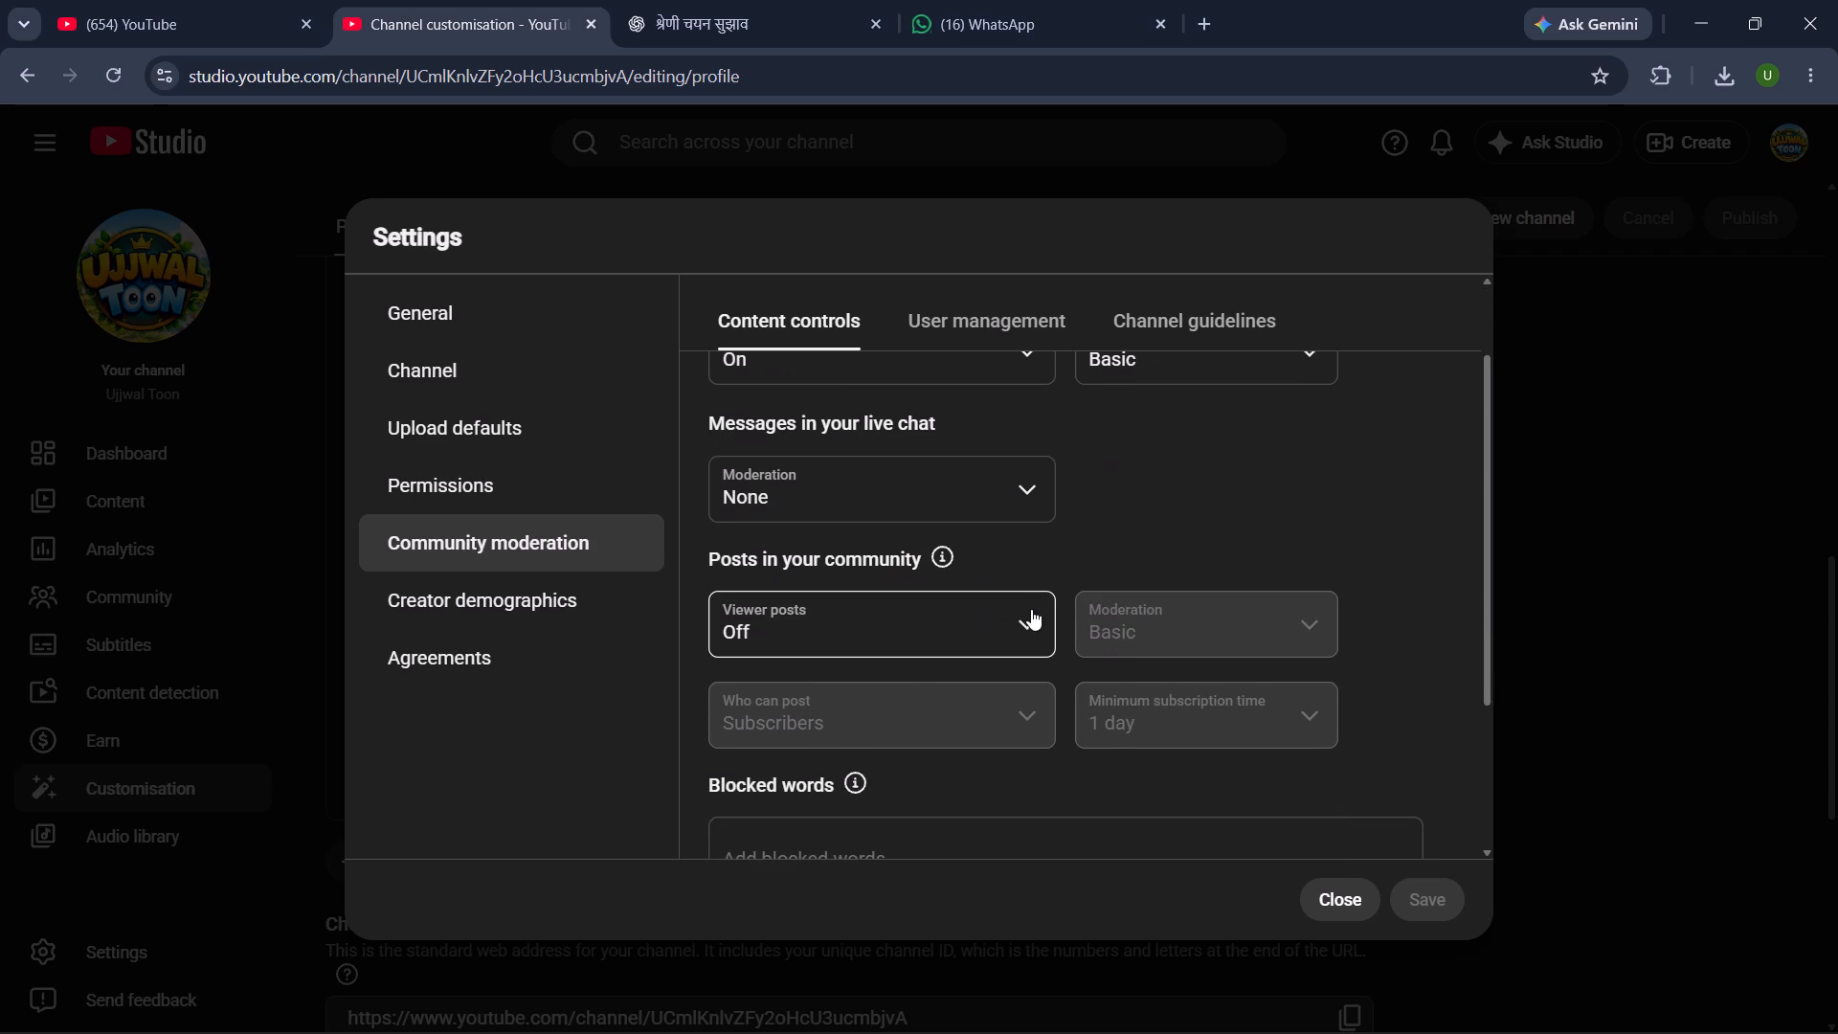
scroll(1040, 621, "down", 2)
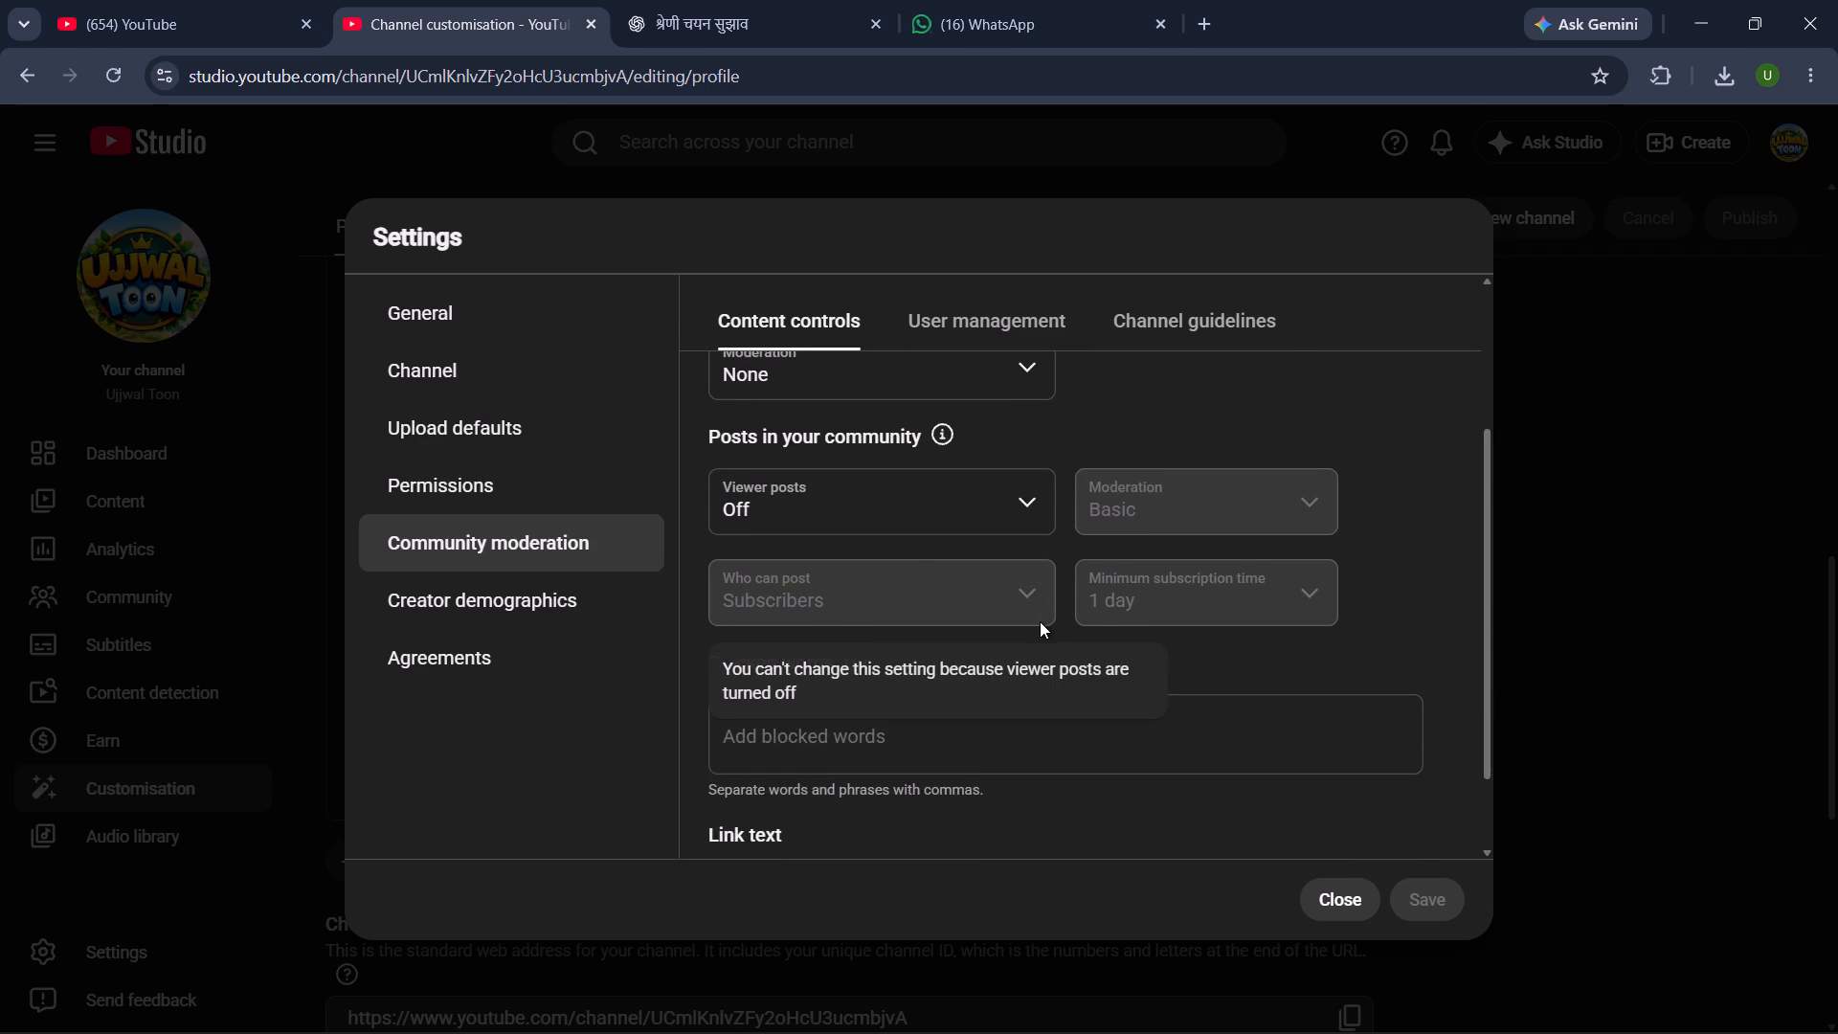
scroll(1040, 621, "down", 1)
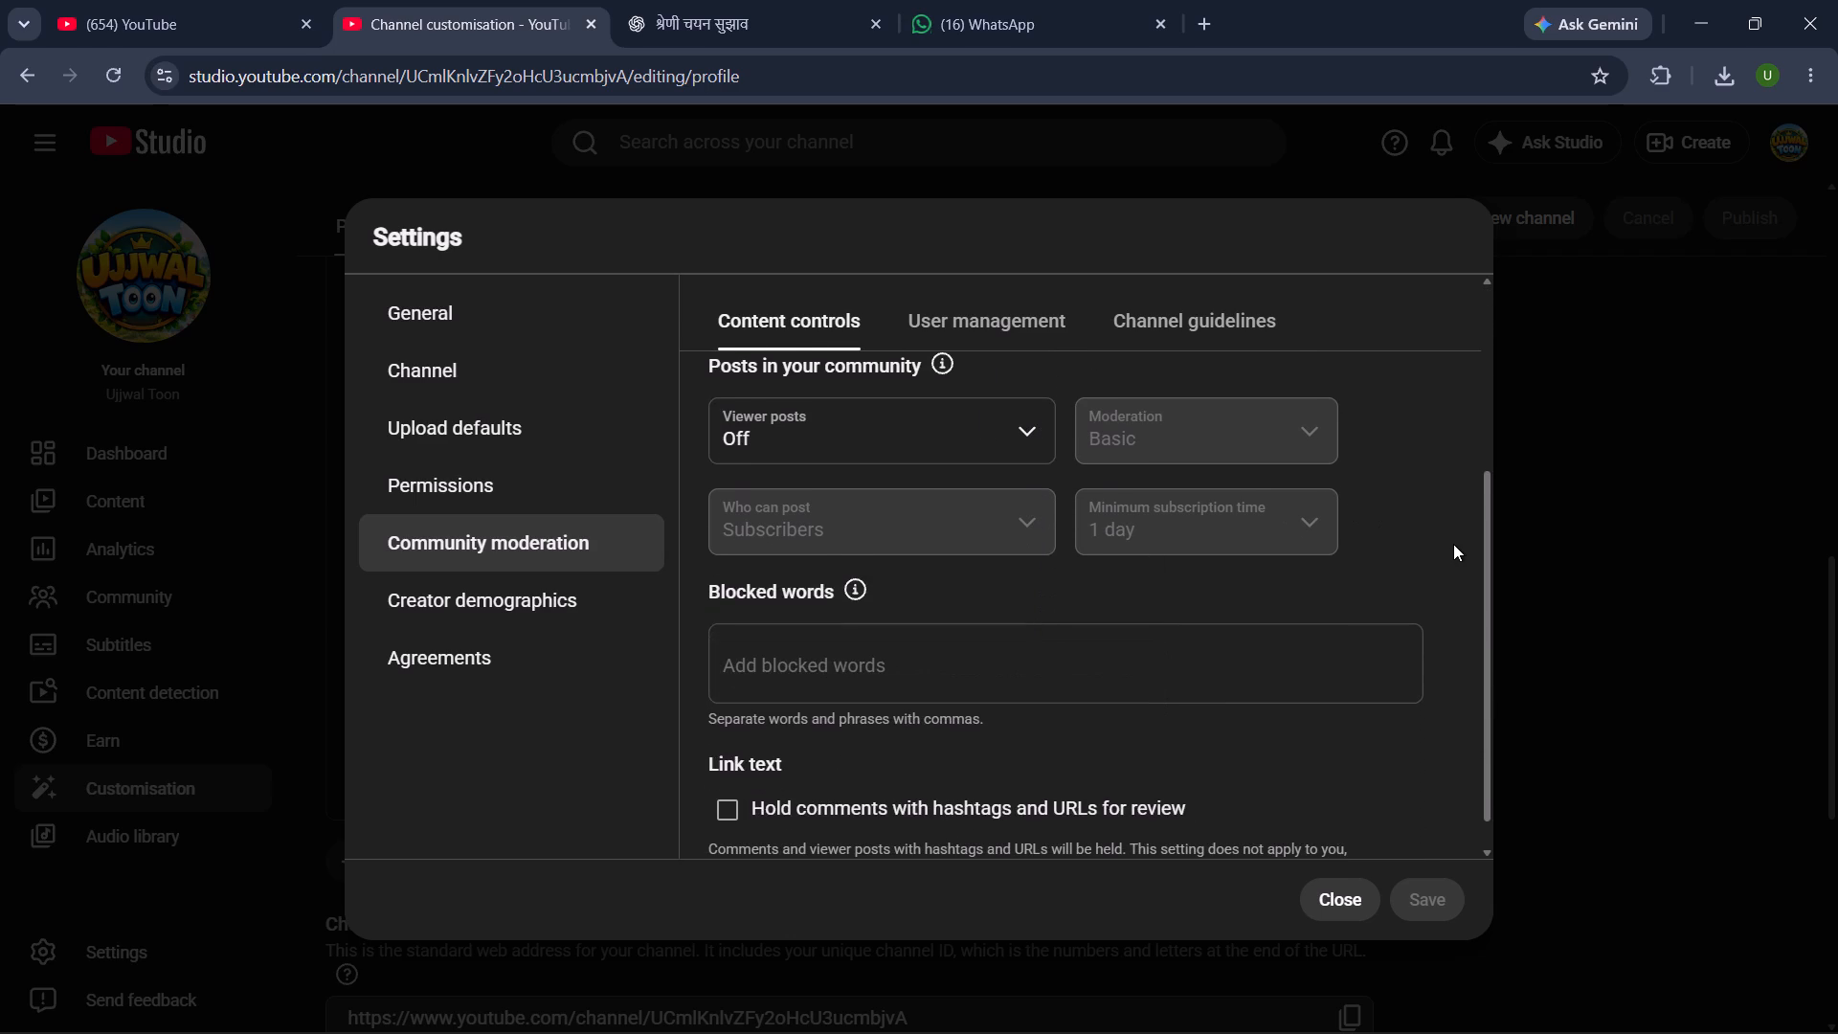
scroll(1453, 544, "down", 1)
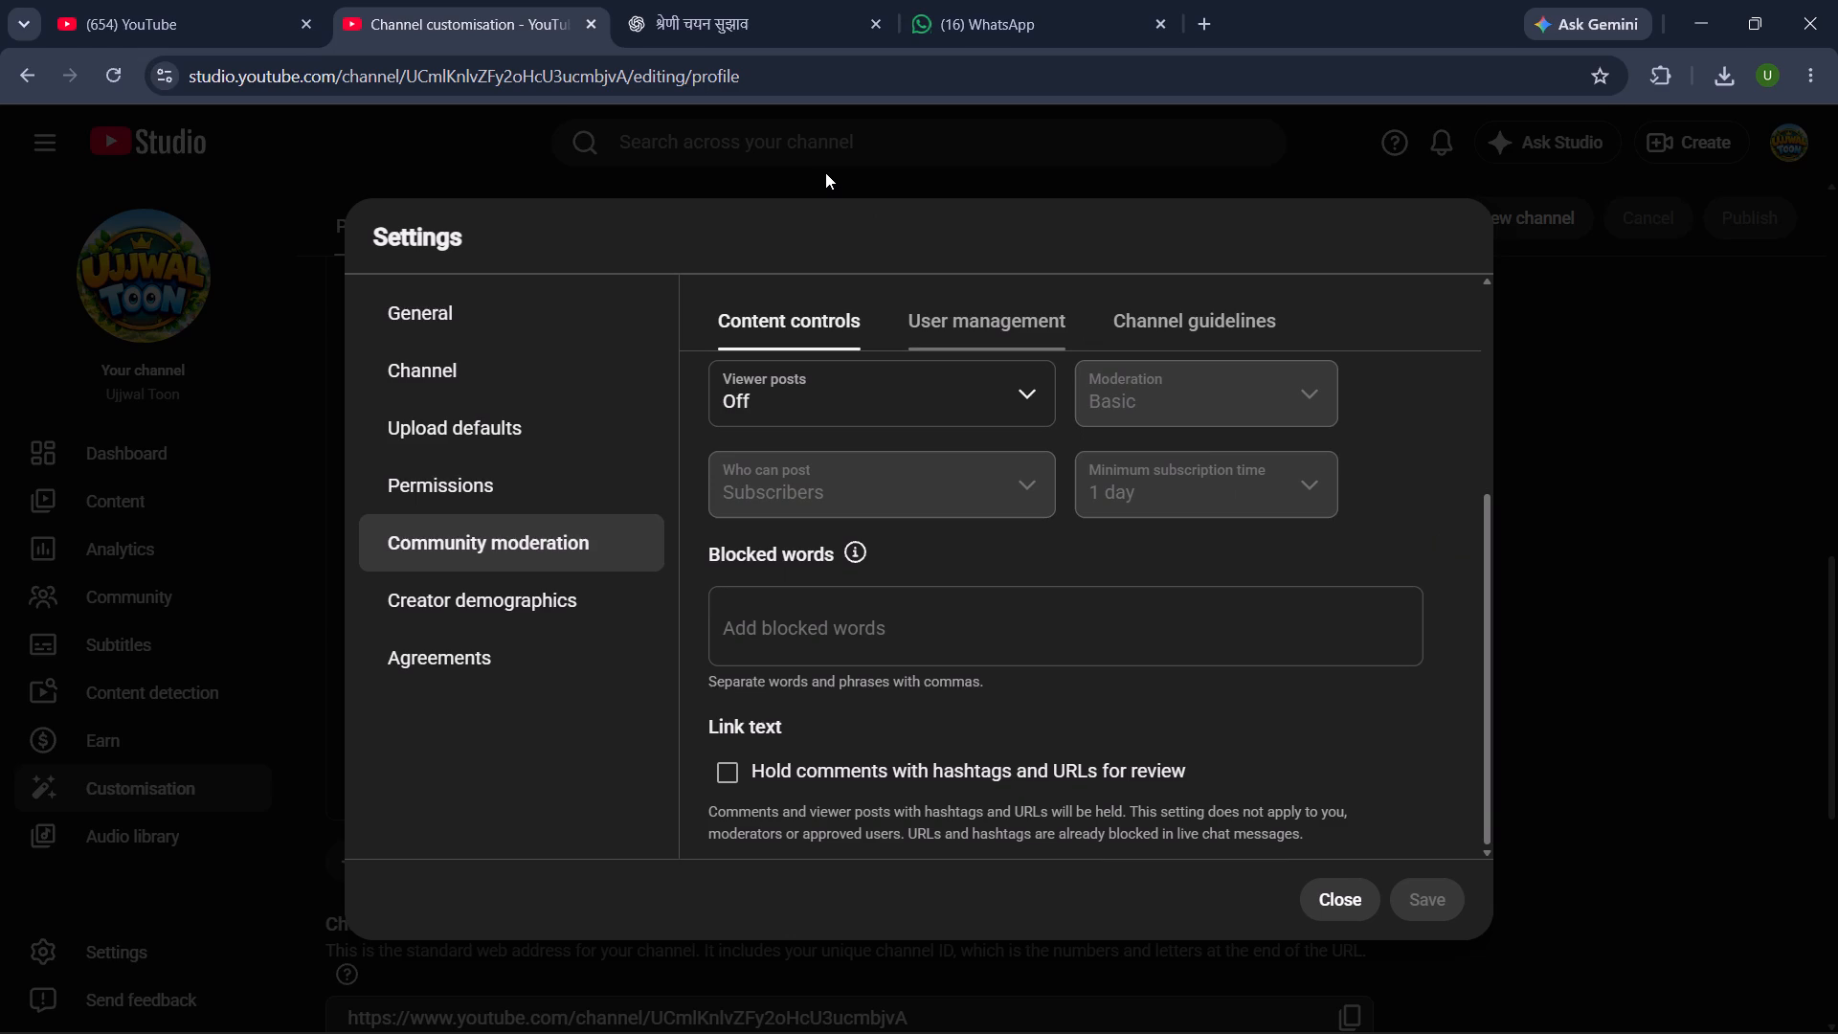
left_click(1645, 497)
left_click(1338, 918)
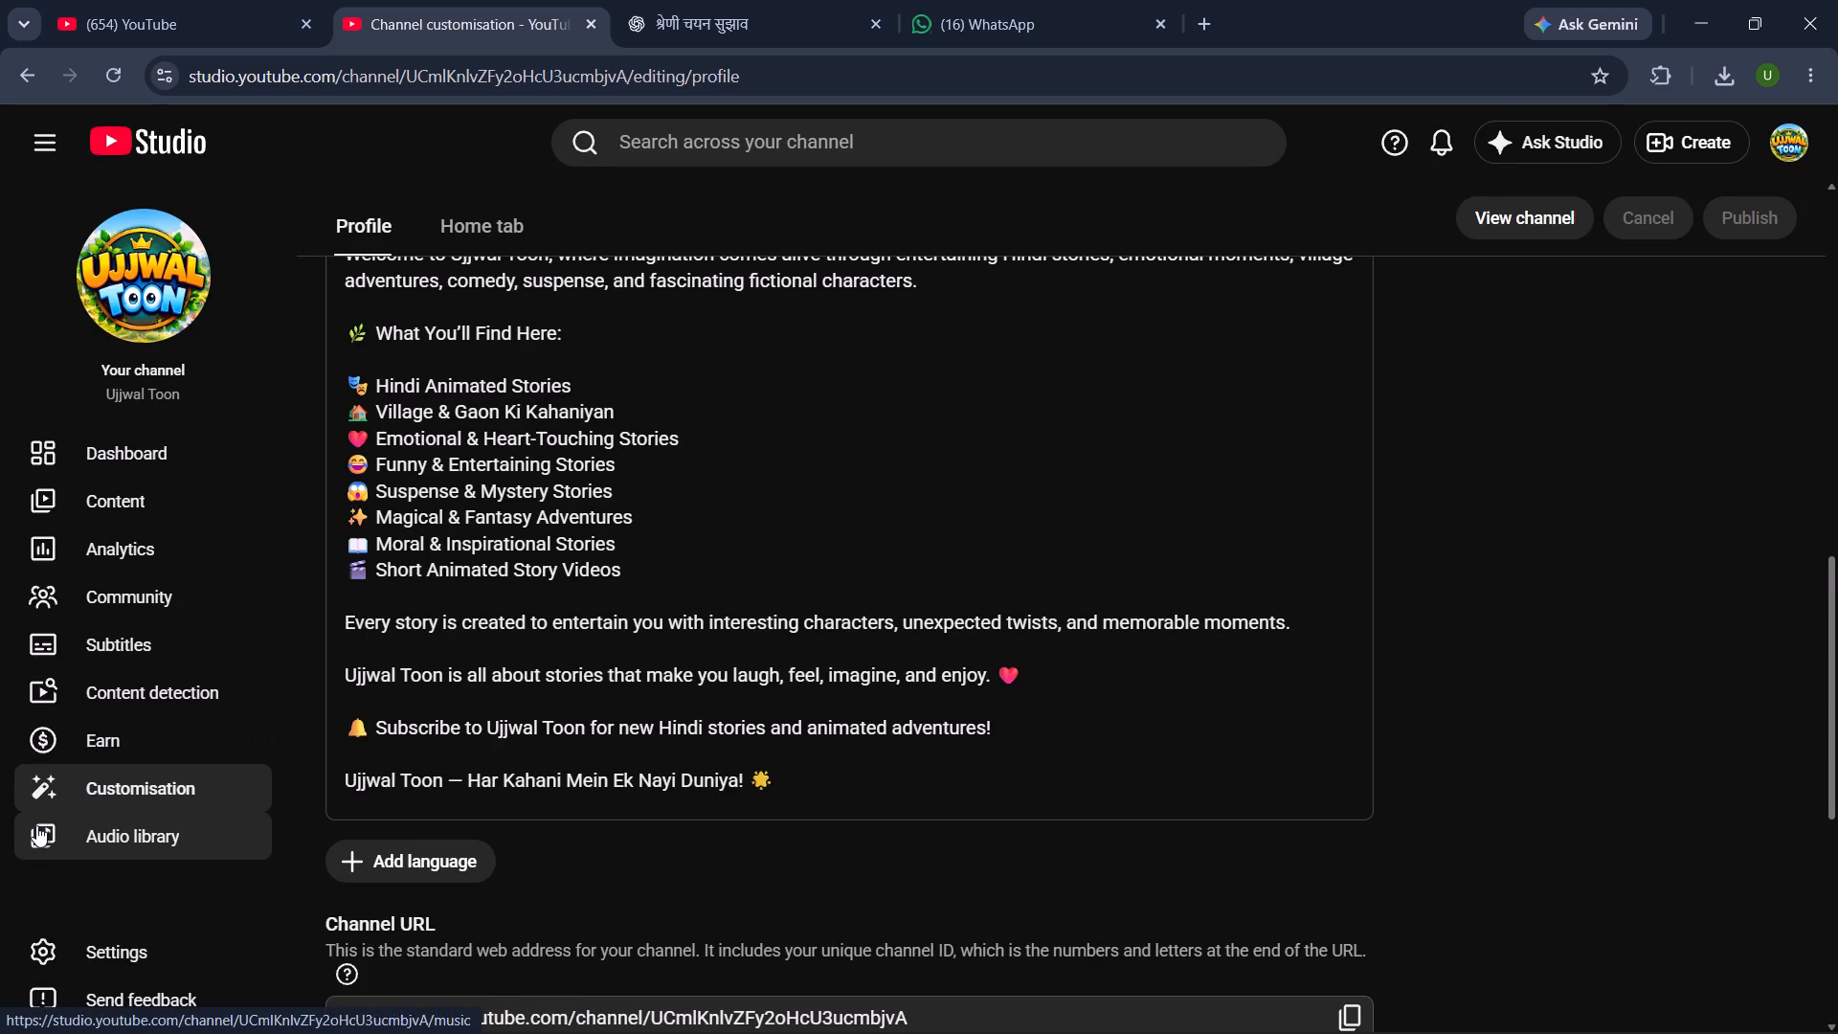
left_click(92, 960)
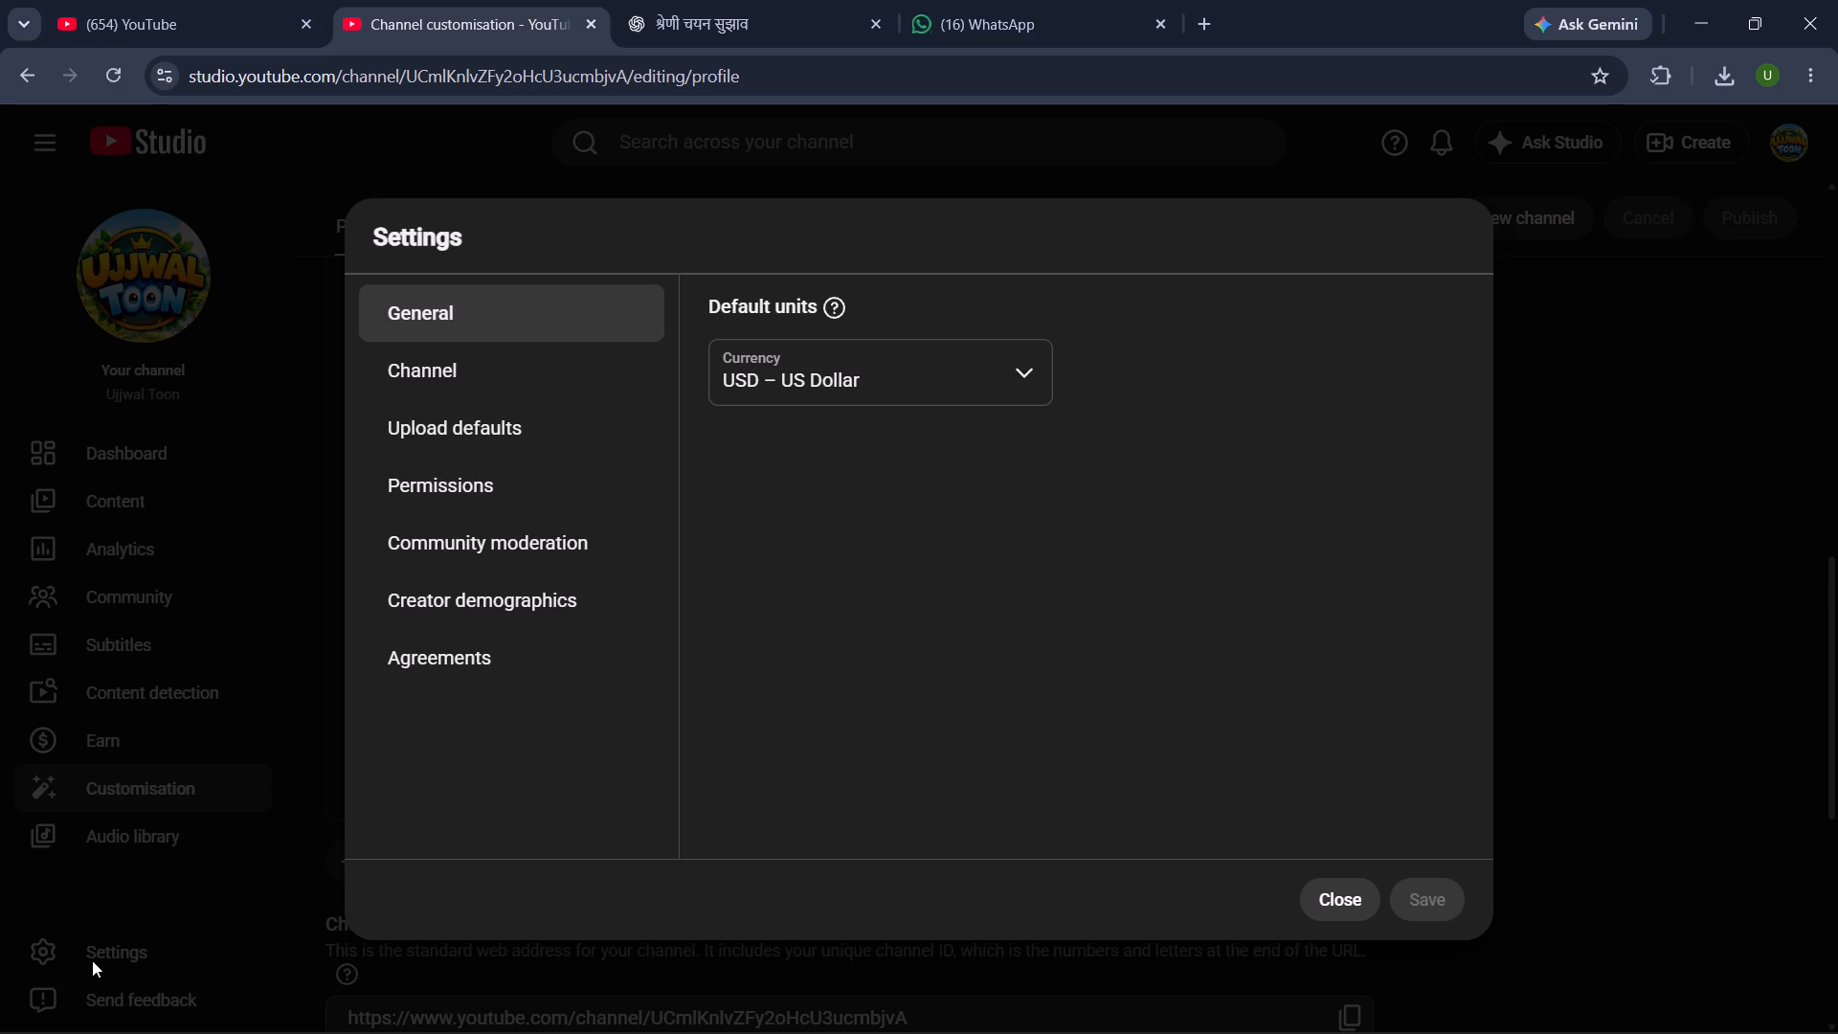
left_click(461, 449)
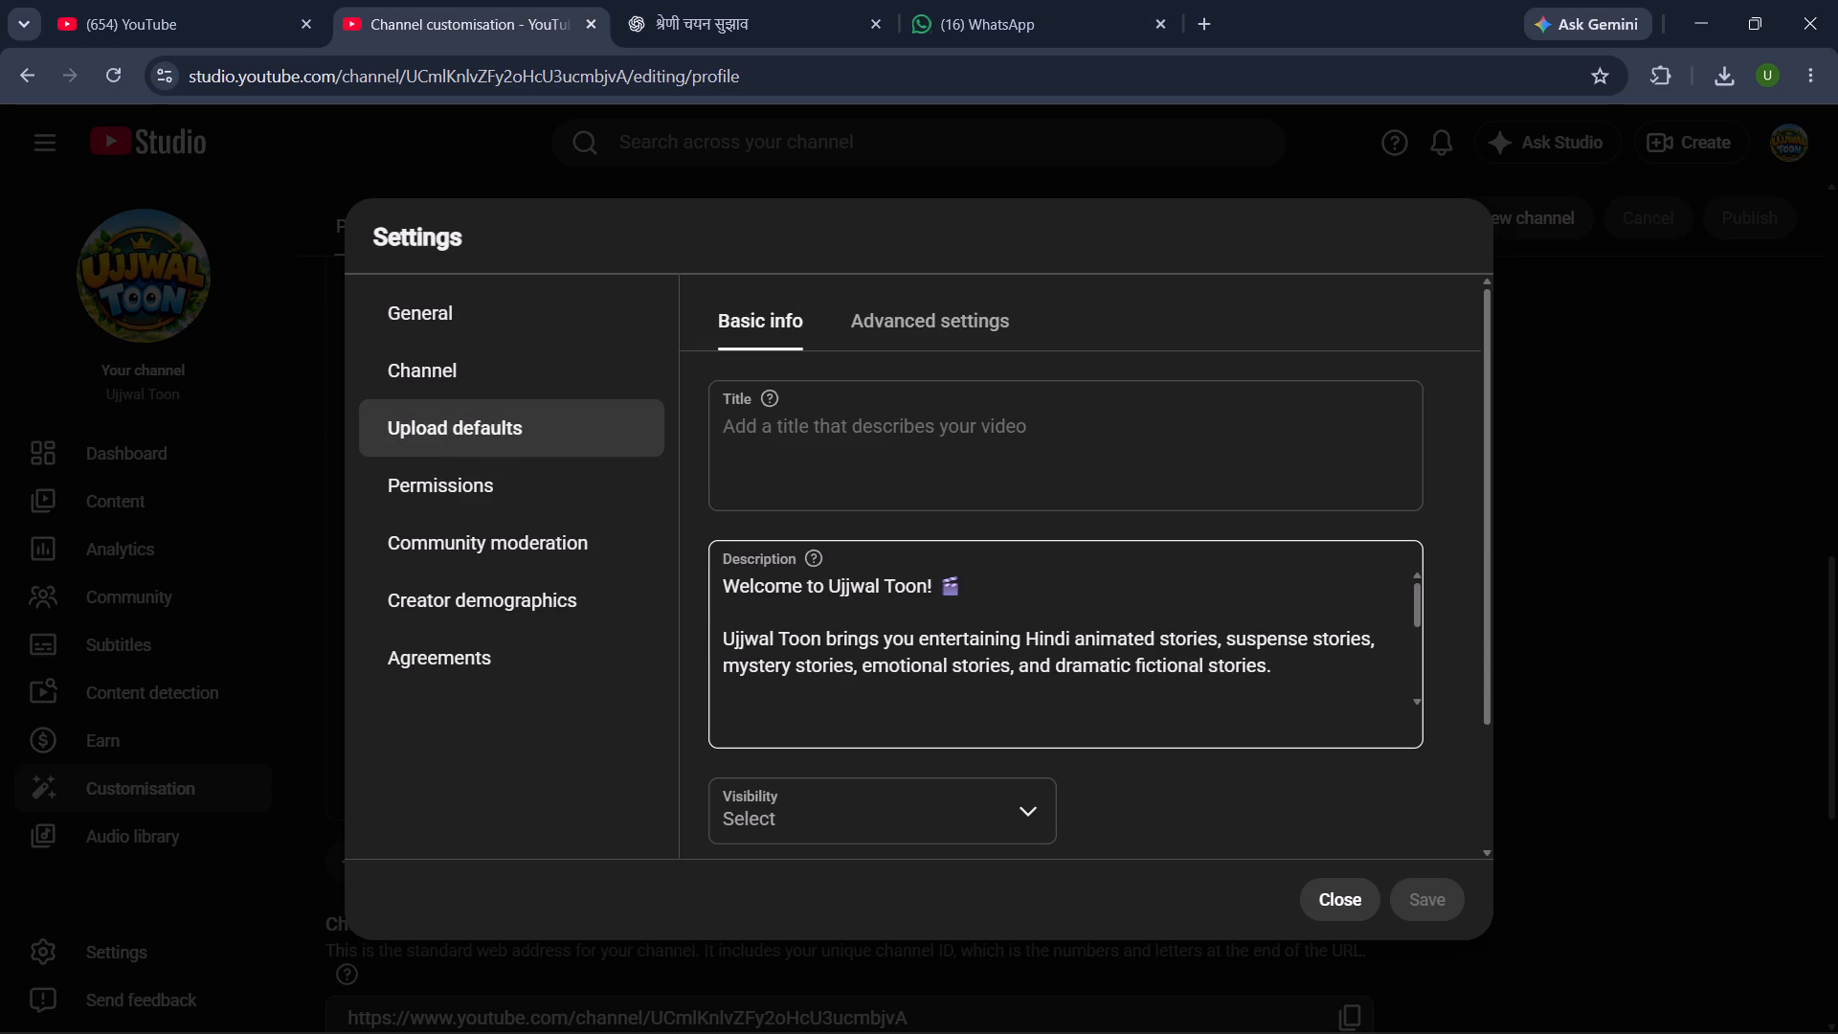
scroll(987, 582, "down", 1)
left_click(1026, 815)
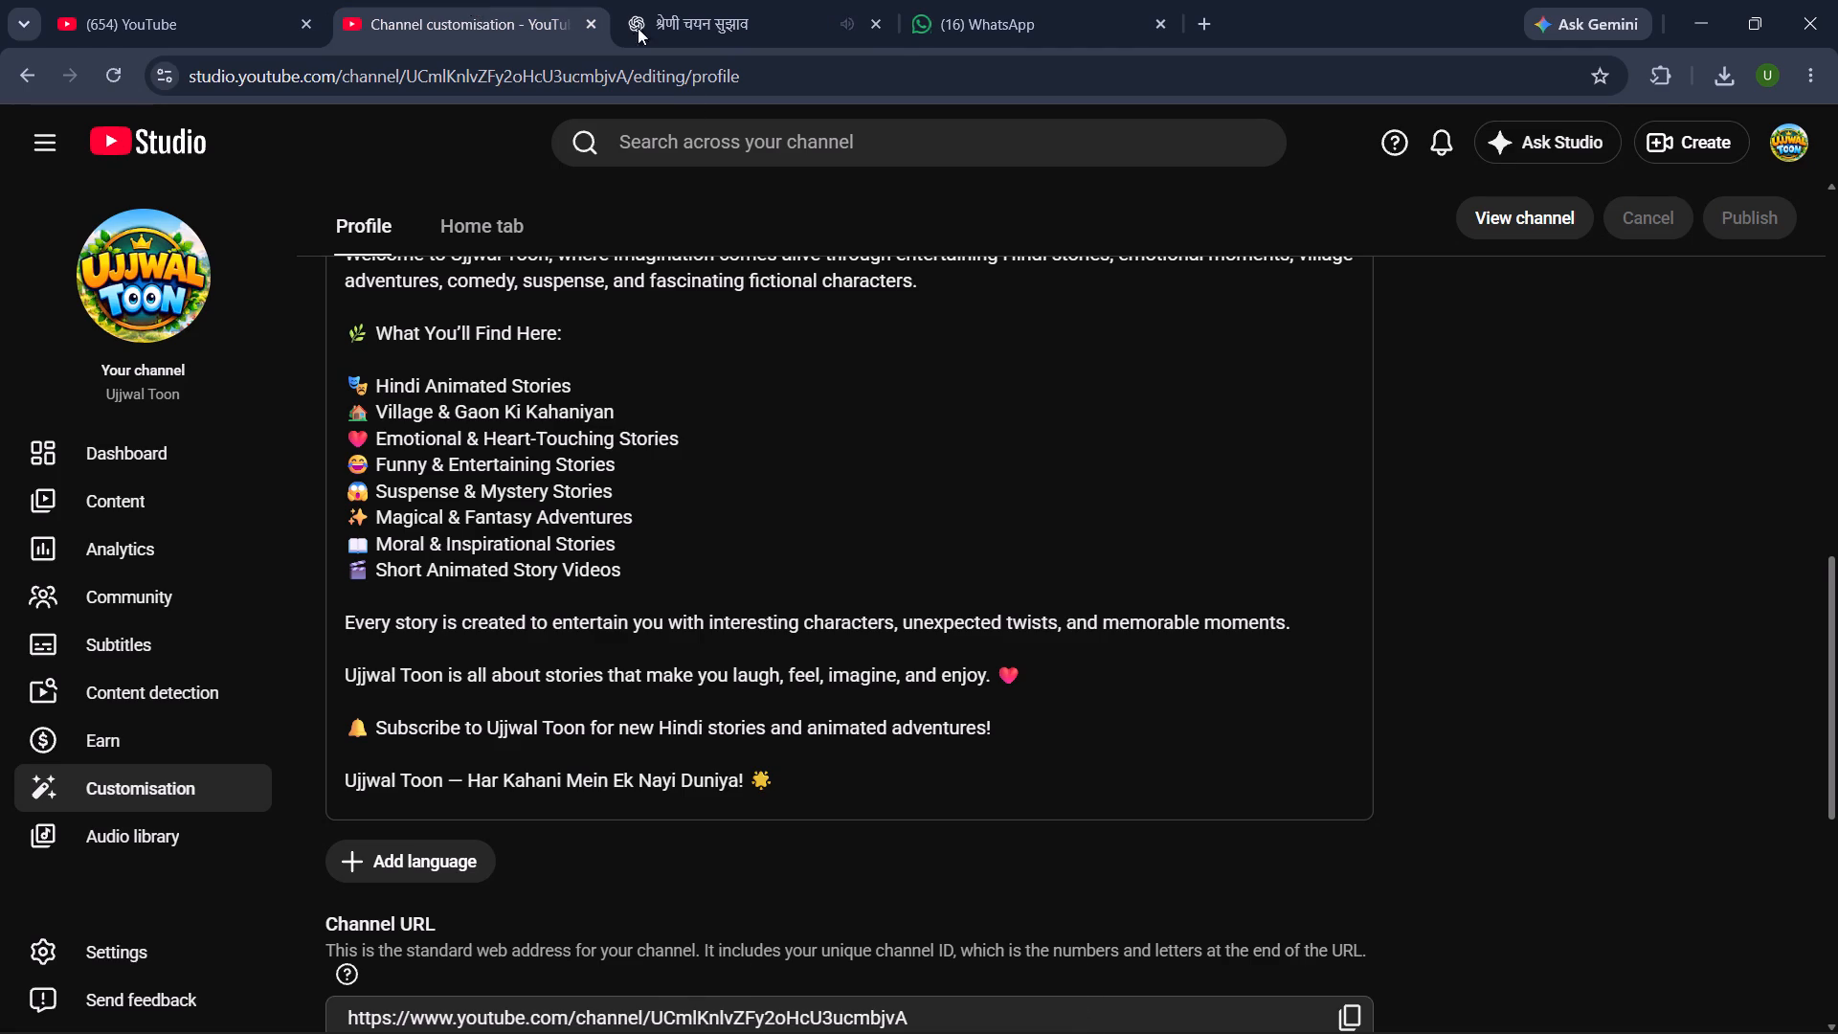
scroll(1605, 470, "up", 6)
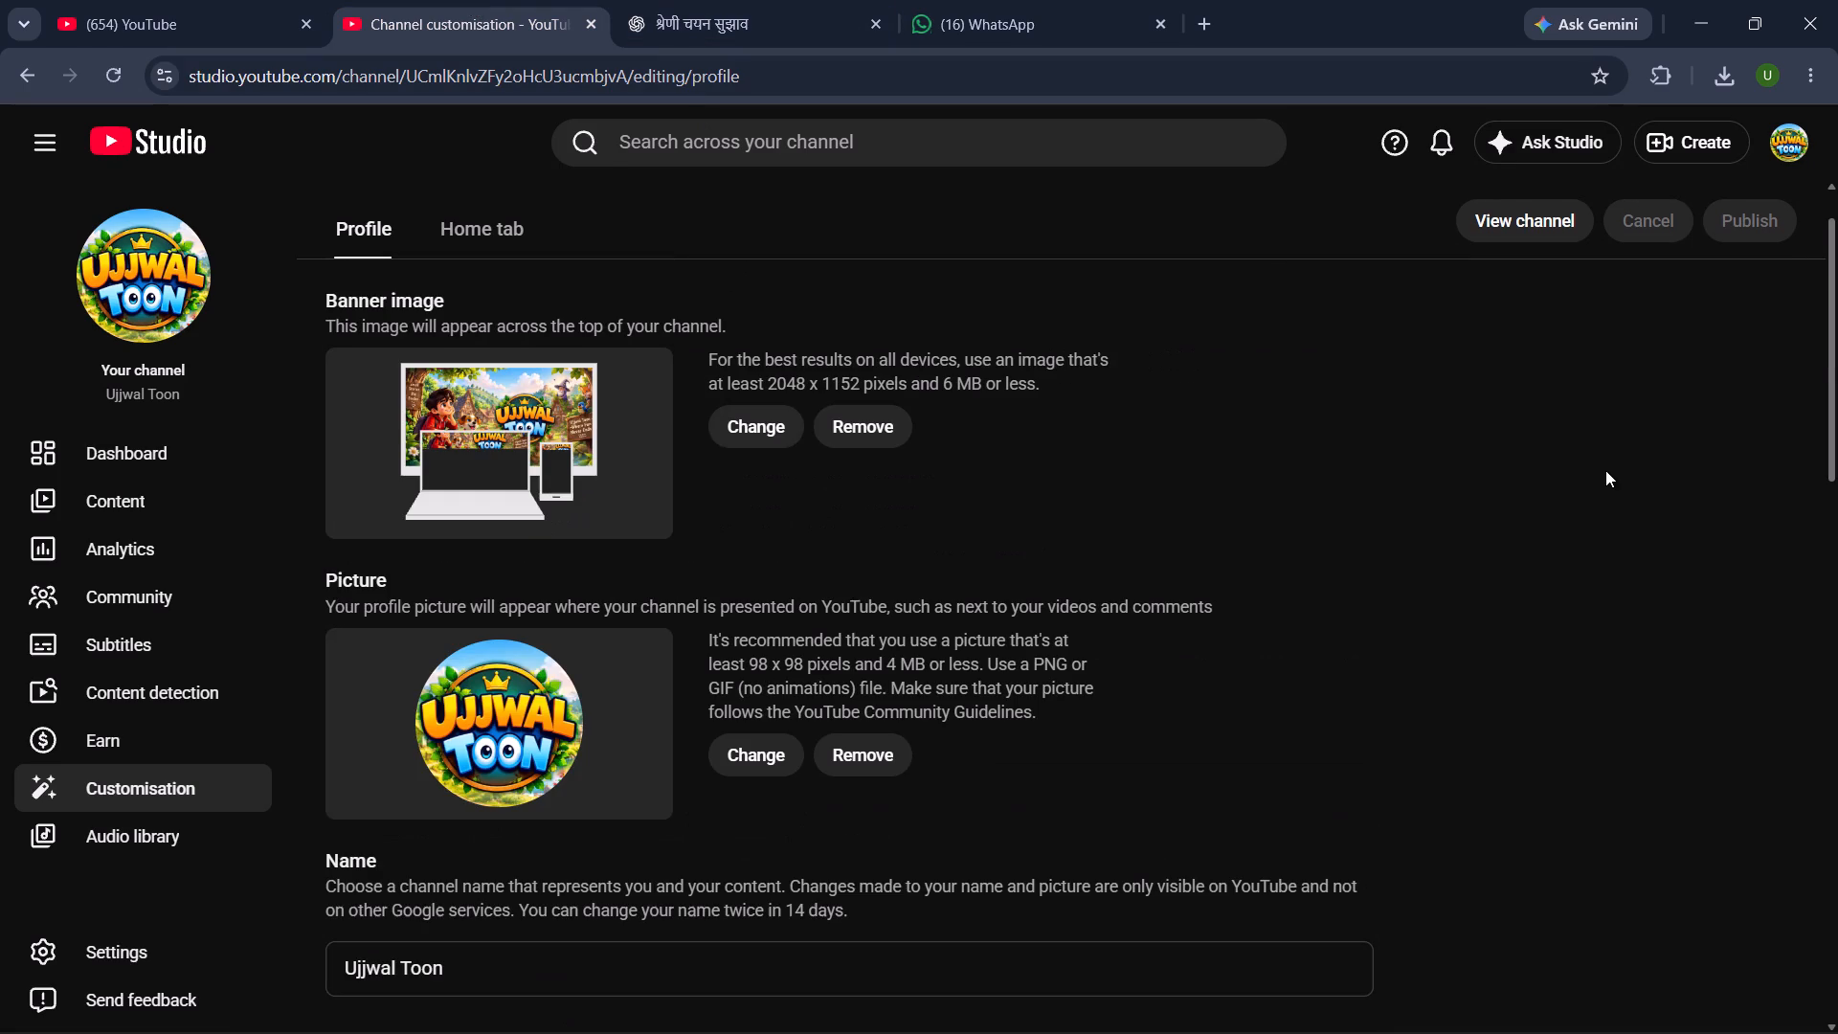
scroll(1605, 470, "down", 4)
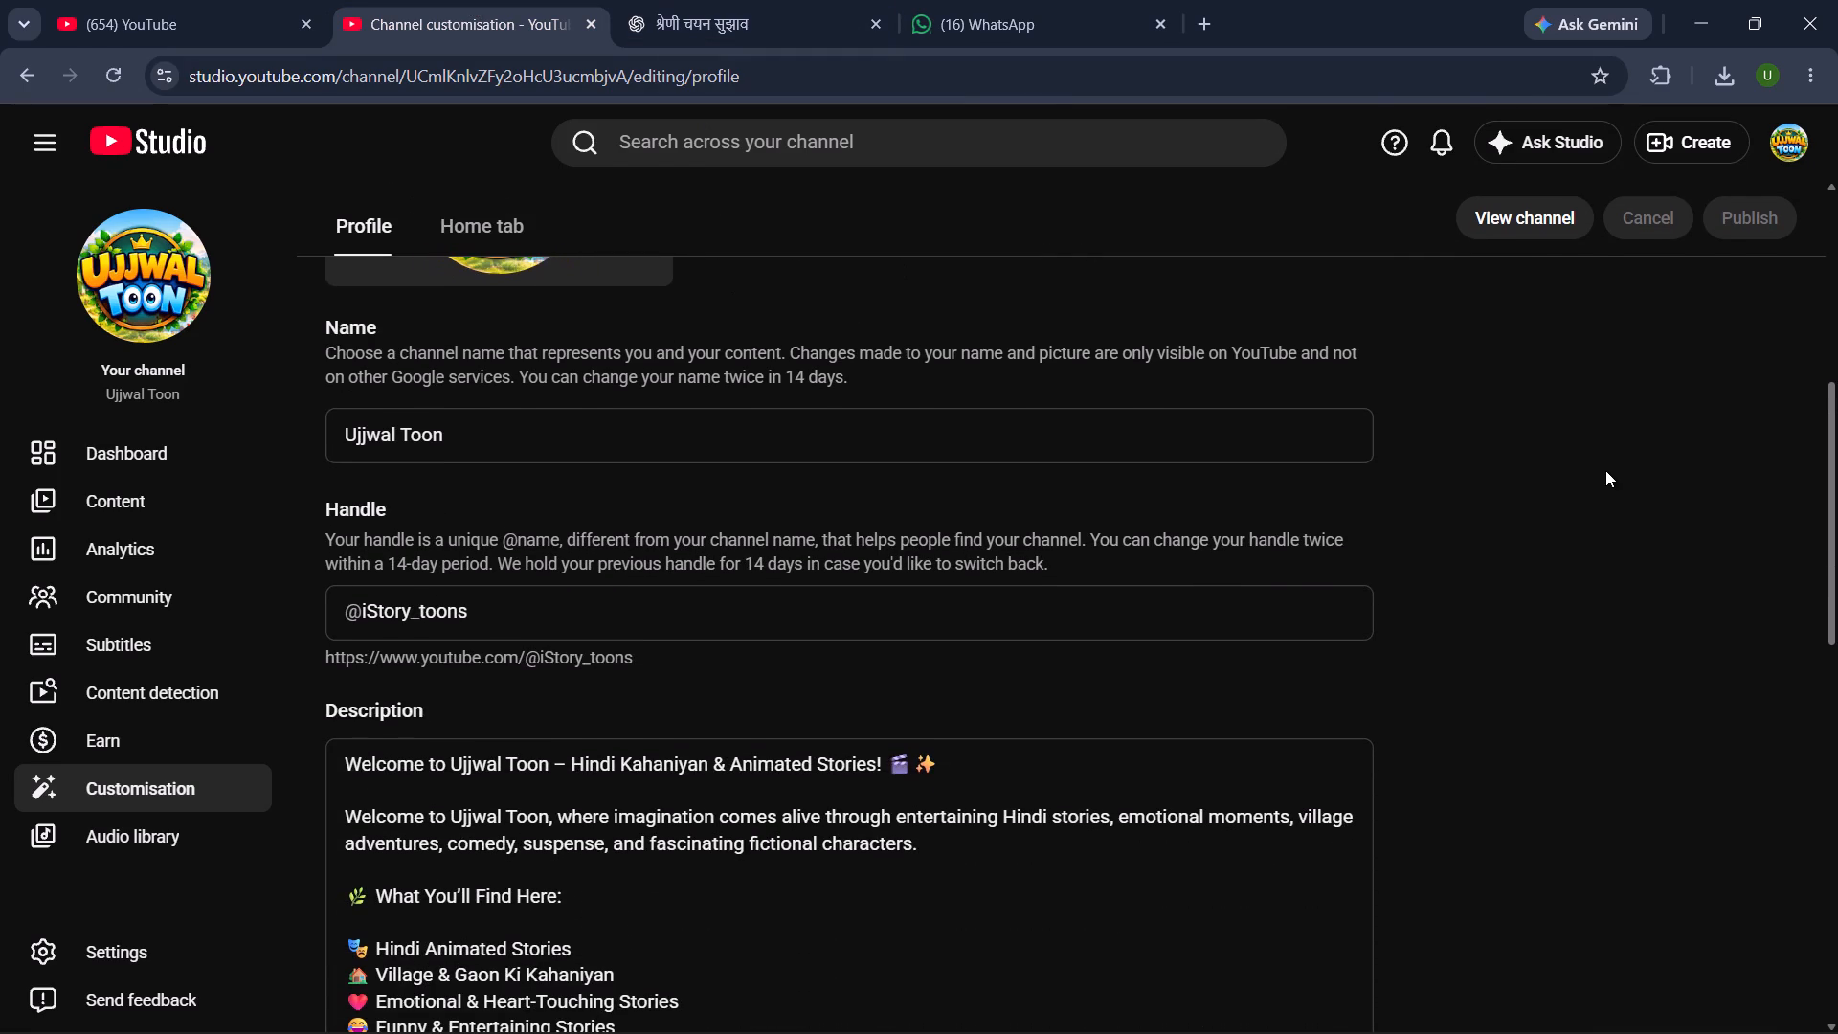